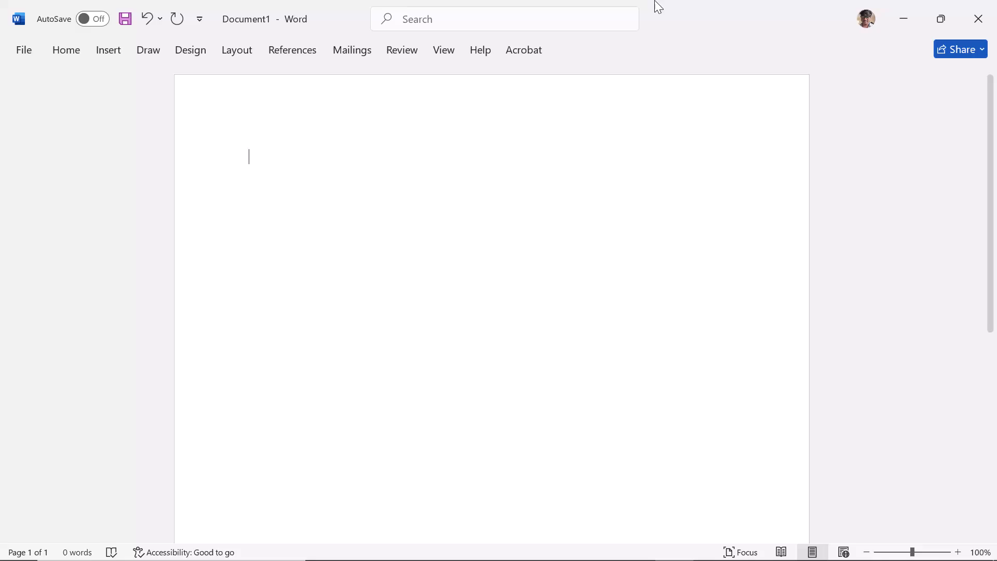
# Close the blank Word document without saving it.
pyautogui.click(996, 0)
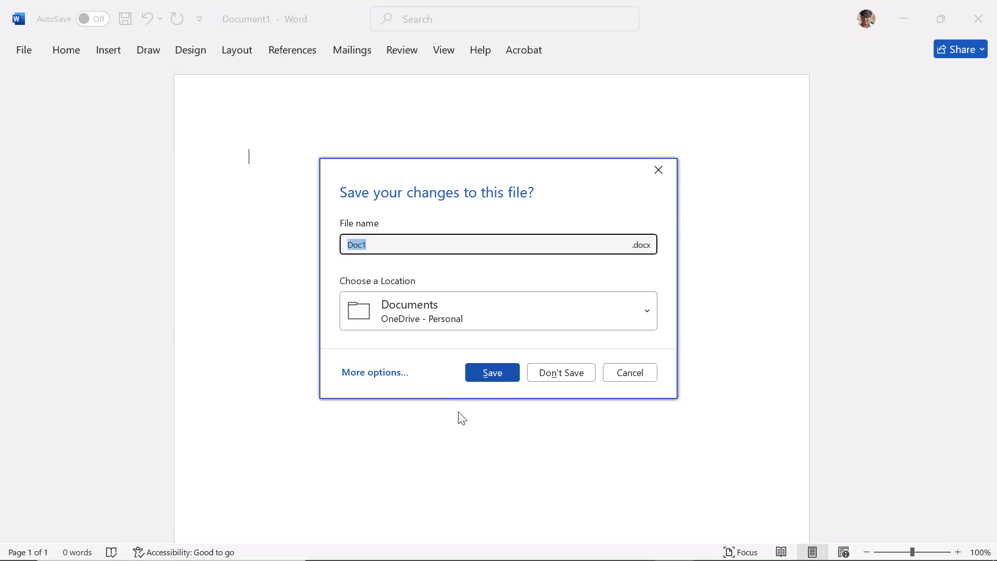
pyautogui.click(554, 367)
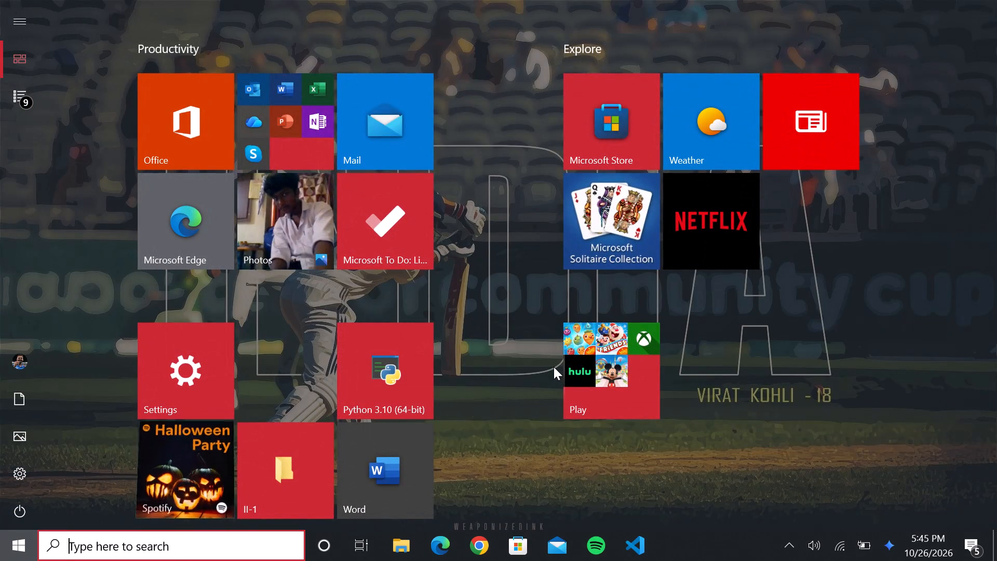
# Search Windows for PowerPoint and launch it.
pyautogui.write('PO')
pyautogui.press('BackSpace')
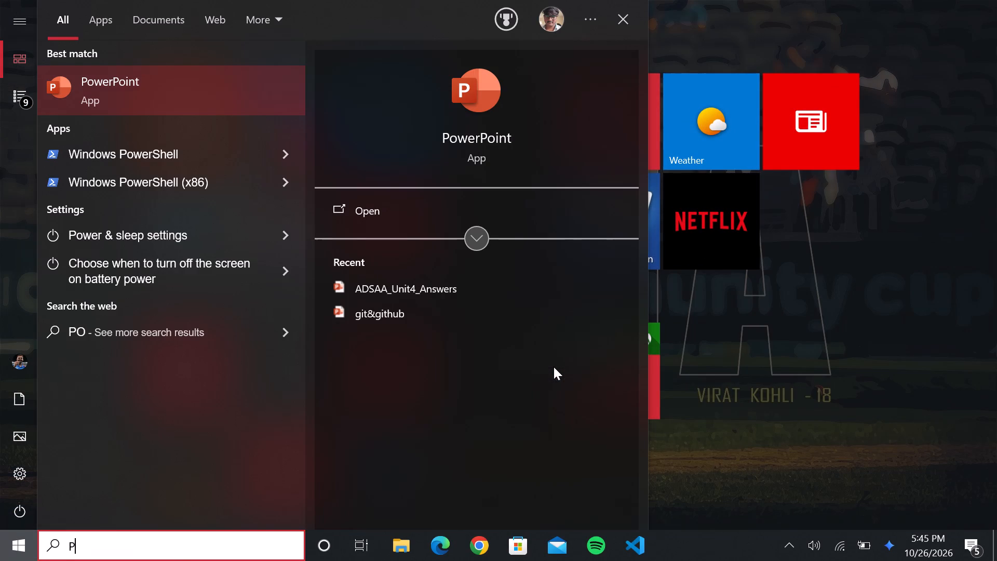
pyautogui.press('BackSpace')
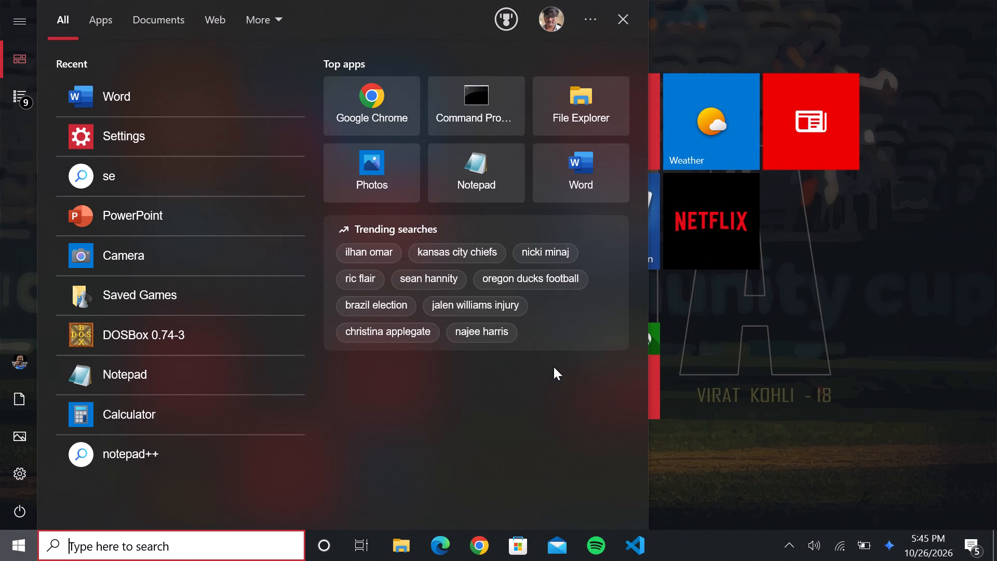
pyautogui.write('PO')
pyautogui.press('Return')
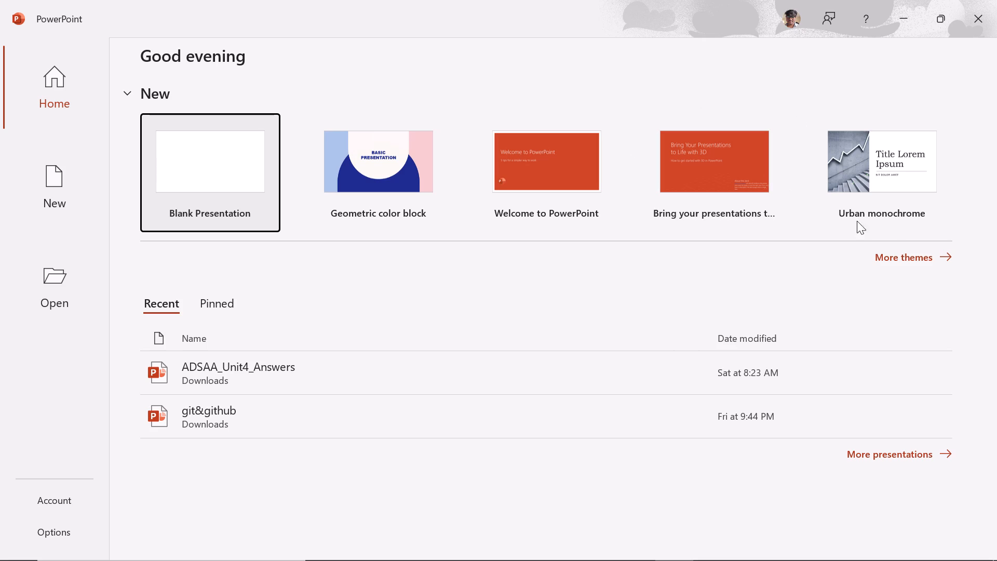
# Open the full gallery of presentation templates and themes and look through the available designs.
pyautogui.click(892, 253)
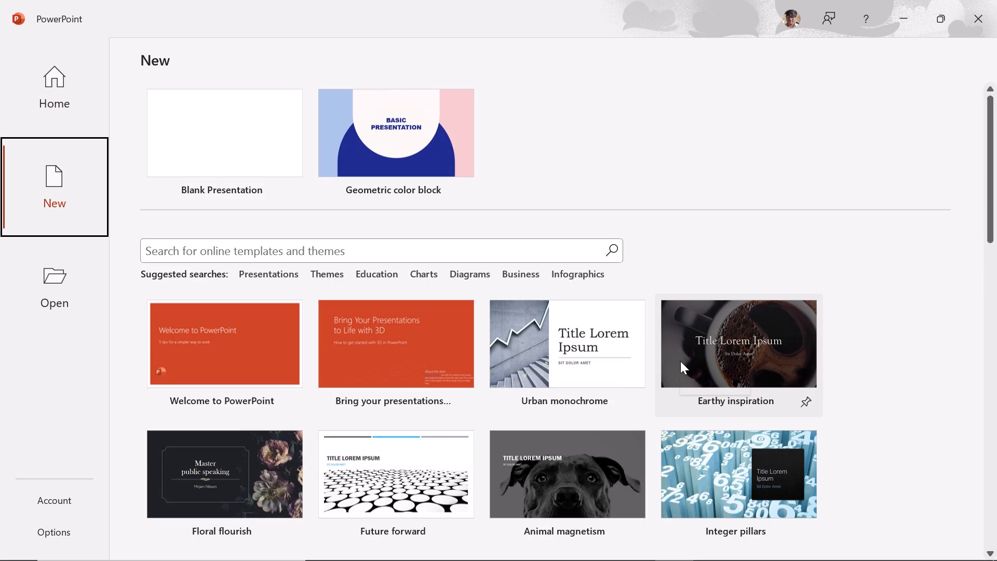
pyautogui.scroll(-2, 680, 361)
pyautogui.scroll(8, 680, 361)
pyautogui.scroll(-2, 680, 361)
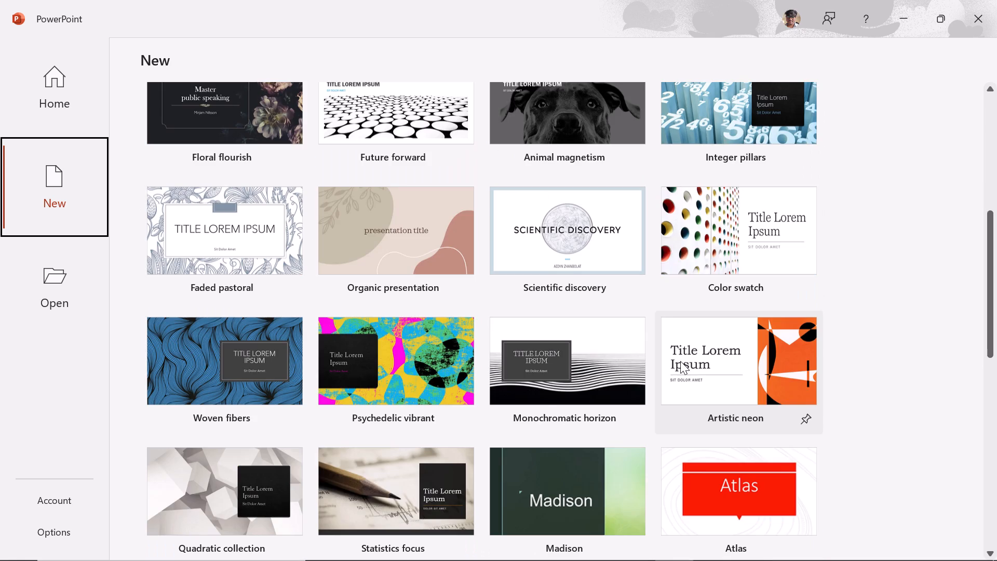
pyautogui.scroll(-4, 680, 361)
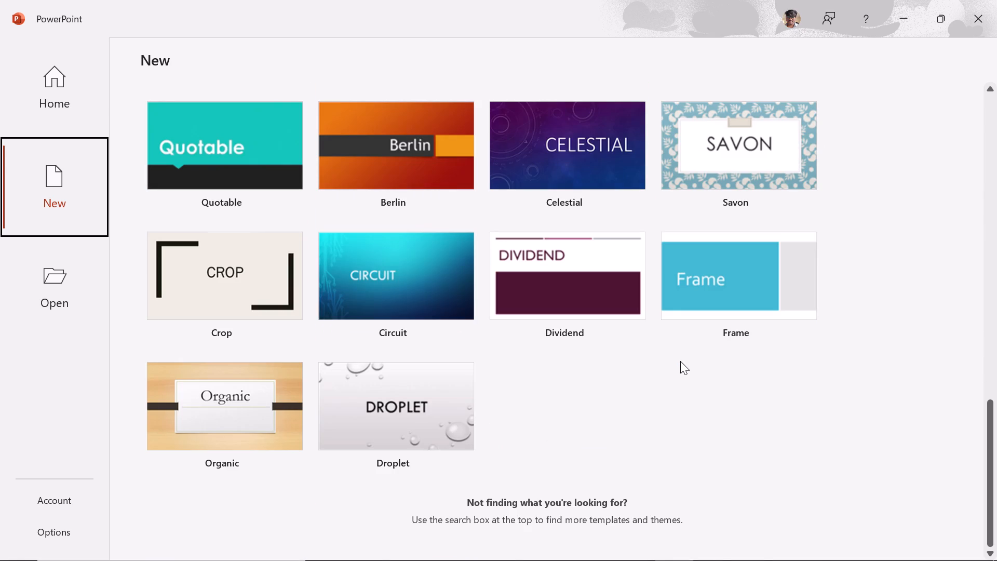
pyautogui.scroll(-8, 680, 361)
pyautogui.scroll(7, 680, 361)
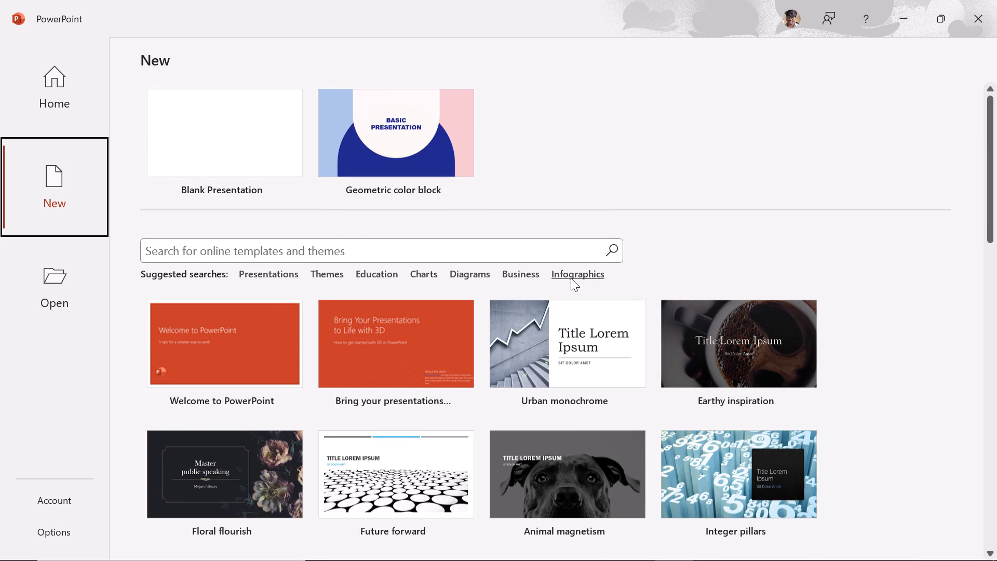
# Search the online templates for the suggested Infographics category and look through the designs offered.
pyautogui.click(571, 278)
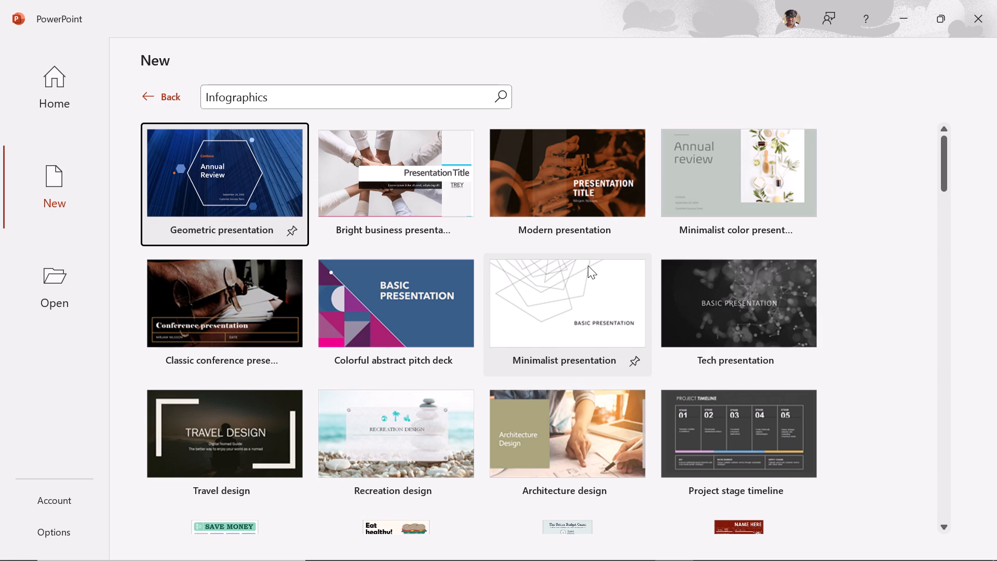
pyautogui.scroll(-5, 568, 220)
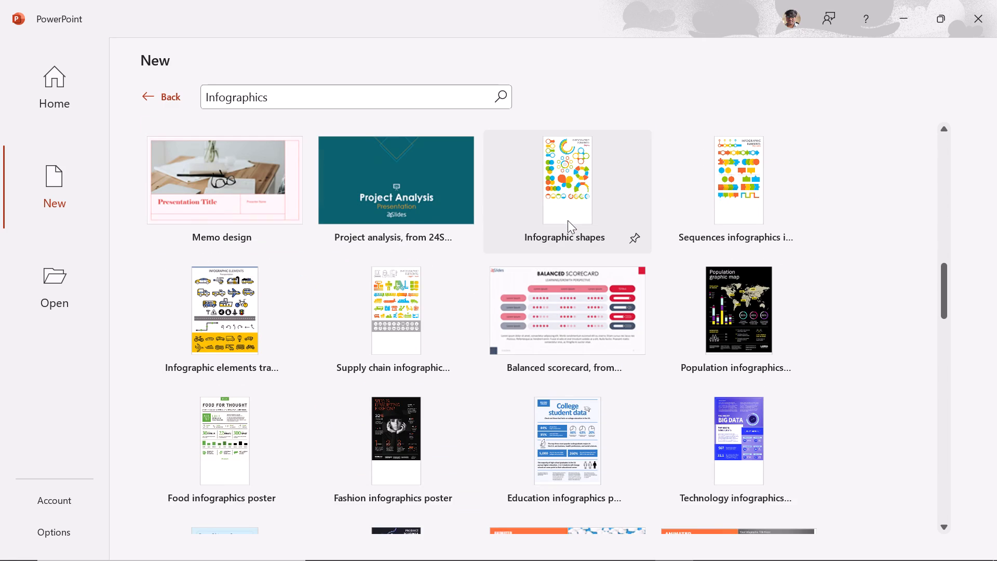
pyautogui.scroll(1, 568, 220)
pyautogui.scroll(-6, 568, 220)
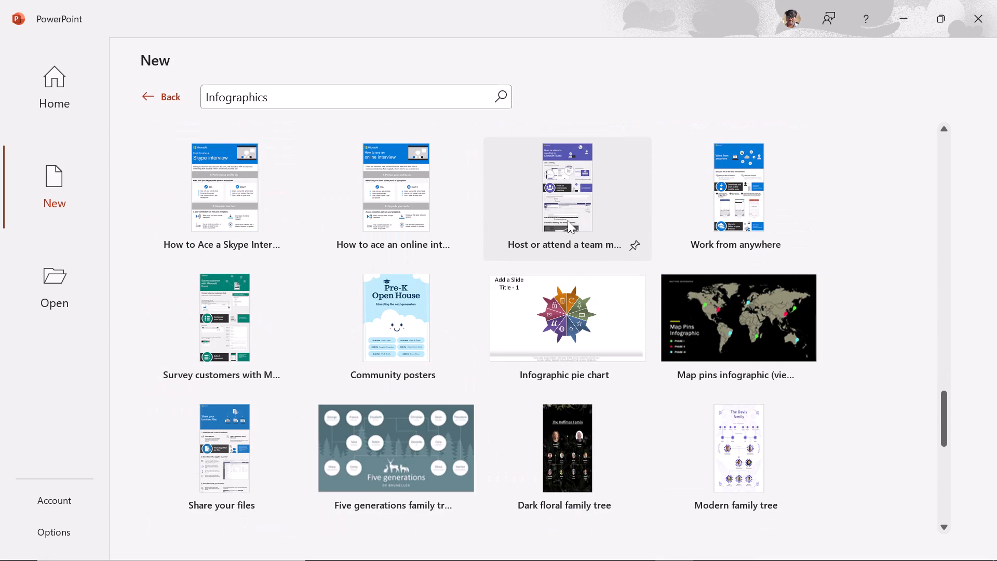
pyautogui.scroll(-5, 568, 220)
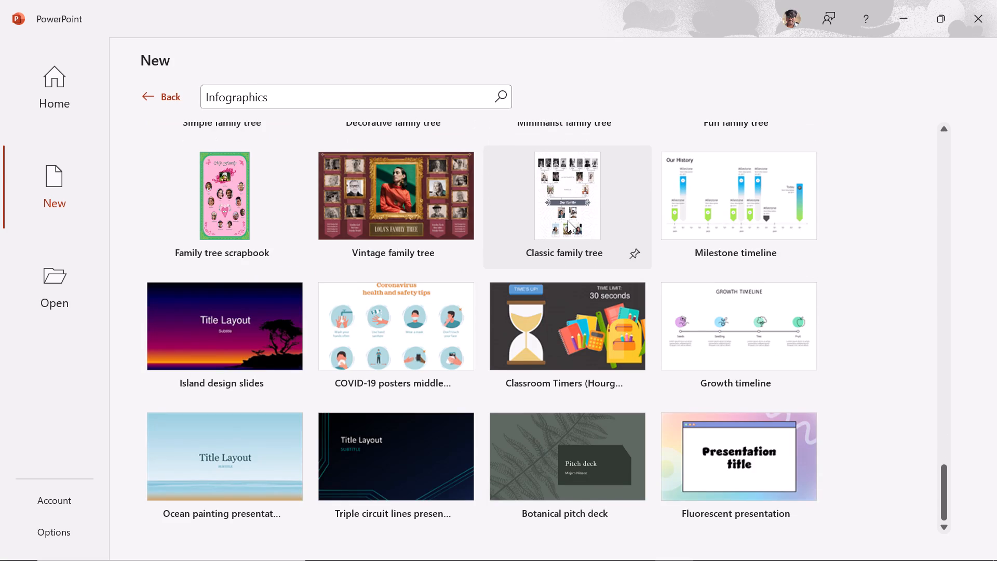
pyautogui.scroll(-2, 568, 220)
pyautogui.scroll(20, 568, 220)
pyautogui.scroll(2, 568, 220)
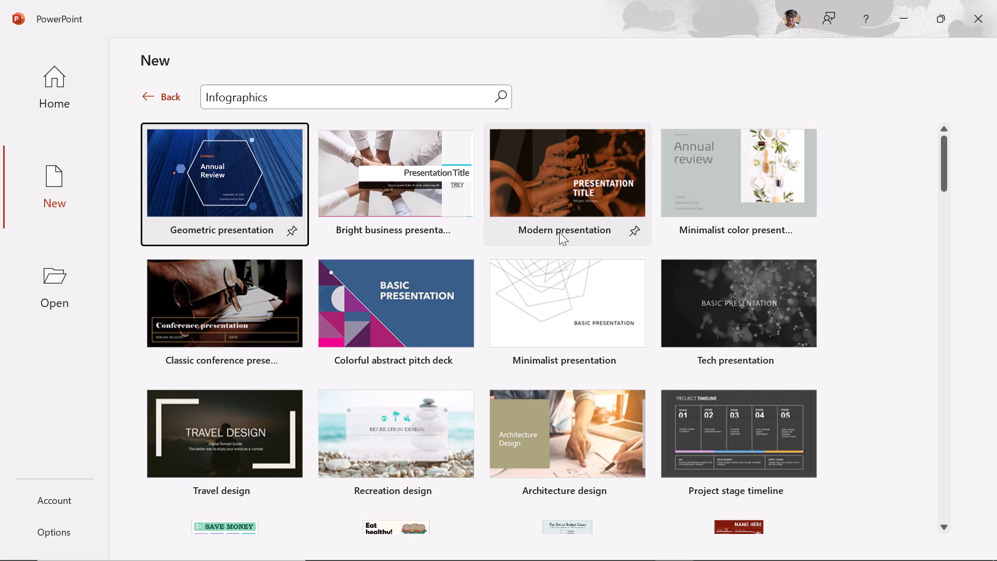
pyautogui.scroll(-1, 559, 232)
# Preview the Minimalist presentation template, move on to the Tech presentation template, and create a new presentation from it.
pyautogui.click(527, 315)
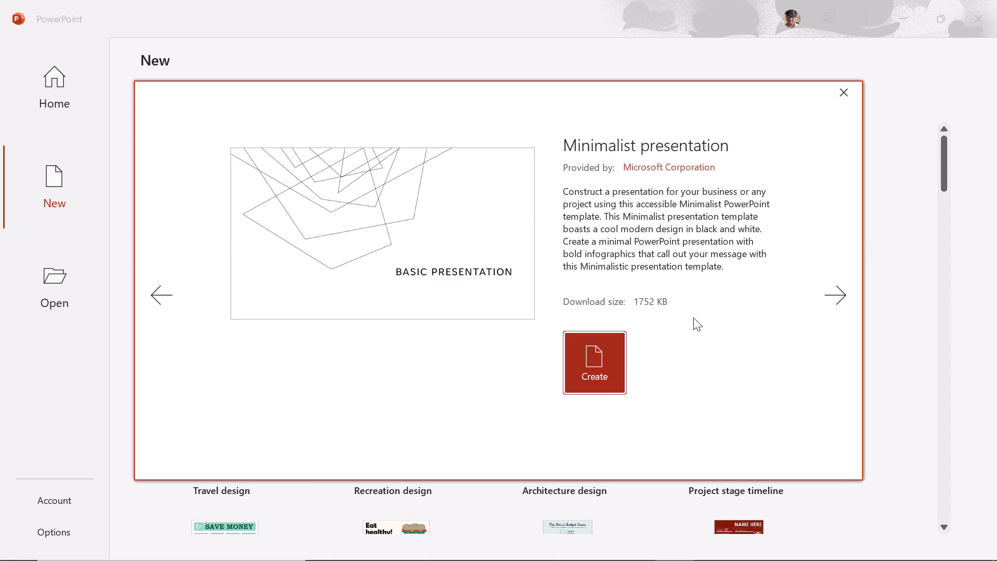
pyautogui.click(842, 290)
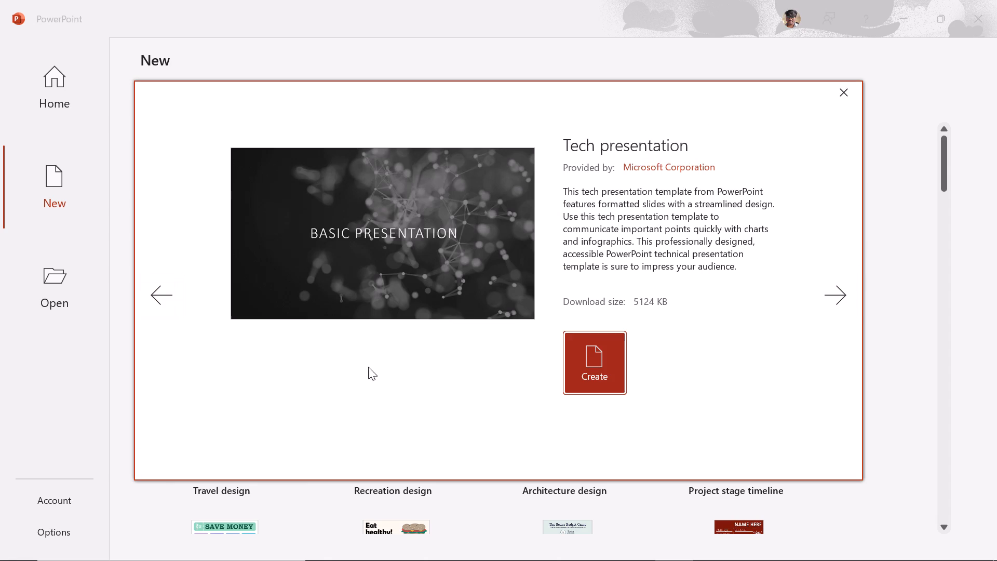
pyautogui.click(581, 342)
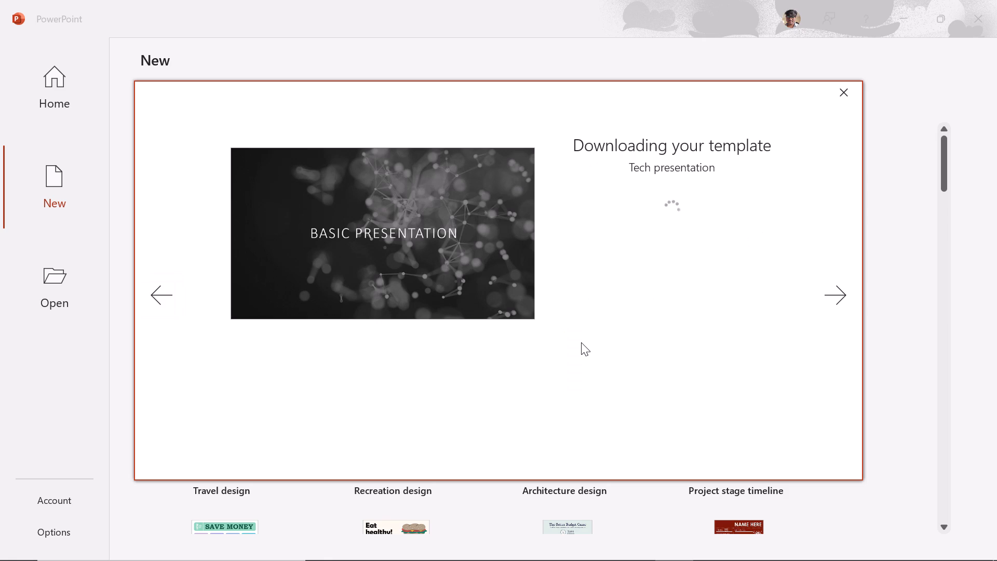
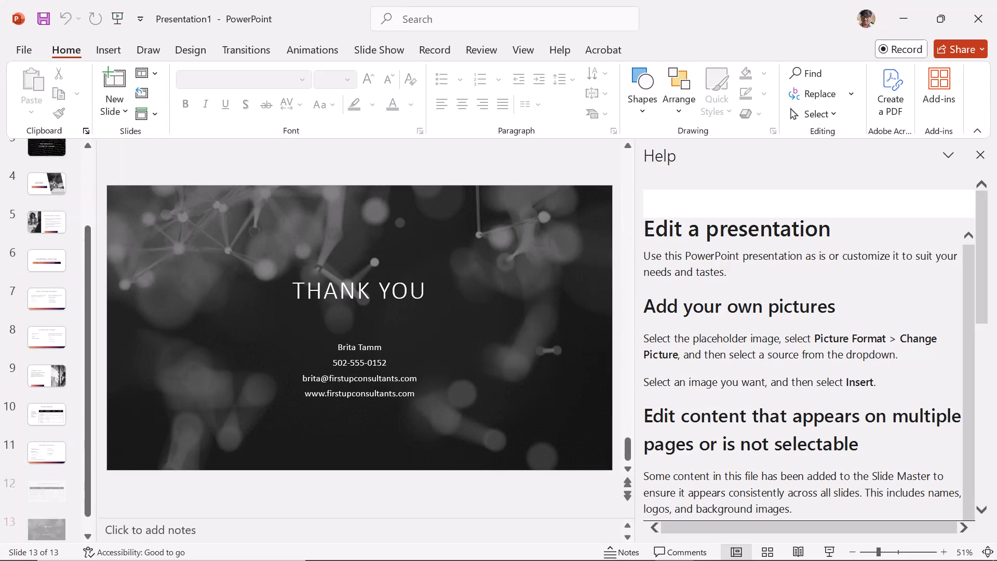
# Delete slides 13 back through 2 of the template, keeping only the opening Basic Presentation title slide.
pyautogui.scroll(7, 581, 342)
pyautogui.scroll(-14, 581, 342)
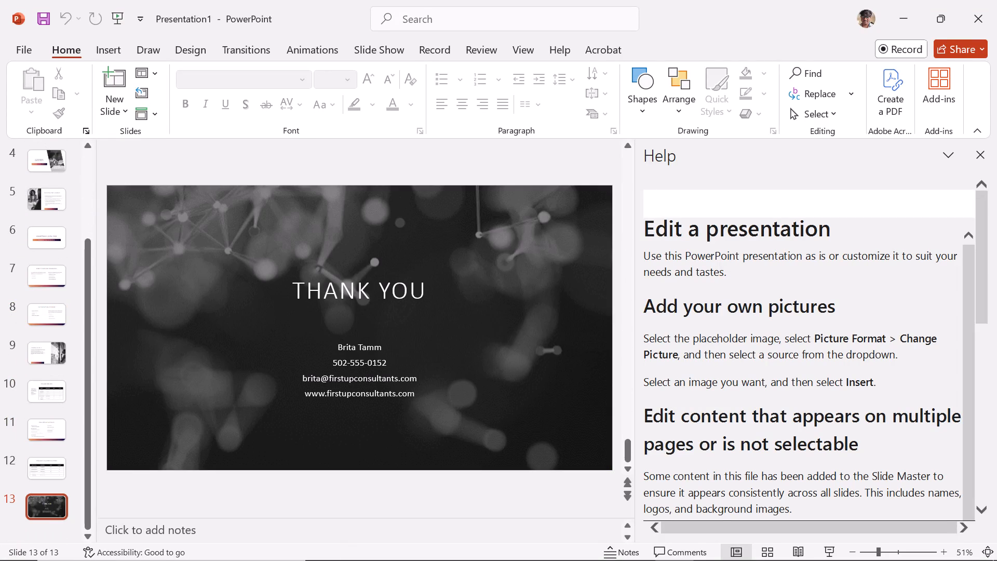
pyautogui.press('Delete')
pyautogui.press('Delete')
pyautogui.press('Delete')
pyautogui.press('Delete')
pyautogui.press('Delete')
pyautogui.press('Delete')
pyautogui.press('Delete')
pyautogui.press('Delete')
pyautogui.press('Delete')
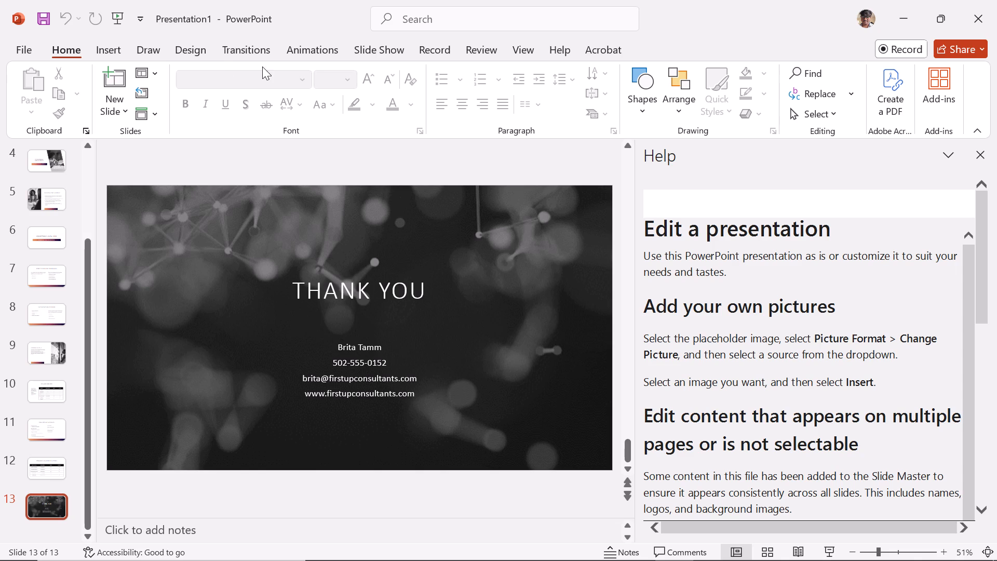
pyautogui.click(54, 505)
pyautogui.hotkey('shift', 'Delete')
pyautogui.hotkey('shift', 'Delete')
pyautogui.hotkey('shift', 'Delete')
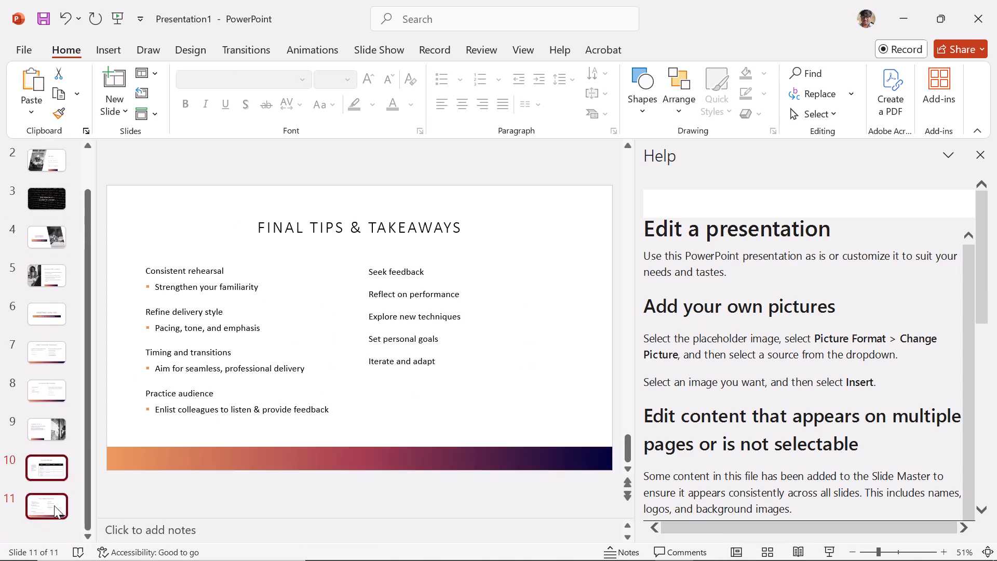
pyautogui.hotkey('shift', 'Delete')
pyautogui.hotkey('shift', 'Delete')
pyautogui.hotkey('shift', 'Delete')
pyautogui.hotkey('shift', 'Delete')
pyautogui.hotkey('shift', 'Delete')
pyautogui.hotkey('shift', 'Delete')
pyautogui.hotkey('shift', 'Delete')
pyautogui.hotkey('shift', 'Delete')
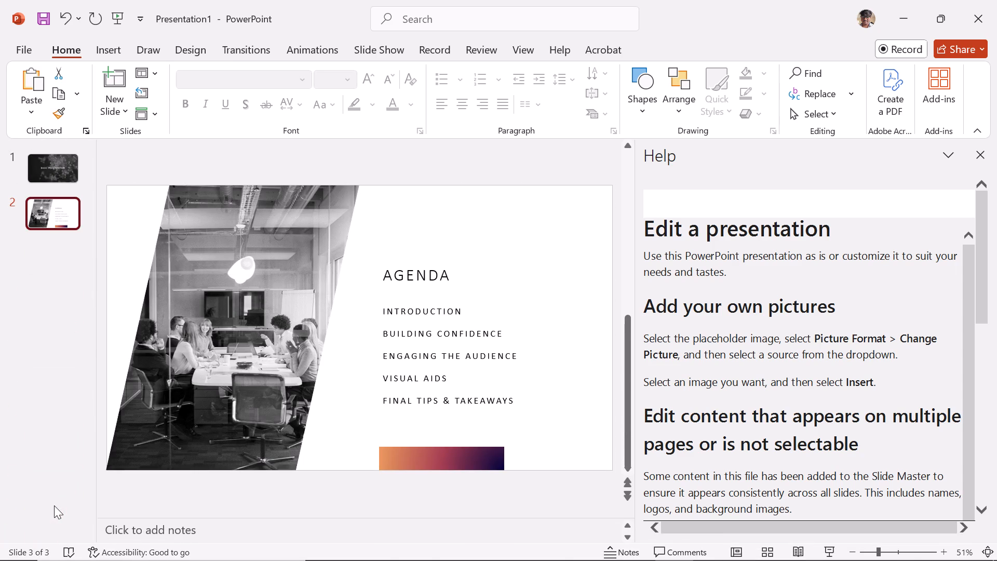
pyautogui.hotkey('shift', 'Delete')
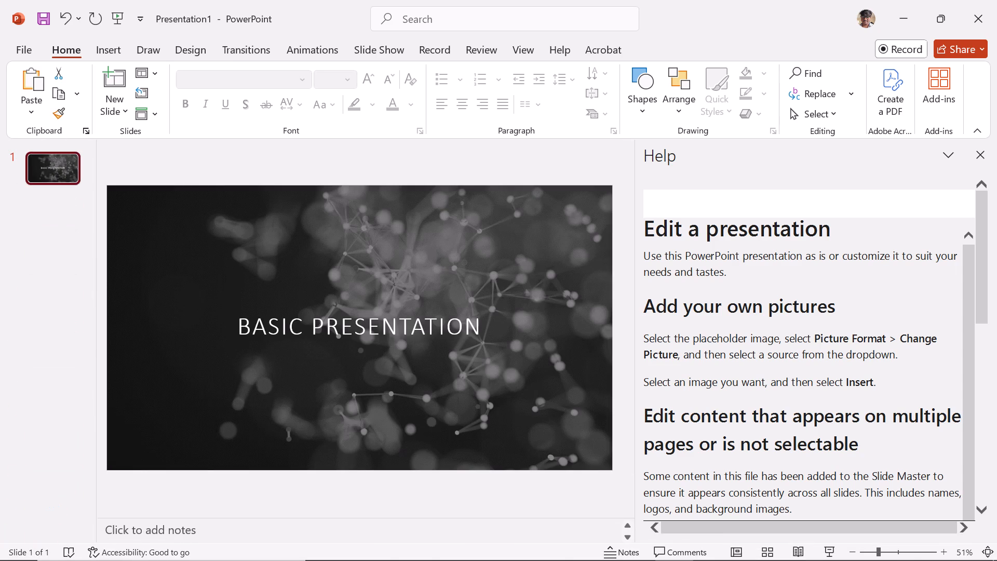
# Answer Yes to the "Was this helpful?" question at the end of the Help article, and close Help.
pyautogui.scroll(-1, 842, 335)
pyautogui.scroll(1, 842, 335)
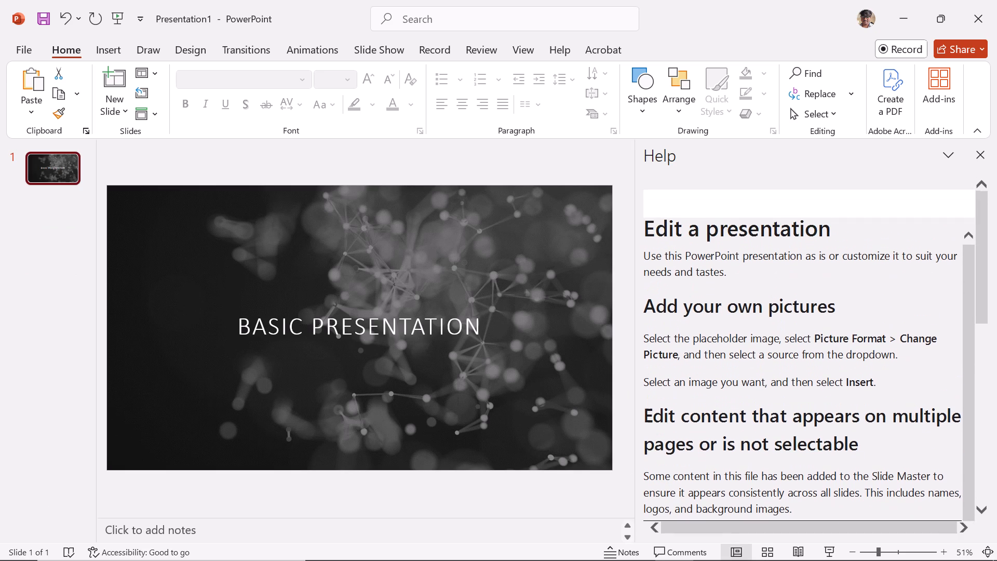
pyautogui.scroll(-1, 842, 335)
pyautogui.scroll(1, 842, 335)
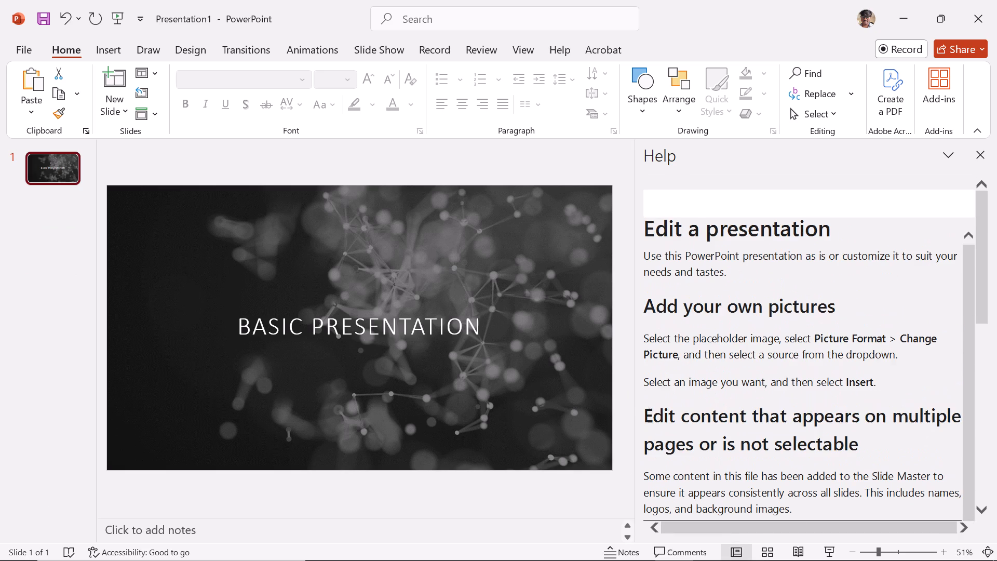
pyautogui.scroll(-3, 842, 335)
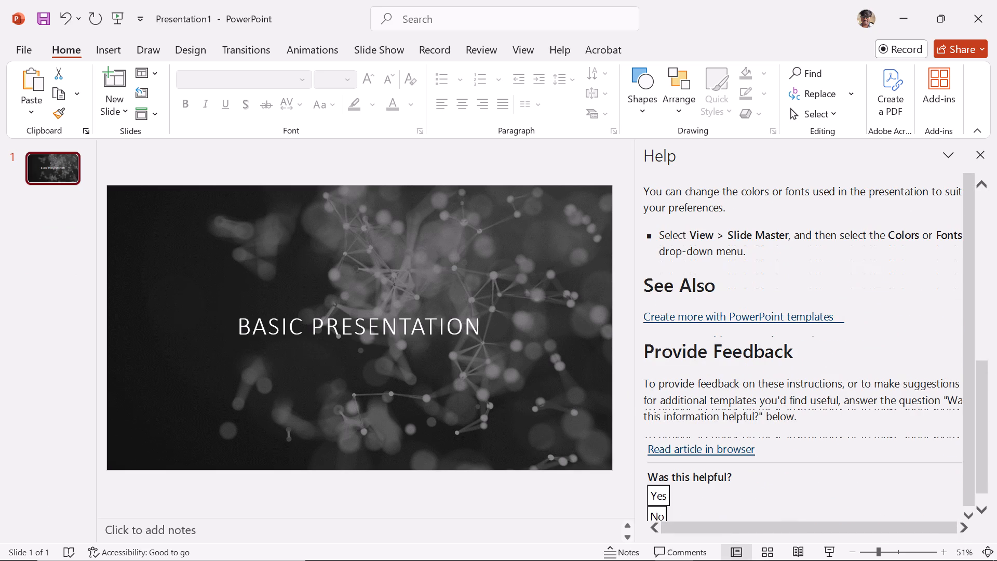
pyautogui.click(656, 473)
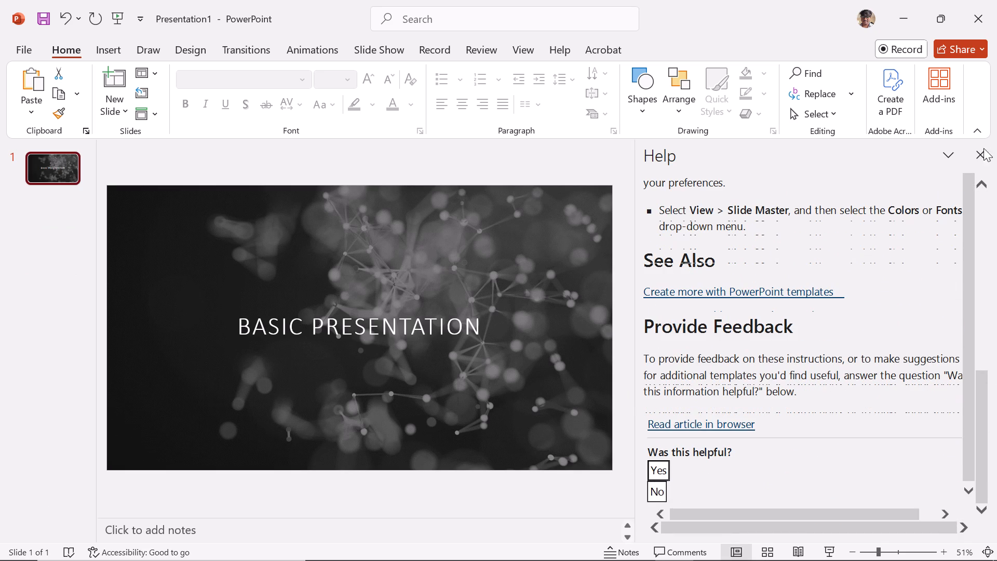
pyautogui.click(979, 152)
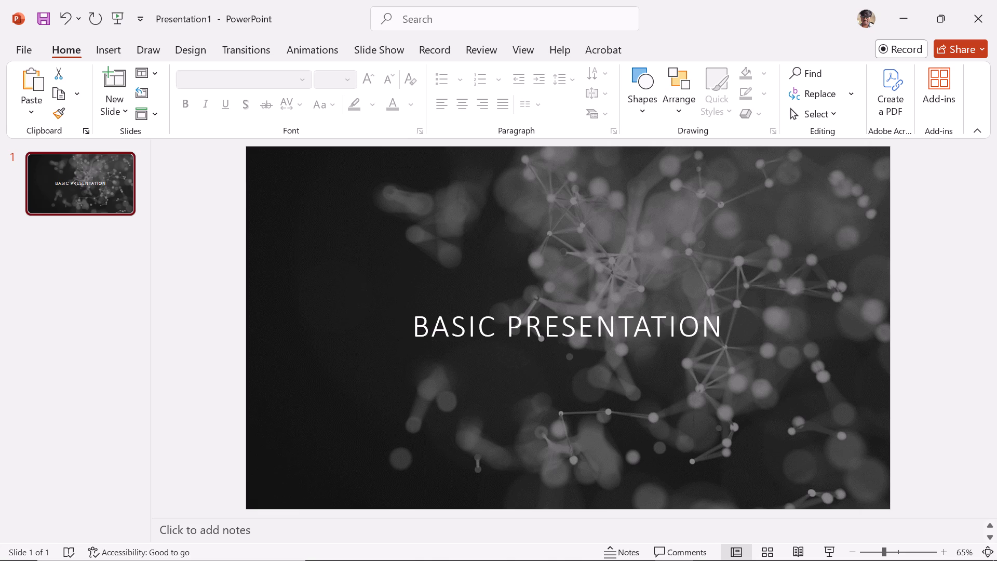
# Open the "BASIC PRESENTATION" title text on the remaining slide for editing.
pyautogui.click(690, 327)
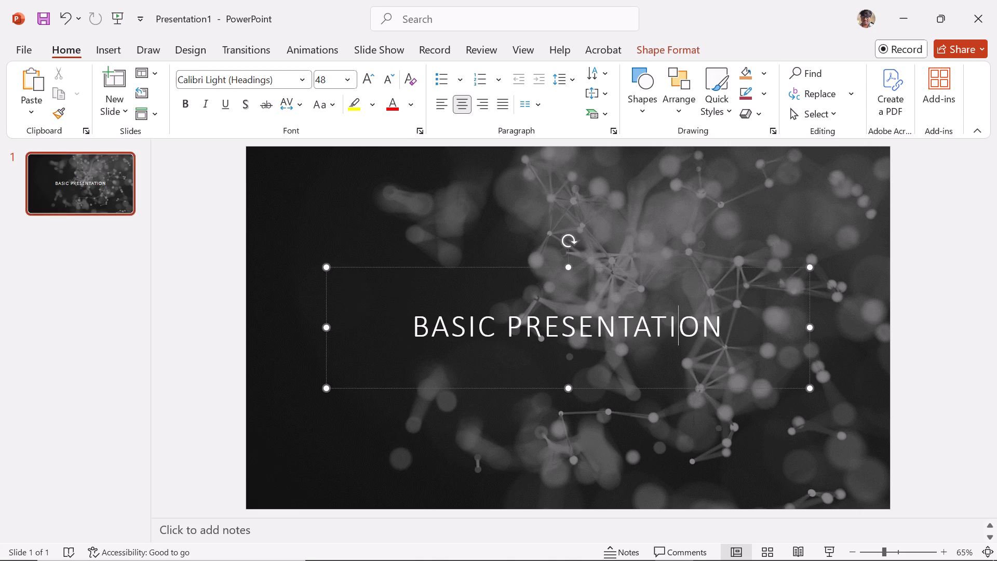
# Delete the entire "BASIC PRESENTATION" title text from the slide, leaving the title placeholder empty.
pyautogui.click(727, 327)
pyautogui.press('BackSpace')
pyautogui.press('BackSpace')
pyautogui.press('BackSpace')
pyautogui.press('BackSpace')
pyautogui.press('BackSpace')
pyautogui.press('BackSpace')
pyautogui.press('BackSpace')
pyautogui.press('BackSpace')
pyautogui.press('BackSpace')
pyautogui.press('BackSpace')
pyautogui.press('BackSpace')
pyautogui.press('BackSpace')
pyautogui.press('BackSpace')
pyautogui.press('BackSpace')
pyautogui.press('BackSpace')
pyautogui.press('BackSpace')
pyautogui.press('BackSpace')
pyautogui.press('BackSpace')
pyautogui.press('BackSpace')
pyautogui.press('BackSpace')
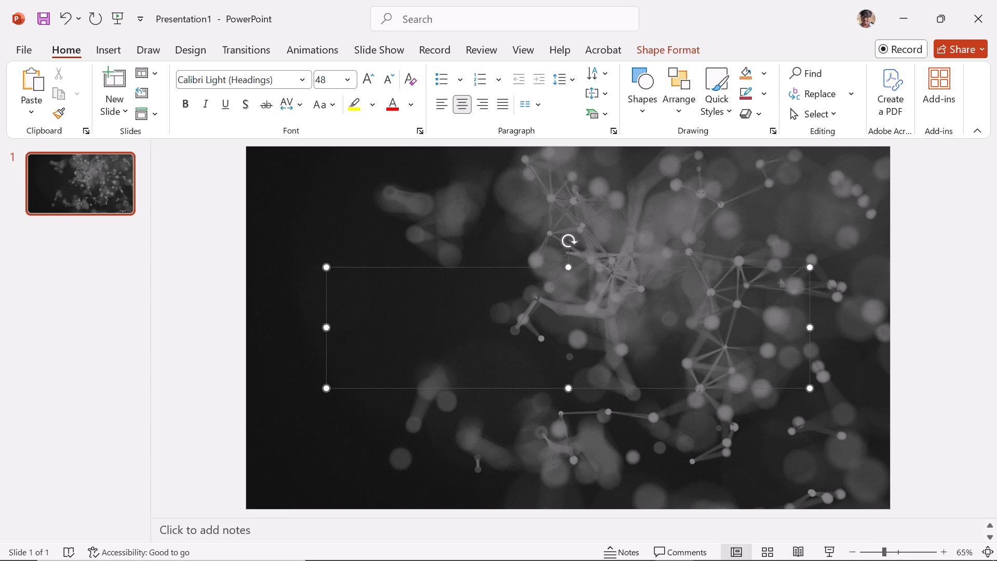
# Switch to the Windows list of available Wi-Fi networks and select NBH-WiFi as the network to connect to.
pyautogui.click(848, 550)
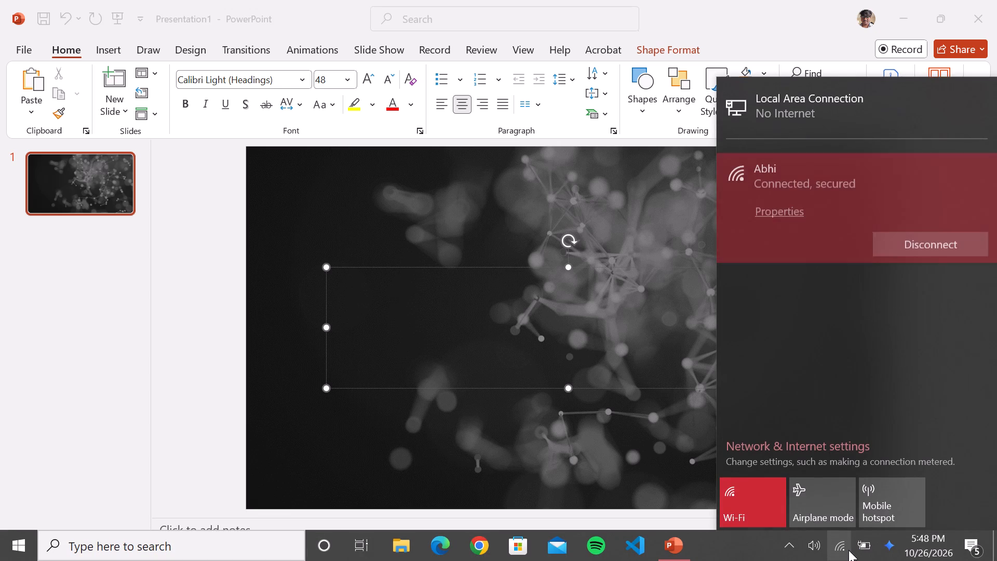
pyautogui.scroll(2, 894, 166)
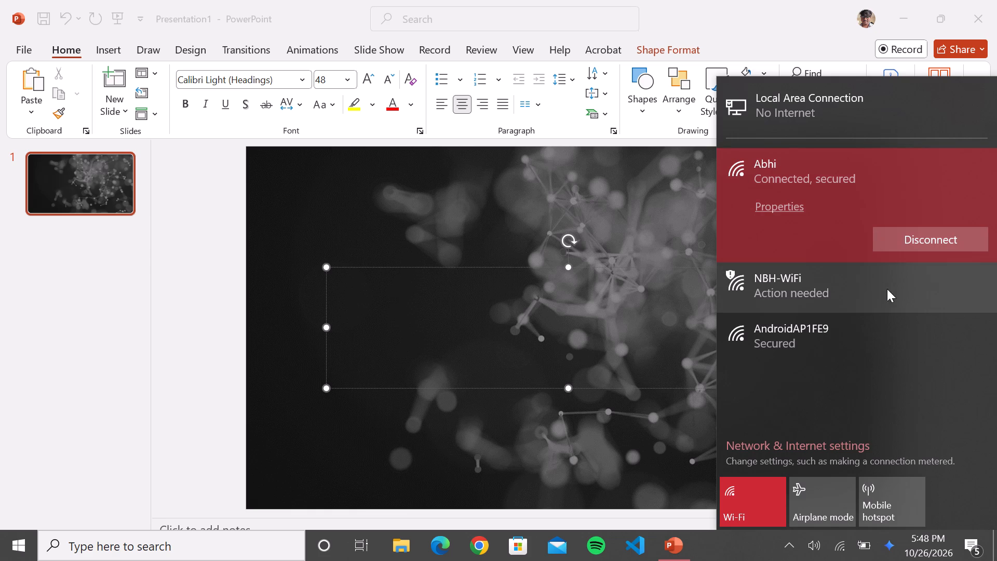
pyautogui.click(852, 298)
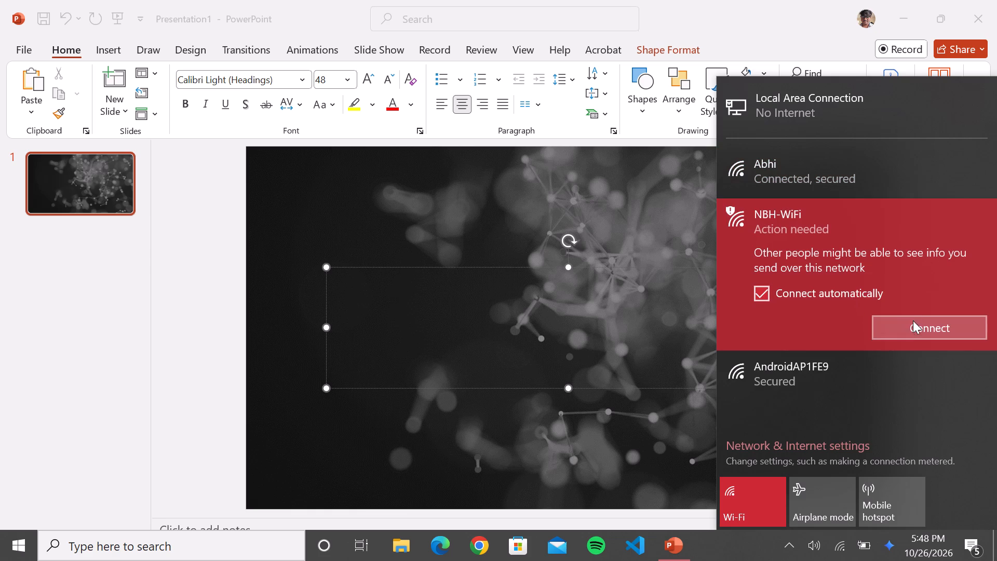
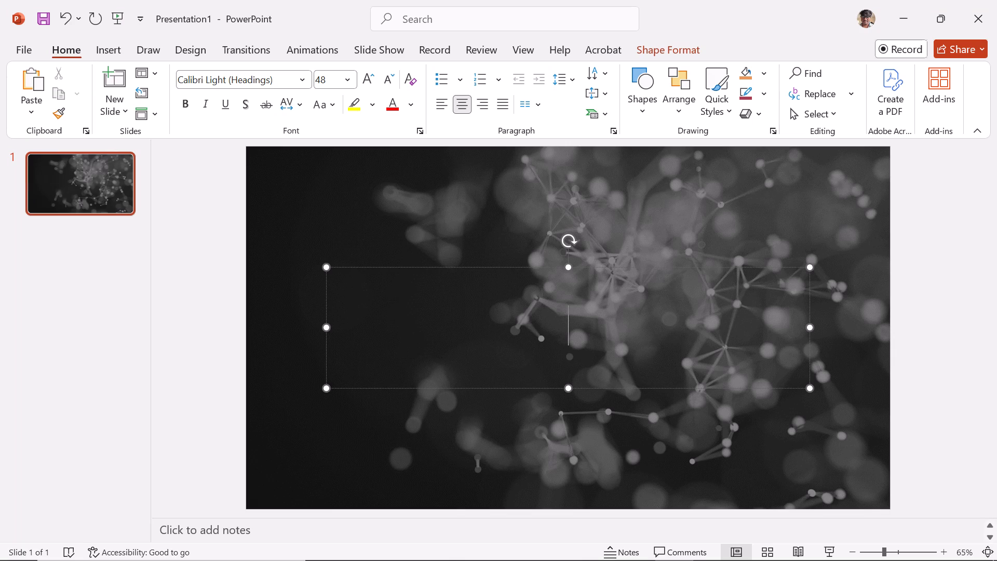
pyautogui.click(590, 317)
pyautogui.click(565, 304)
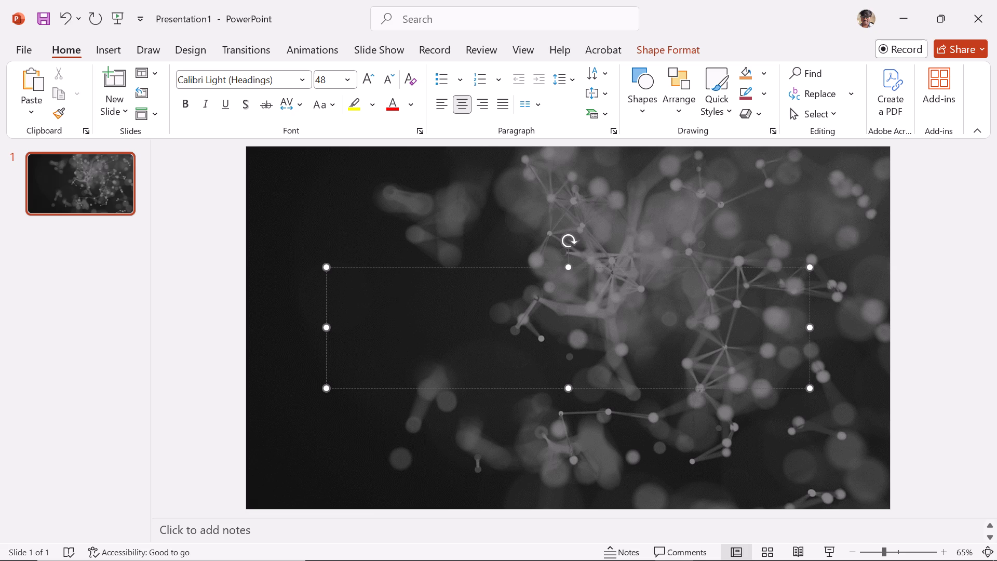
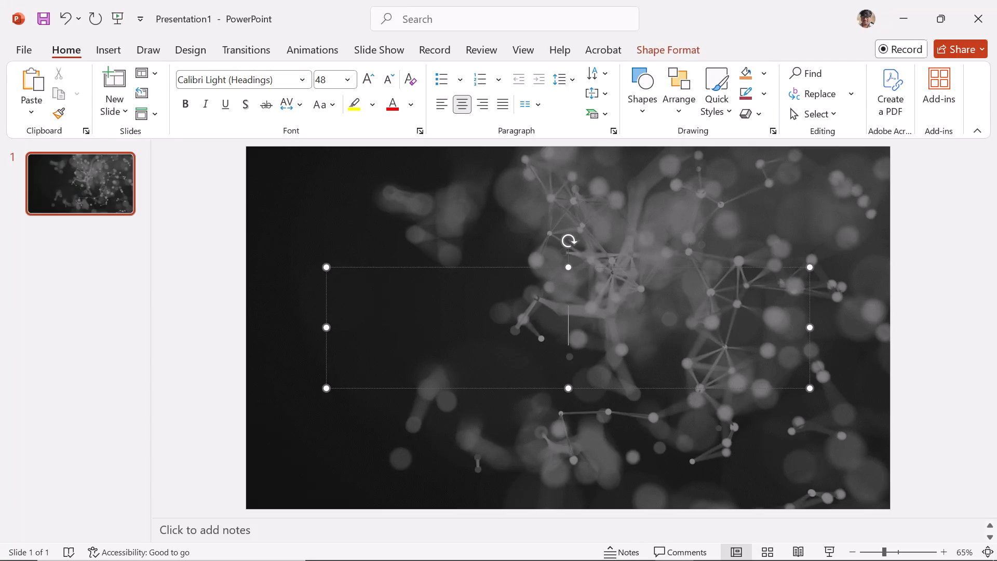
# Close the current presentation without saving its changes.
pyautogui.click(996, 0)
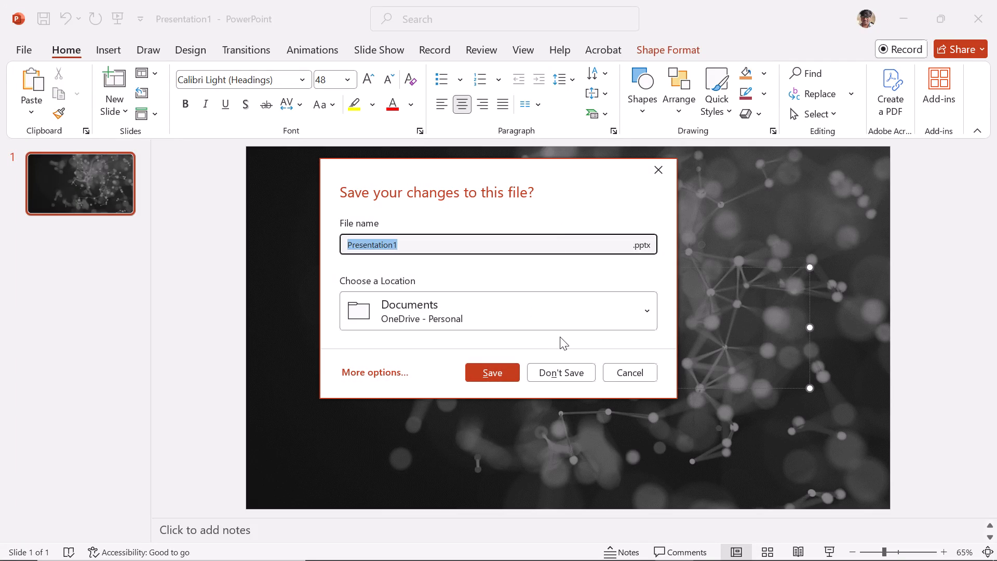
pyautogui.click(607, 374)
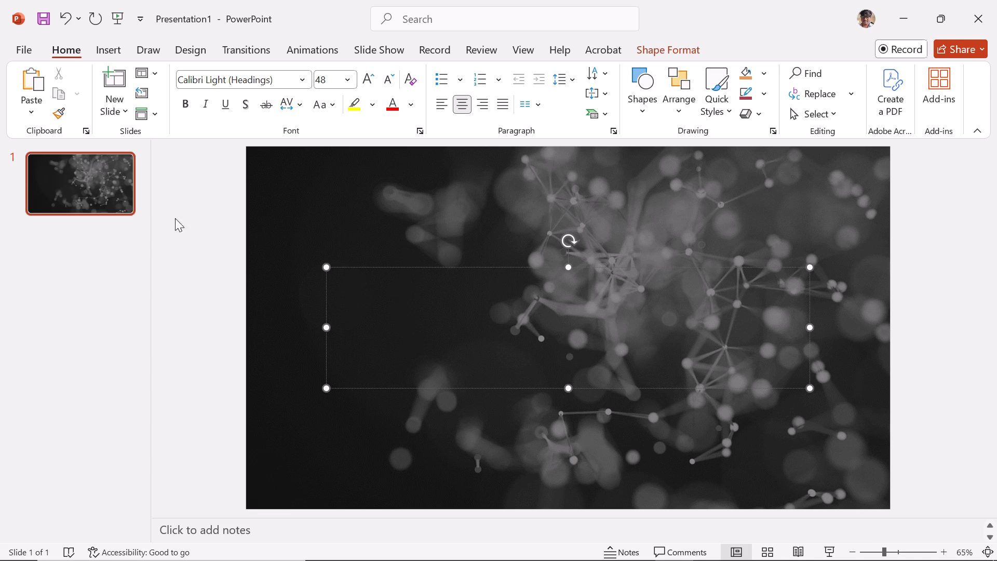
pyautogui.click(996, 0)
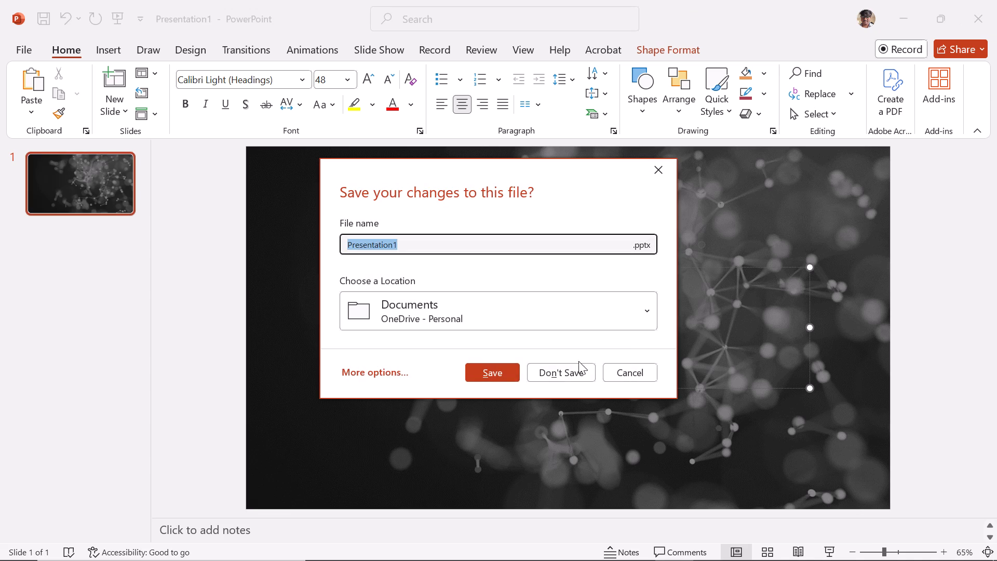
pyautogui.click(572, 372)
# Find PowerPoint through the Windows search and launch it again.
pyautogui.write('PO')
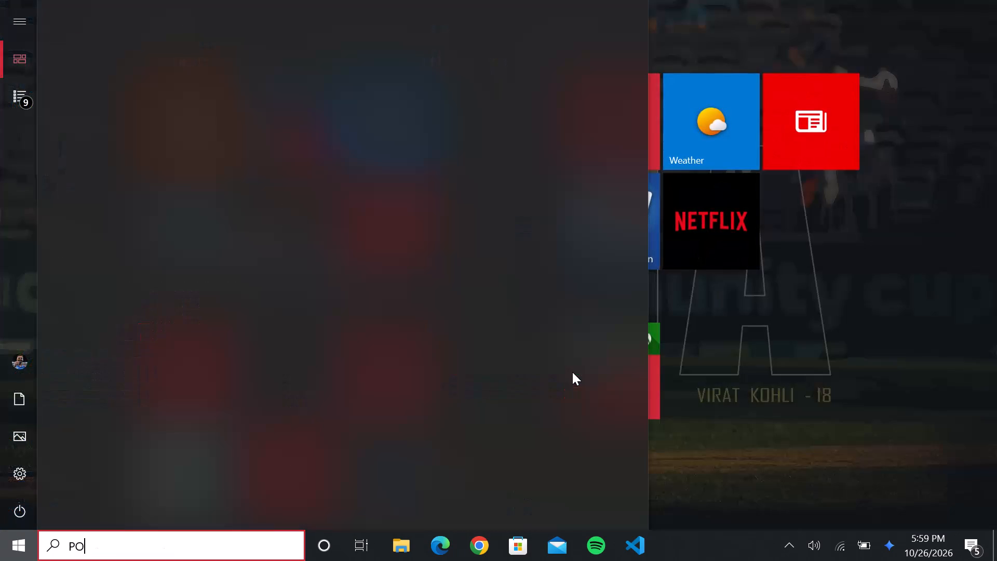
pyautogui.press('\\')
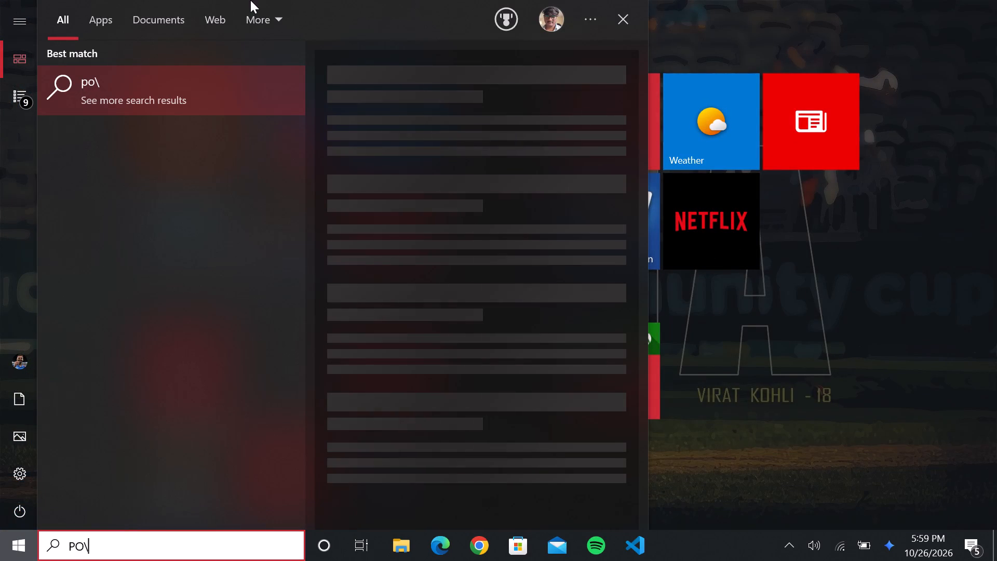
pyautogui.press('BackSpace')
pyautogui.press('Return')
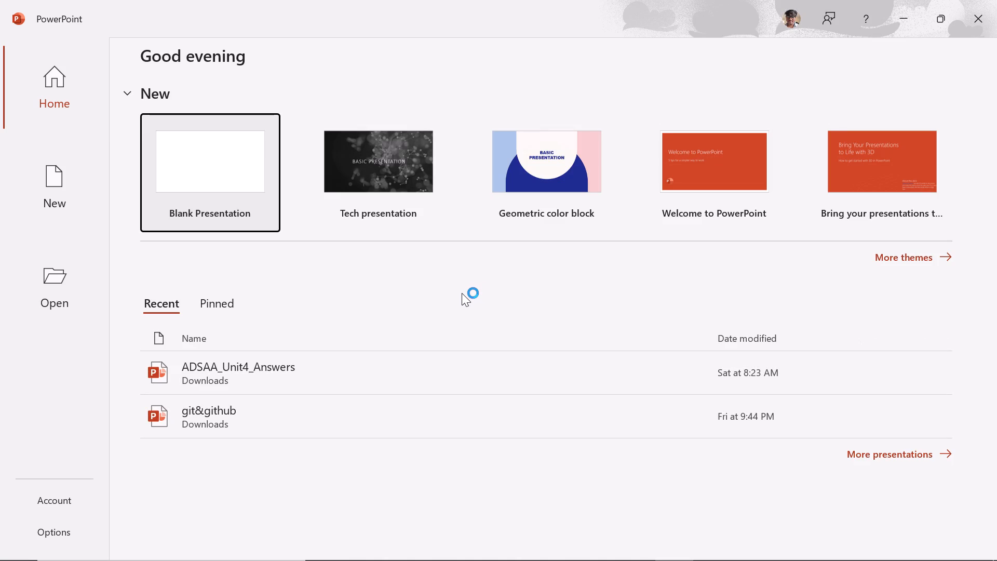
# Open the full set of themes and search the online templates for "students".
pyautogui.click(938, 263)
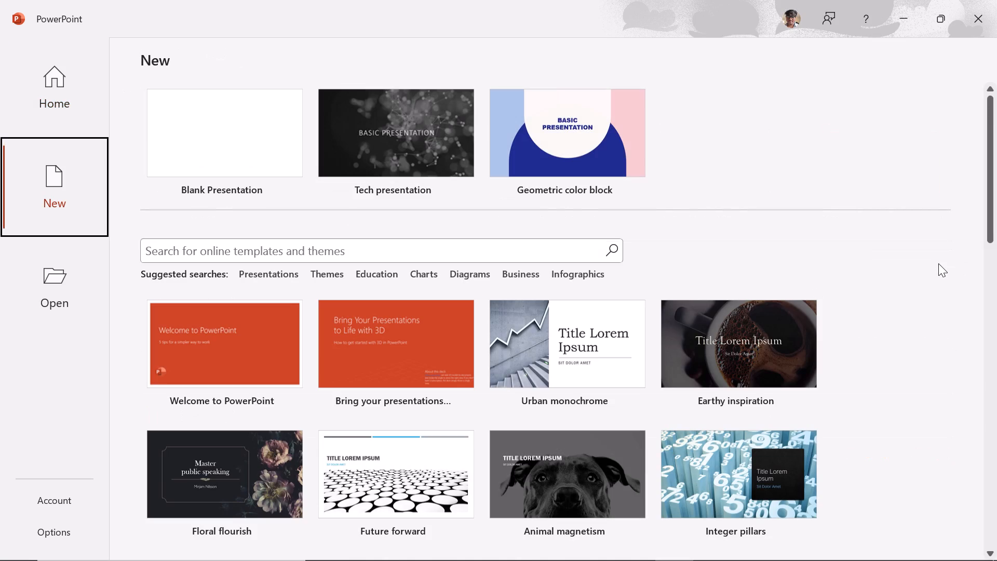
pyautogui.click(463, 251)
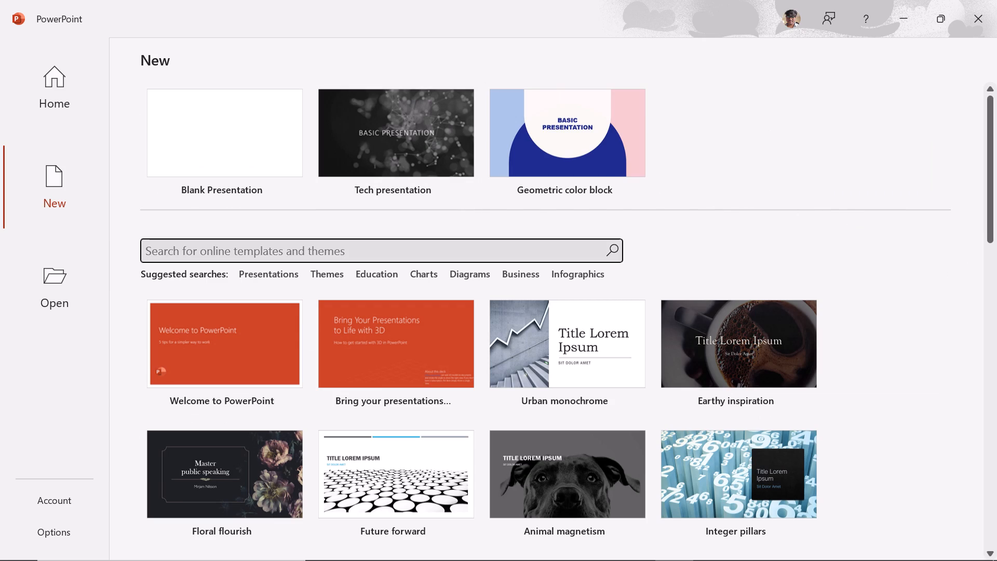
pyautogui.write('STUDENT')
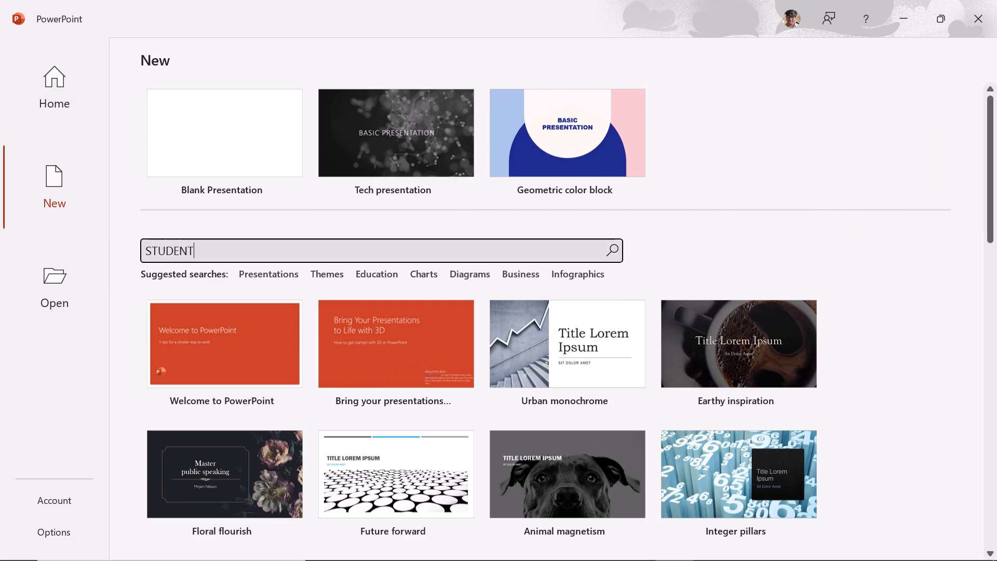
pyautogui.press('BackSpace')
pyautogui.press('BackSpace')
pyautogui.press('BackSpace')
pyautogui.press('BackSpace')
pyautogui.press('BackSpace')
pyautogui.press('BackSpace')
pyautogui.press('BackSpace')
pyautogui.press('BackSpace')
pyautogui.press('BackSpace')
pyautogui.press('BackSpace')
pyautogui.press('BackSpace')
pyautogui.press('BackSpace')
pyautogui.press('BackSpace')
pyautogui.press('BackSpace')
pyautogui.press('BackSpace')
pyautogui.press('BackSpace')
pyautogui.press('BackSpace')
pyautogui.press('BackSpace')
pyautogui.press('BackSpace')
pyautogui.write('students')
pyautogui.press('Return')
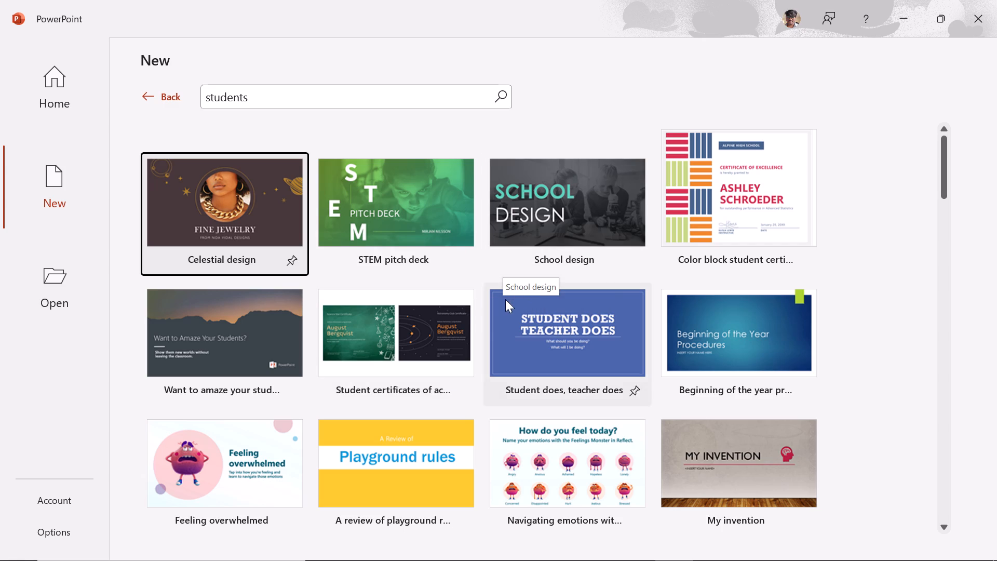
# Examine the student templates, preview the First place award certificate, and return to the template overview.
pyautogui.scroll(-6, 513, 310)
pyautogui.scroll(4, 513, 310)
pyautogui.scroll(-5, 513, 310)
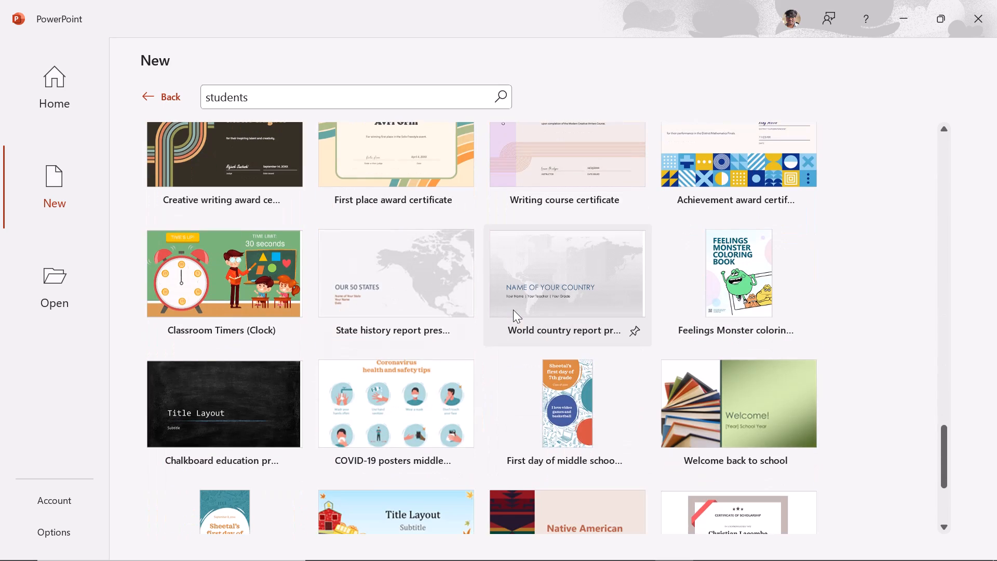
pyautogui.scroll(6, 513, 310)
pyautogui.scroll(-5, 513, 310)
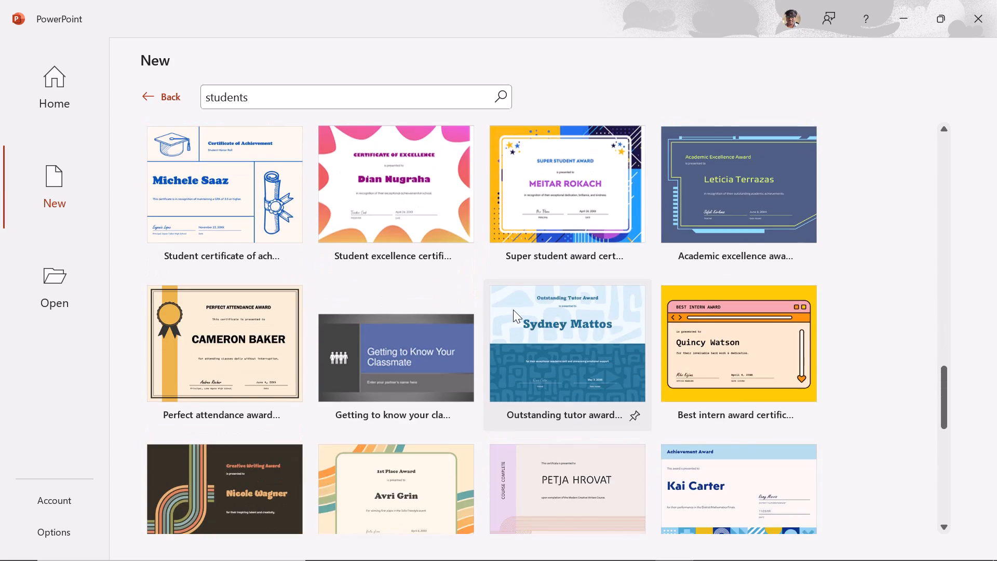
pyautogui.scroll(-1, 513, 310)
pyautogui.rightClick(513, 310)
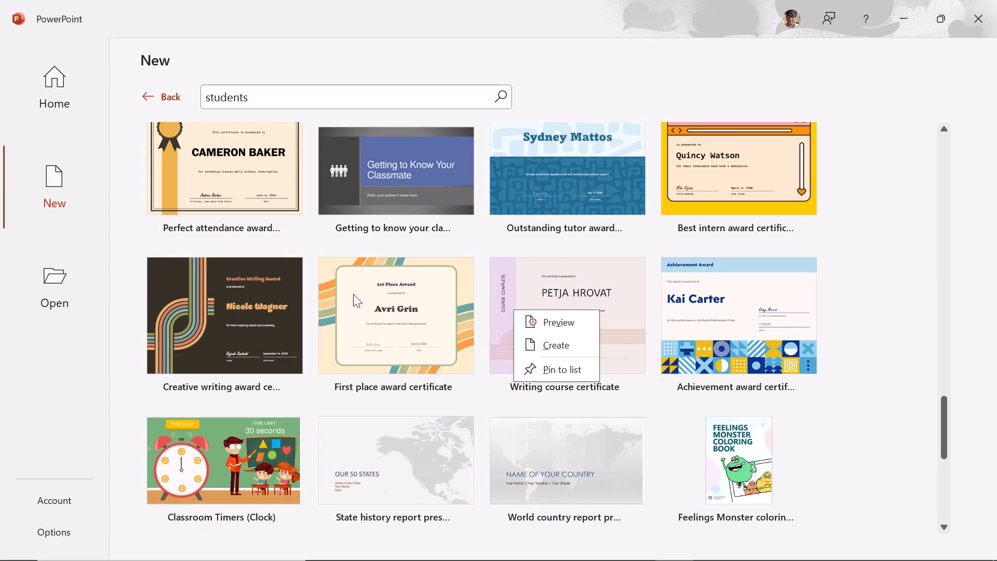
pyautogui.click(353, 294)
pyautogui.click(353, 294)
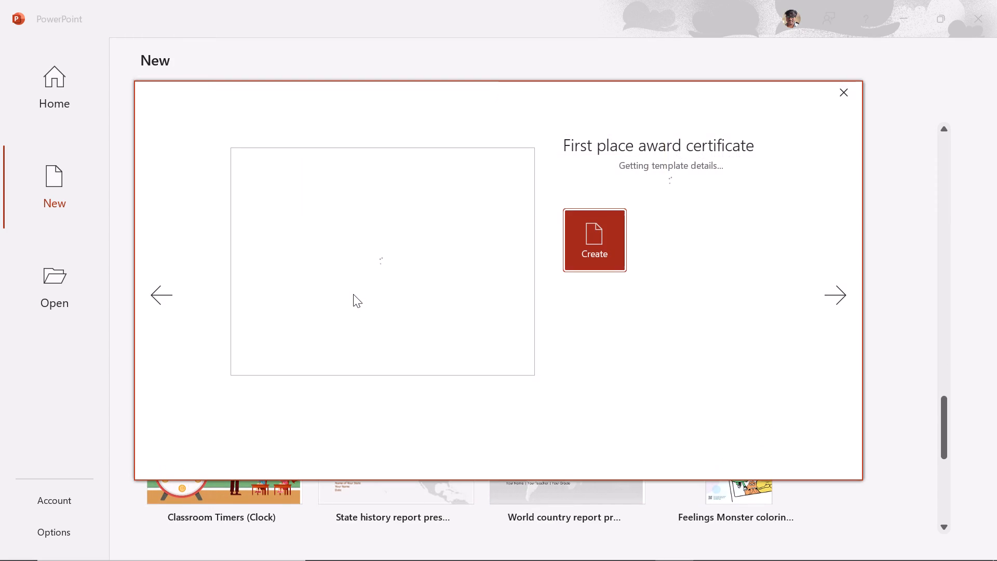
pyautogui.click(835, 101)
pyautogui.scroll(20, 330, 250)
pyautogui.scroll(20, 330, 250)
pyautogui.scroll(8, 330, 250)
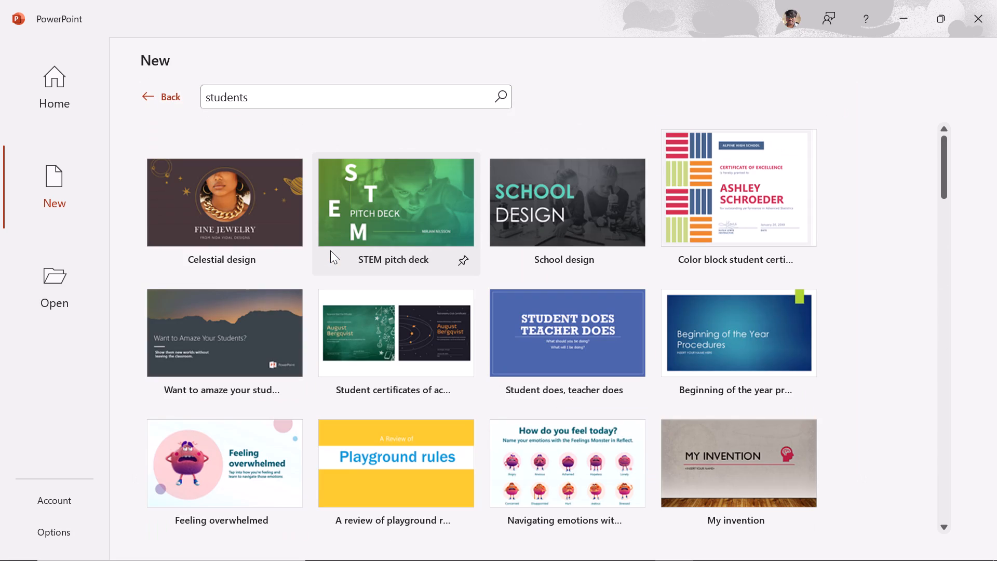
pyautogui.scroll(20, 314, 166)
pyautogui.scroll(2, 314, 166)
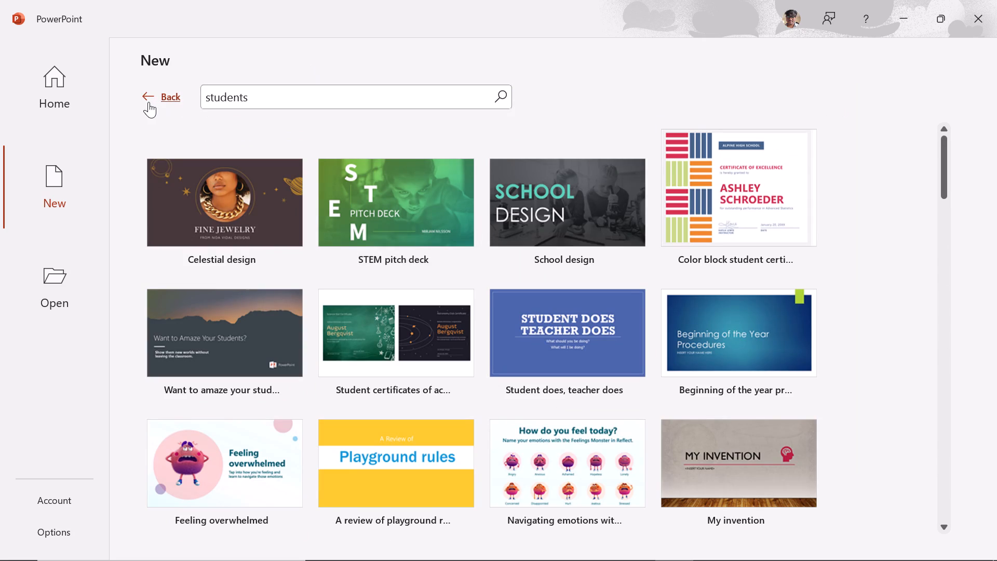
pyautogui.click(149, 102)
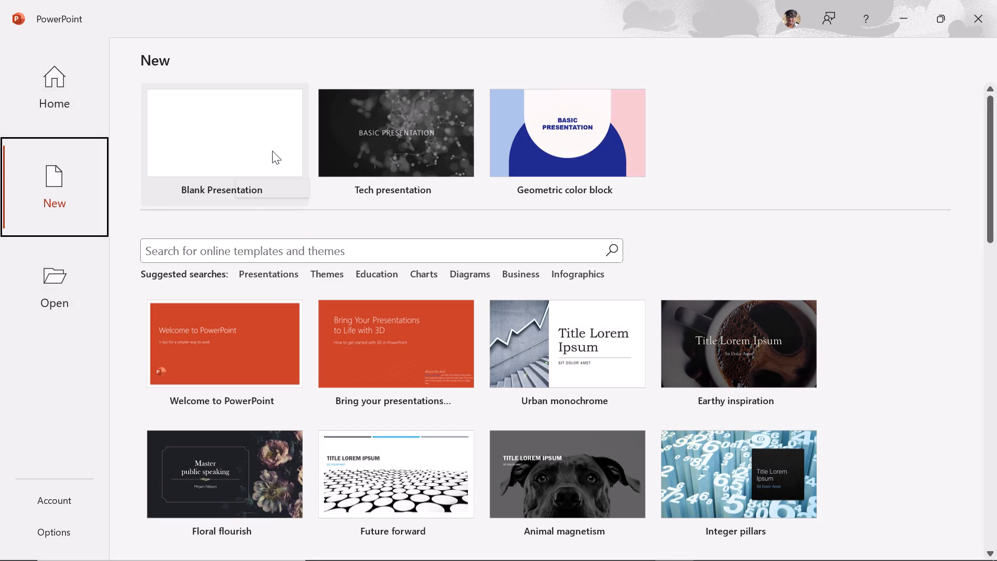
# Create a new presentation from the Modern Asian city presentation template in the Presentations suggested search.
pyautogui.click(248, 274)
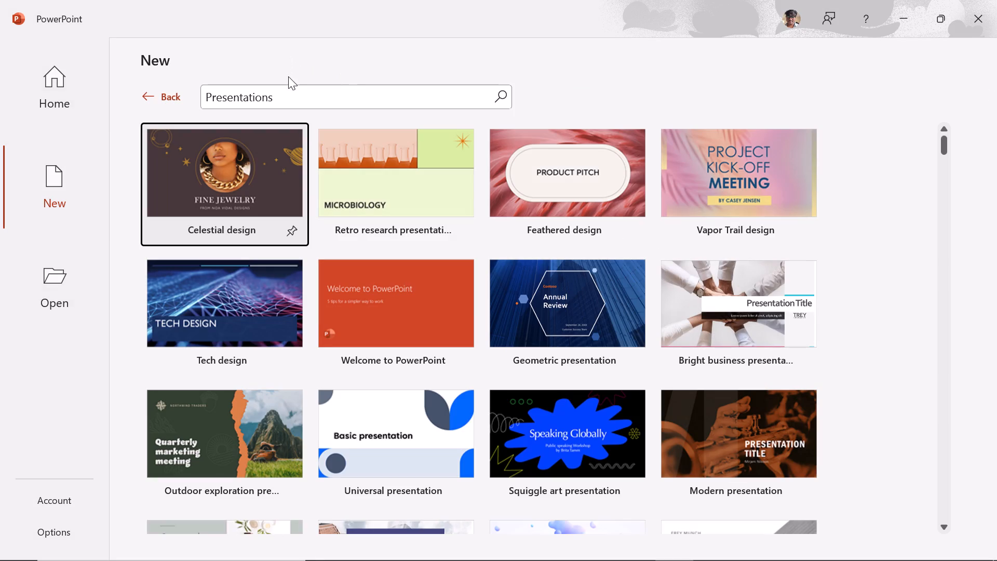
pyautogui.scroll(-6, 526, 406)
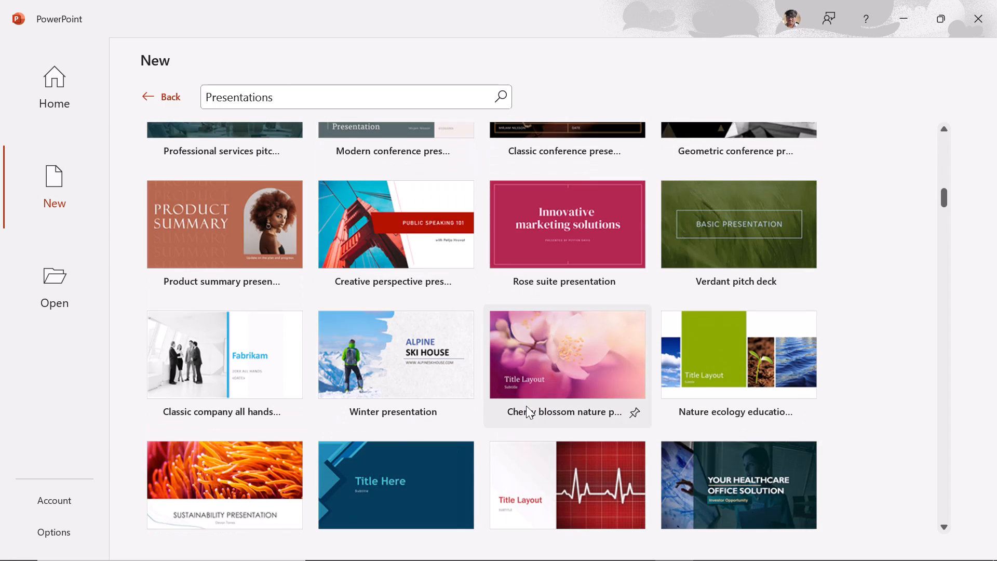
pyautogui.scroll(2, 526, 406)
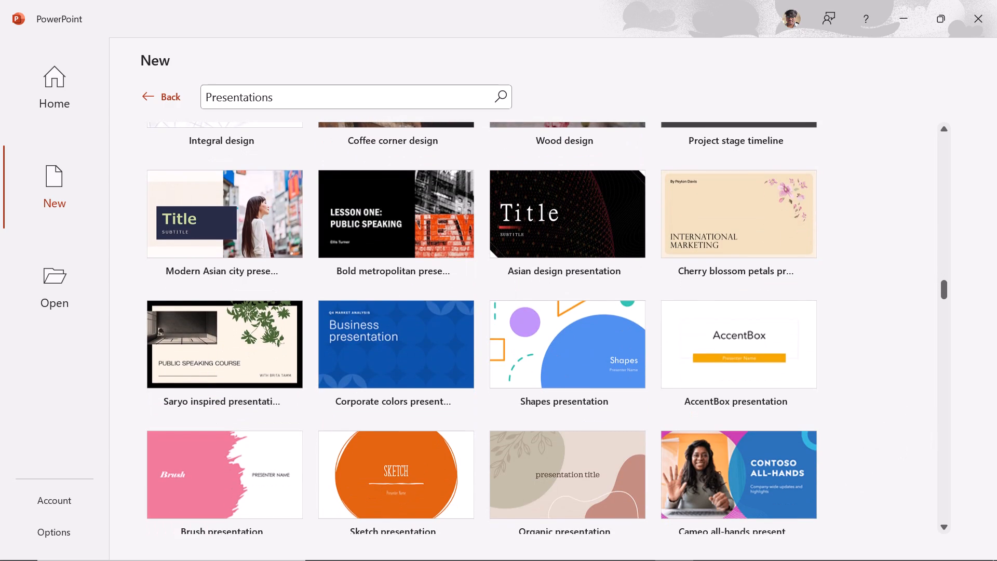
pyautogui.click(198, 222)
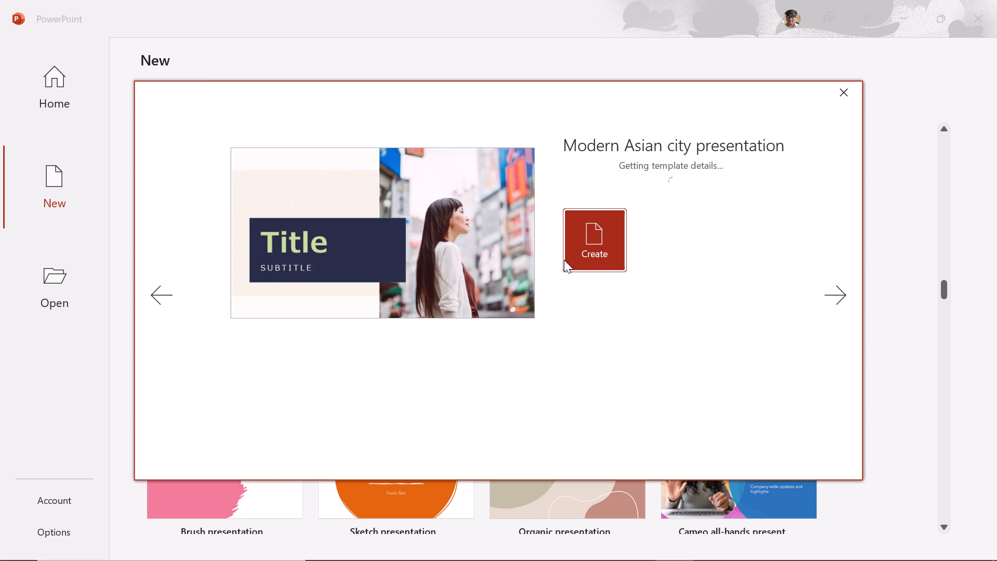
pyautogui.click(588, 298)
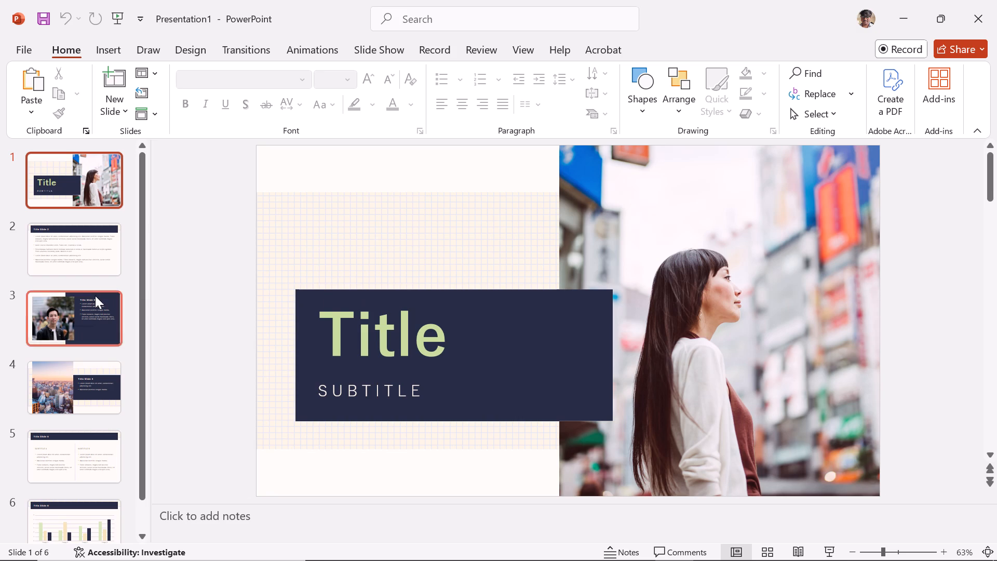
# Delete slides 2 to 6, keeping only the title slide.
pyautogui.click(78, 256)
pyautogui.scroll(-8, 77, 357)
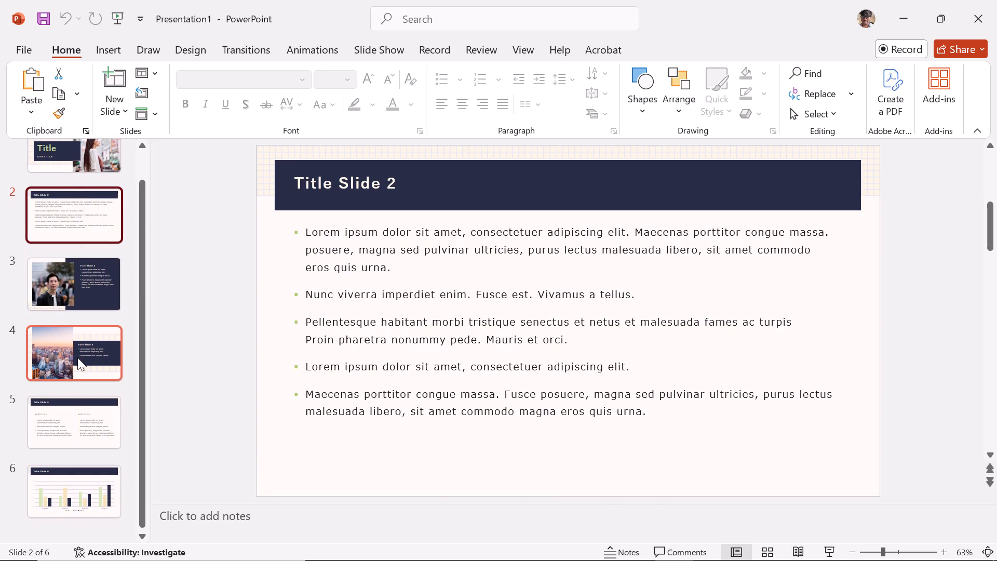
pyautogui.scroll(-20, 77, 357)
pyautogui.scroll(-9, 77, 357)
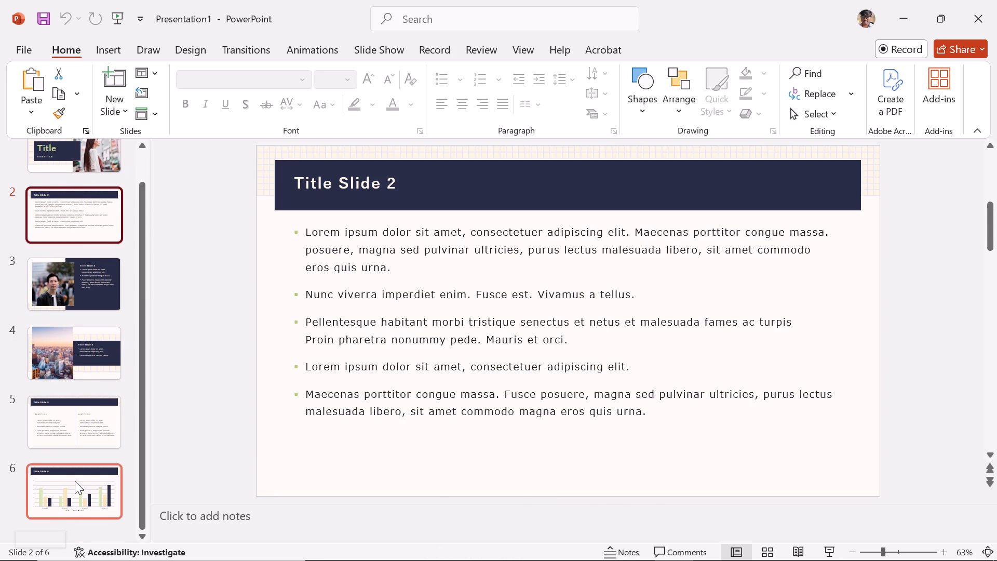
pyautogui.click(75, 481)
pyautogui.hotkey('shift', 'Delete')
pyautogui.hotkey('shift', 'Delete')
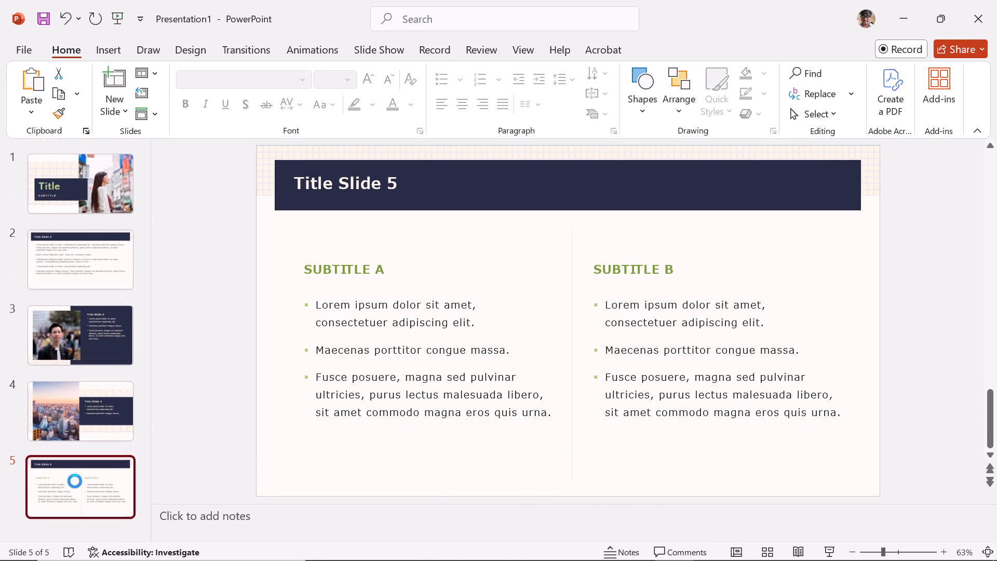
pyautogui.hotkey('shift', 'Delete')
pyautogui.hotkey('shift', 'Delete')
pyautogui.hotkey('shift', 'Delete')
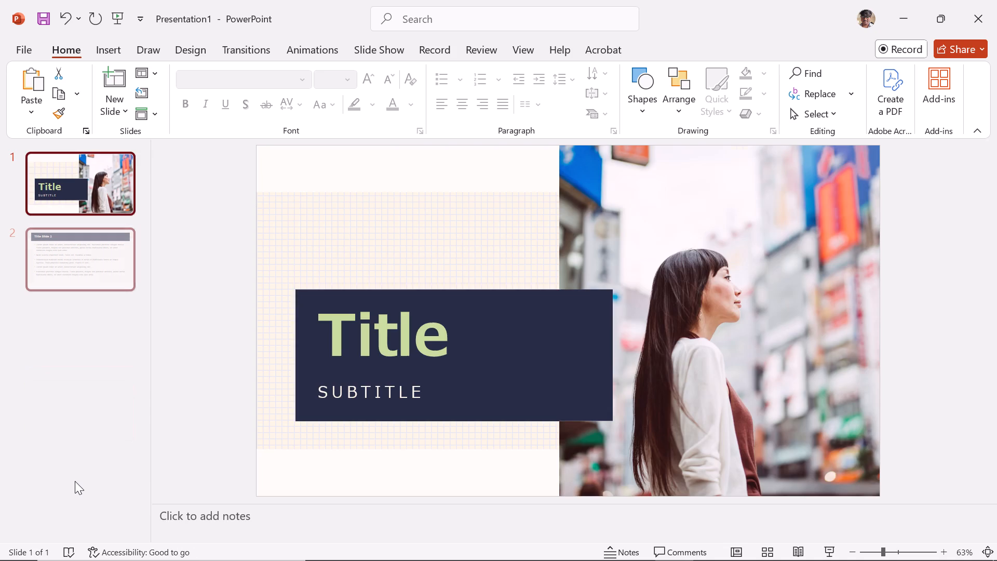
# Clear the placeholder text "Title" from the title box on the title slide.
pyautogui.click(471, 383)
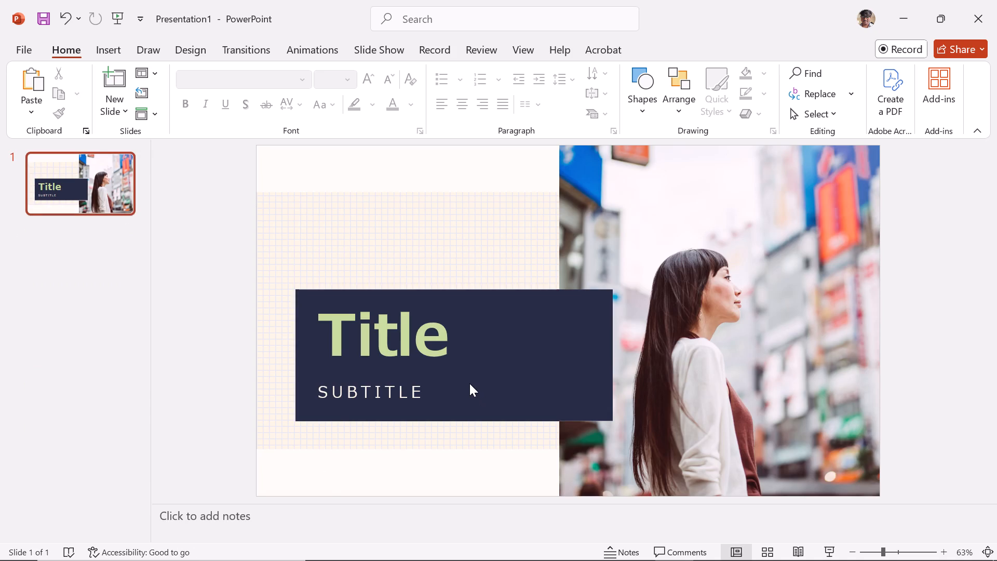
pyautogui.click(437, 389)
pyautogui.click(440, 343)
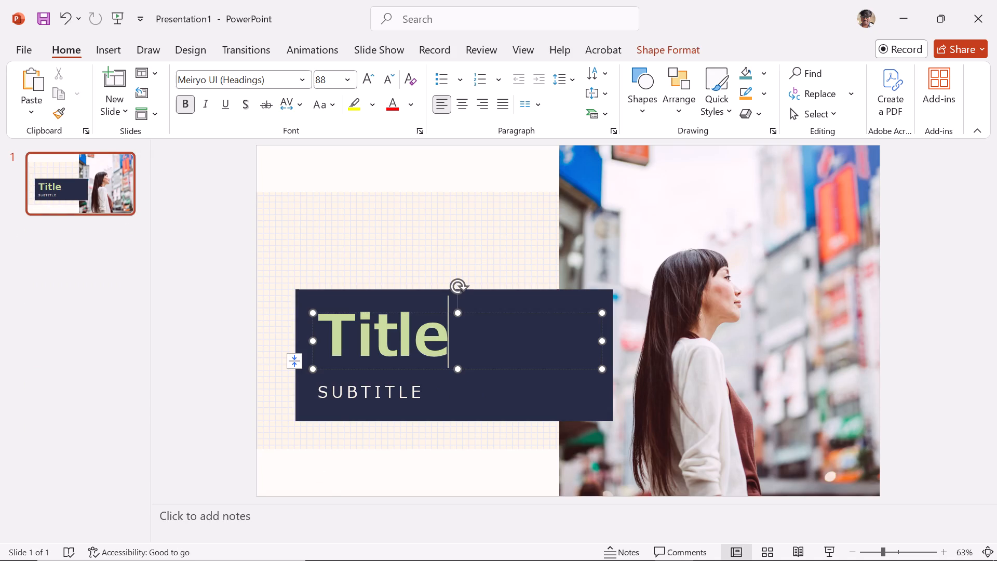
pyautogui.press('BackSpace')
pyautogui.press('BackSpace')
pyautogui.press('BackSpace')
pyautogui.press('BackSpace')
pyautogui.press('BackSpace')
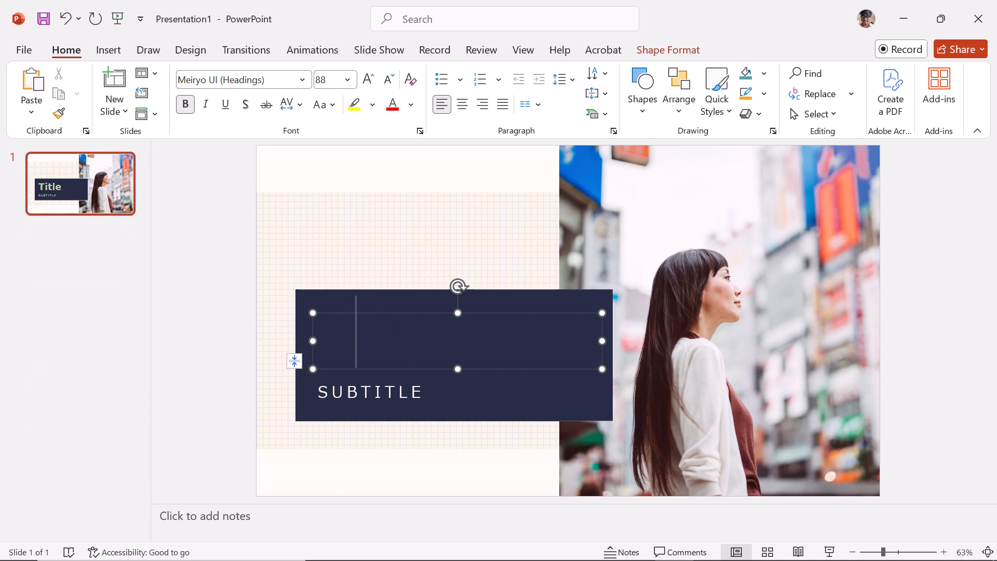
# Replace the "SUBTITLE" text below the title with two blank spaces.
pyautogui.click(428, 385)
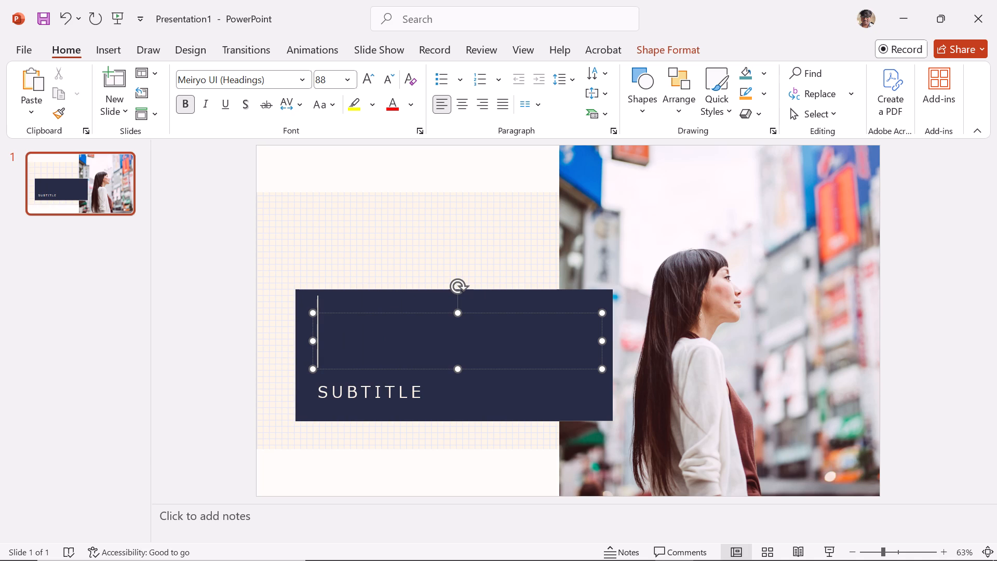
pyautogui.press('BackSpace')
pyautogui.press('BackSpace')
pyautogui.press('BackSpace')
pyautogui.press('BackSpace')
pyautogui.press('BackSpace')
pyautogui.press('BackSpace')
pyautogui.press('BackSpace')
pyautogui.press('BackSpace')
pyautogui.press('BackSpace')
pyautogui.press('BackSpace')
pyautogui.press('BackSpace')
pyautogui.press('BackSpace')
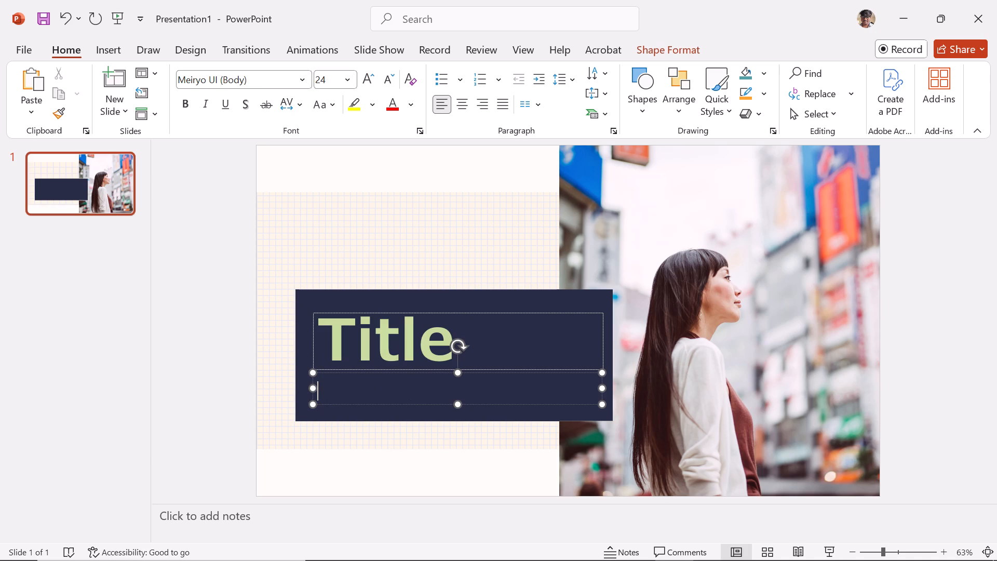
pyautogui.press('space')
pyautogui.press('space')
# Enlarge the empty title box downward over the subtitle area and slightly wider, within the dark blue rectangle.
pyautogui.click(432, 358)
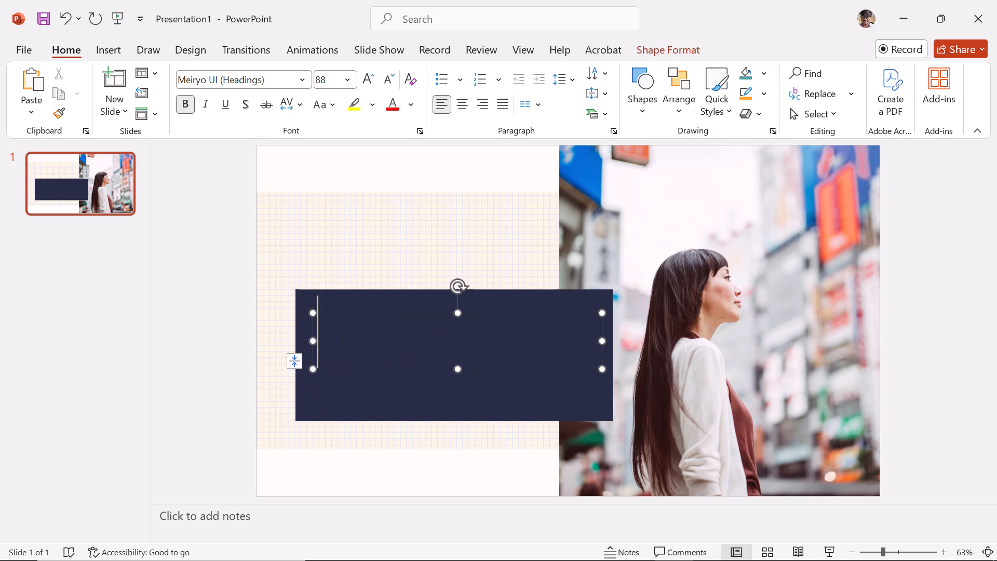
pyautogui.moveTo(602, 368); pyautogui.dragTo(609, 400)
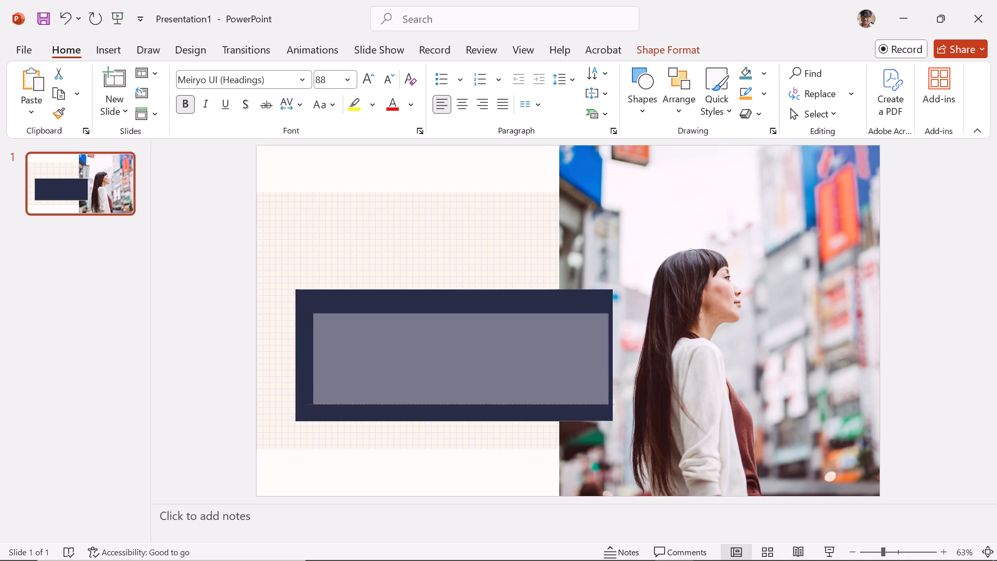
# Enlarge the title box at its lower and upper corners so it nearly fills the dark blue rectangle.
pyautogui.moveTo(609, 400); pyautogui.dragTo(610, 417)
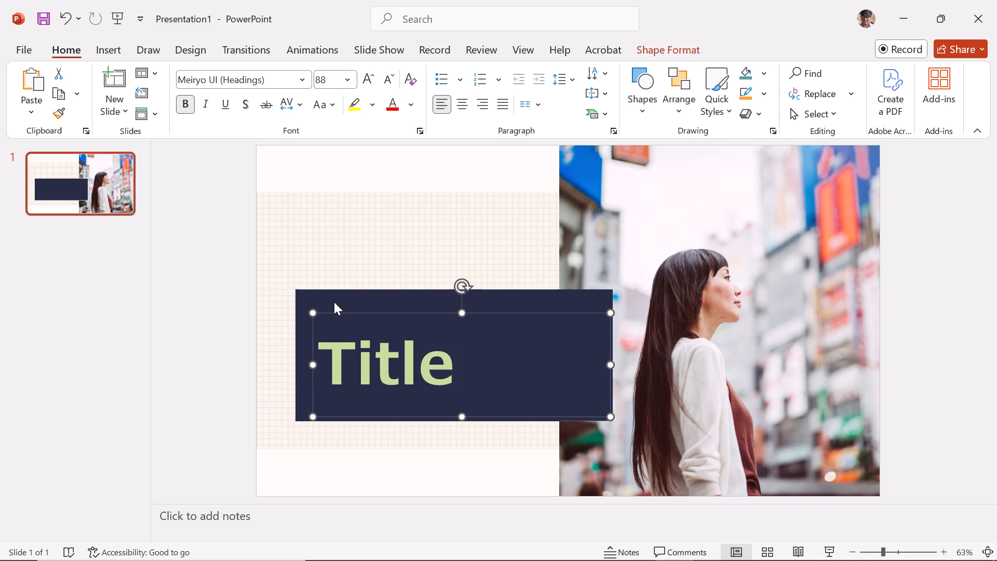
pyautogui.moveTo(308, 312); pyautogui.dragTo(298, 299)
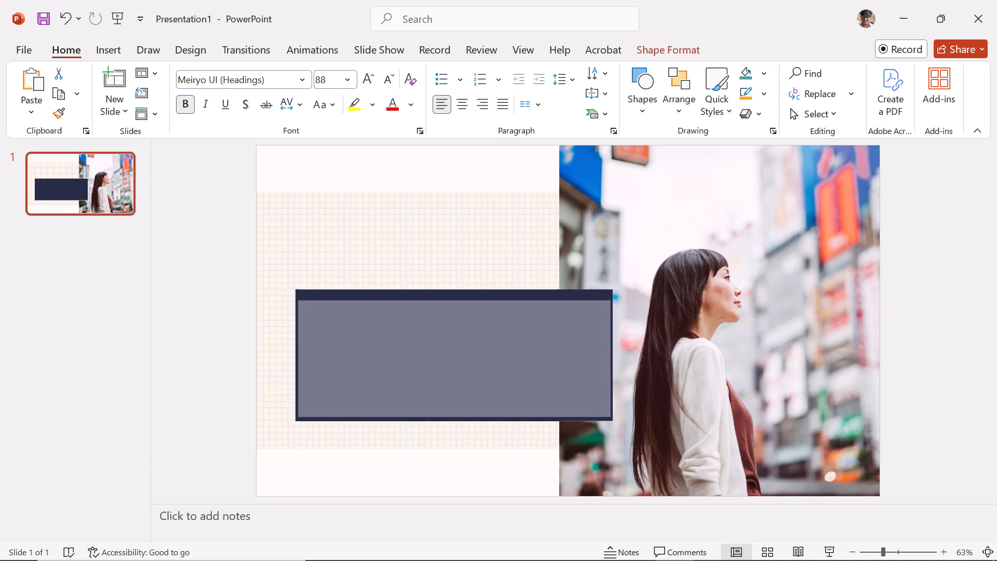
pyautogui.moveTo(298, 299); pyautogui.dragTo(298, 294)
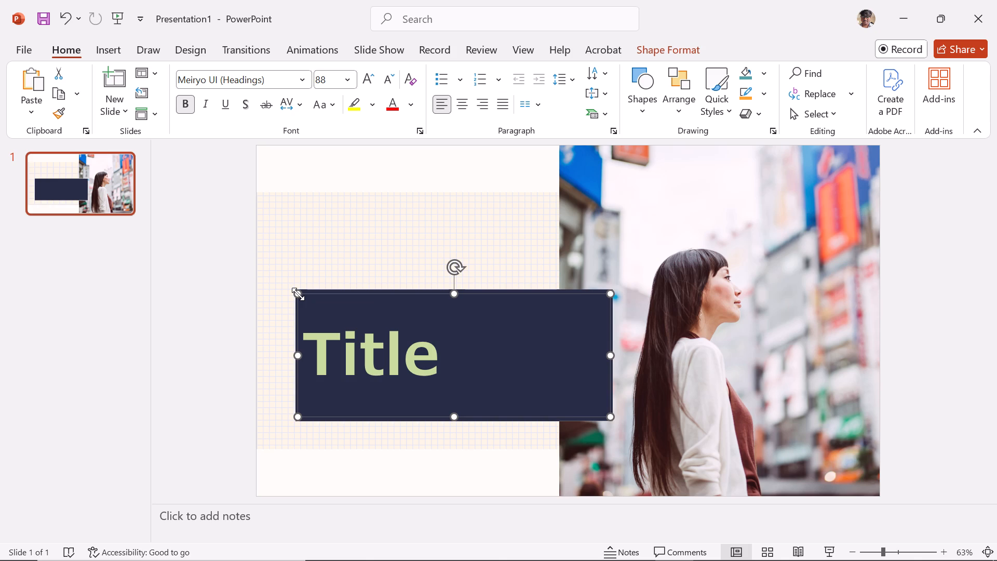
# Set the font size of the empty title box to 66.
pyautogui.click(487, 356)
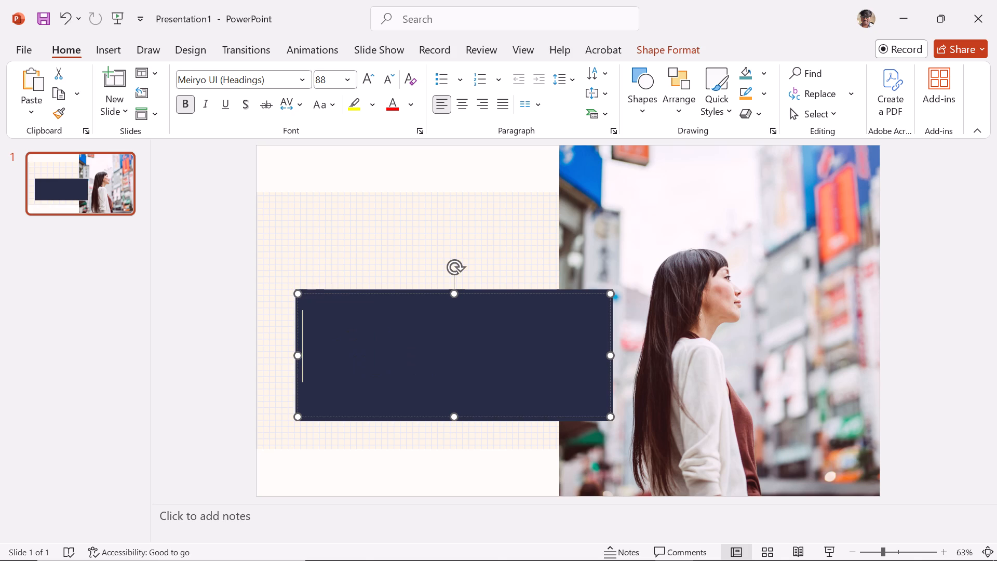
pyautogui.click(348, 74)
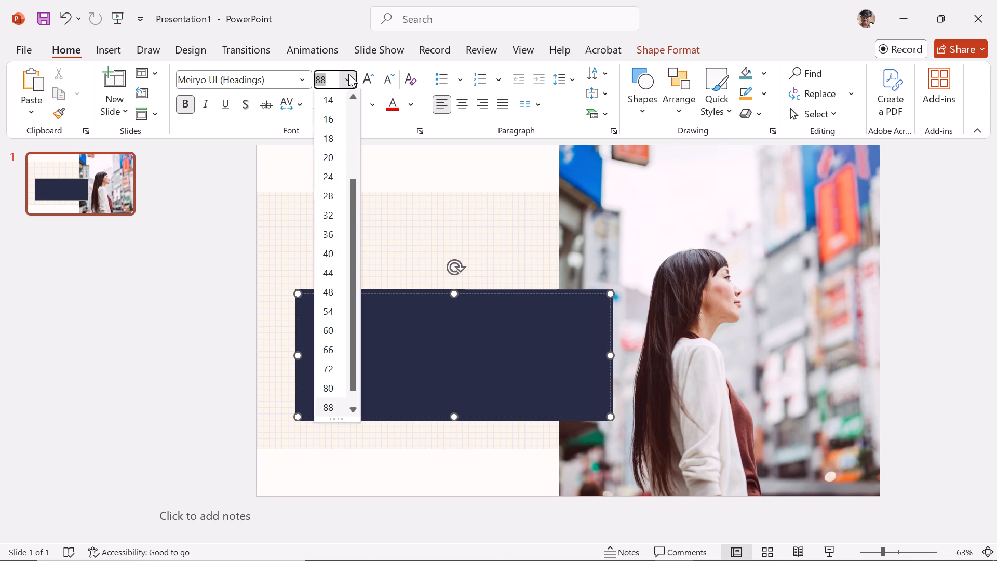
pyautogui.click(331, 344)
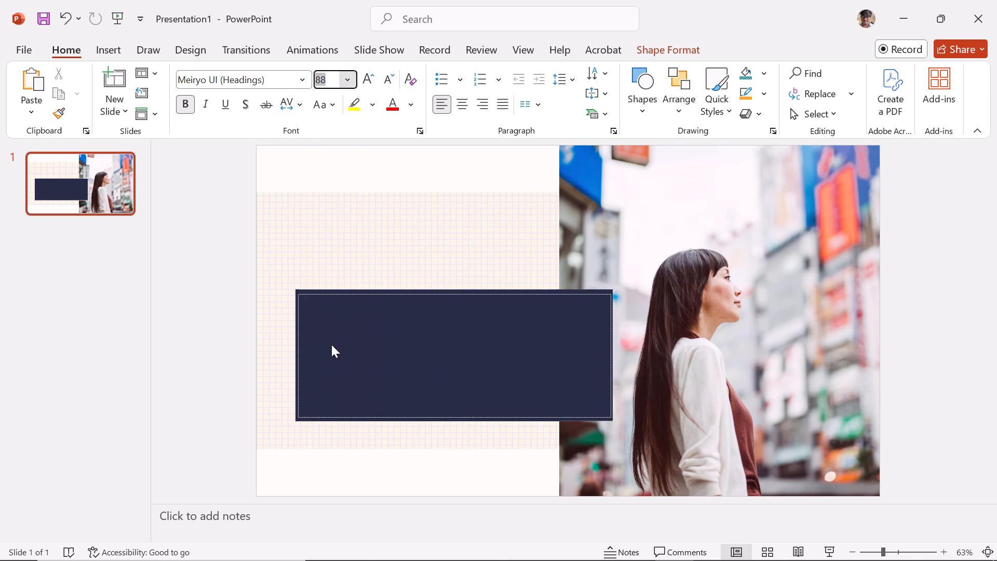
# Enter "Free Digital tools" as the title text on the title slide.
pyautogui.write('sid')
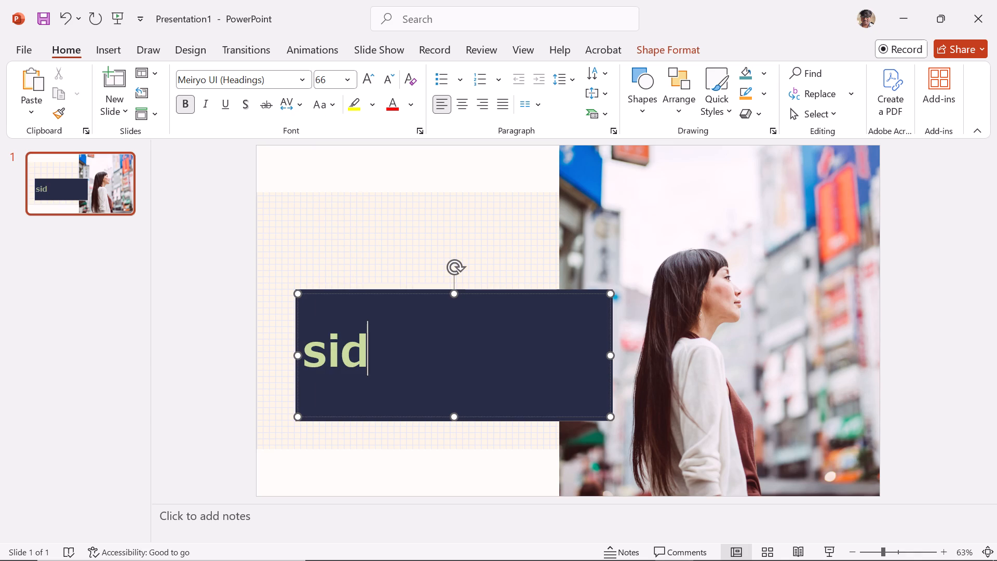
pyautogui.press('BackSpace')
pyautogui.press('BackSpace')
pyautogui.press('BackSpace')
pyautogui.press('BackSpace')
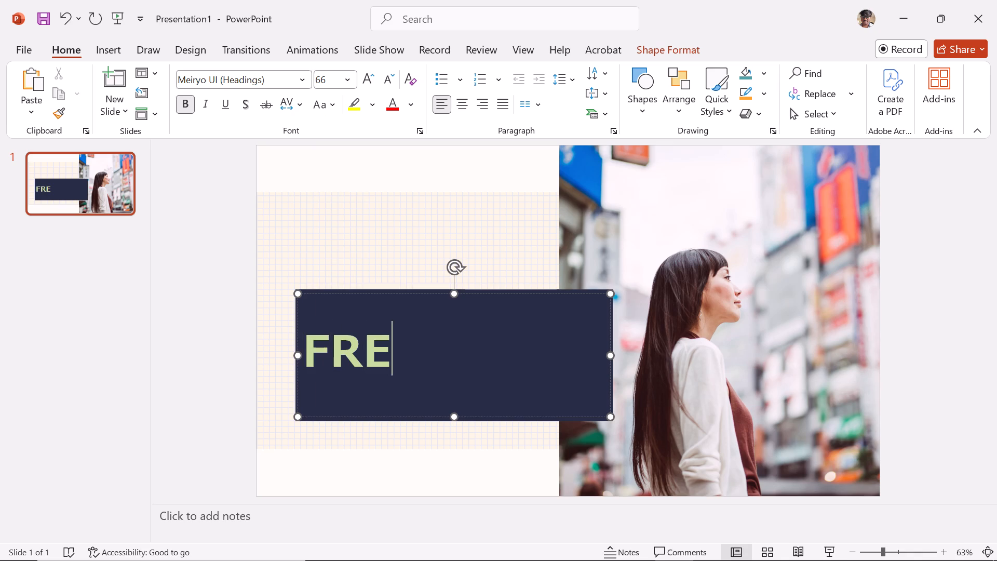
pyautogui.press('BackSpace')
pyautogui.write('ree')
pyautogui.press('space')
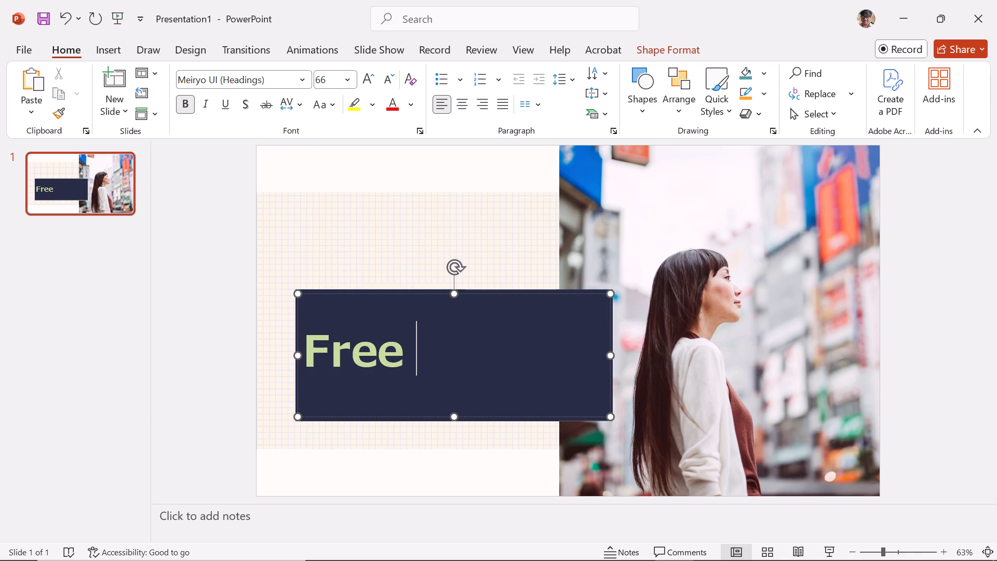
pyautogui.write('gital')
pyautogui.press('space')
pyautogui.write('too')
pyautogui.write('ls')
pyautogui.press('space')
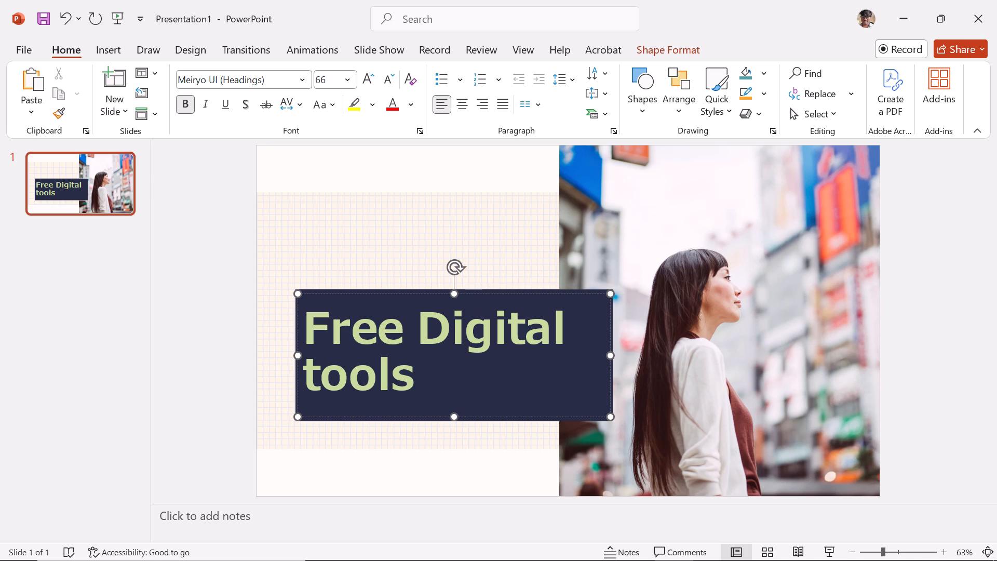
# Shift the title box slightly left, keeping it vertically aligned with the dark blue rectangle.
pyautogui.moveTo(488, 290); pyautogui.dragTo(485, 283)
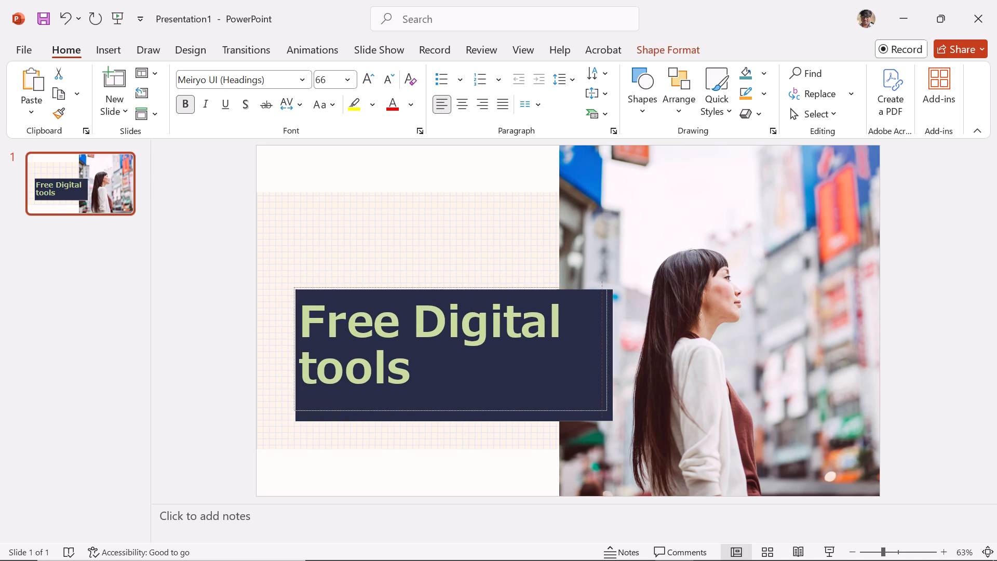
pyautogui.moveTo(485, 283); pyautogui.dragTo(486, 280)
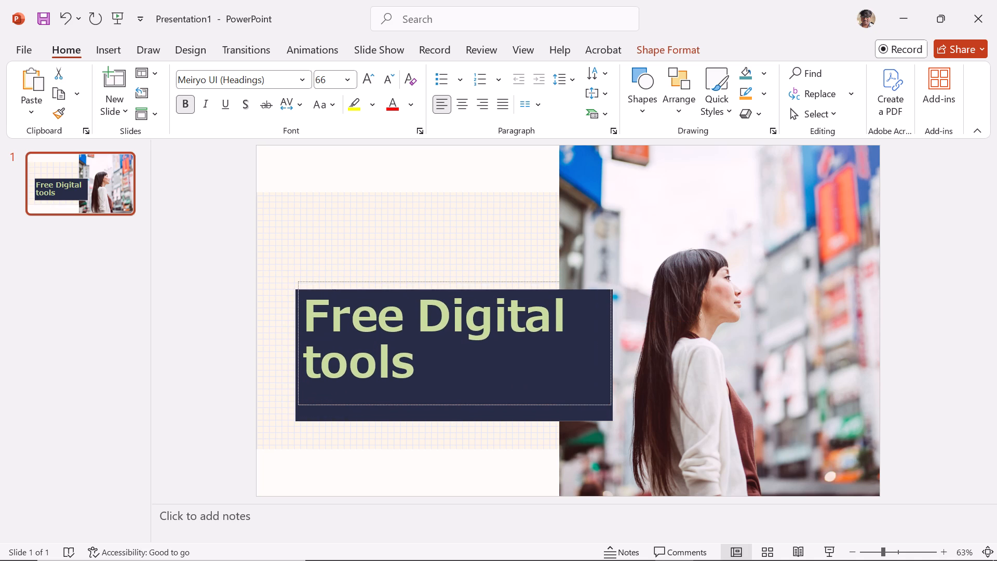
pyautogui.moveTo(486, 280); pyautogui.dragTo(483, 279)
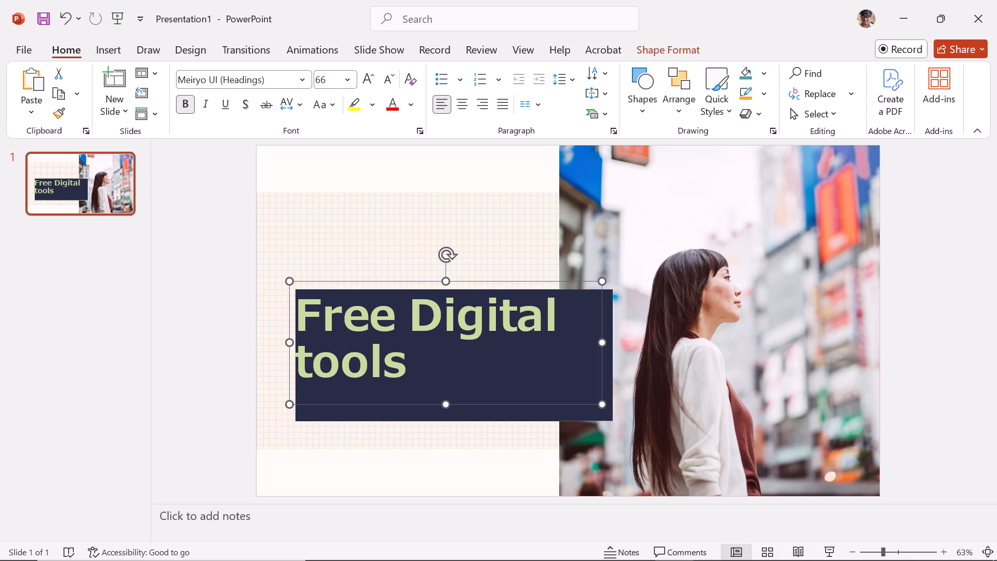
pyautogui.click(426, 357)
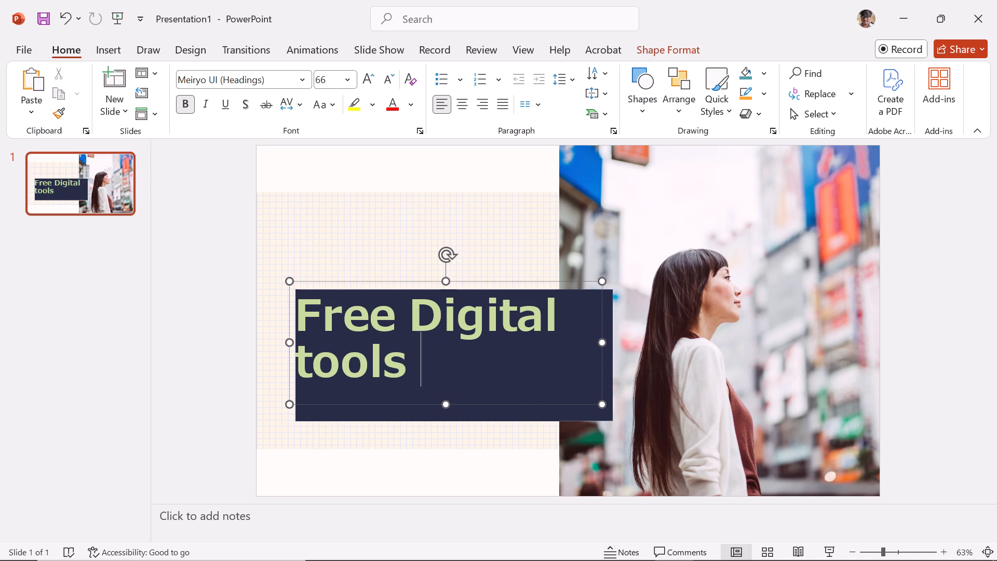
pyautogui.moveTo(452, 405); pyautogui.dragTo(448, 418)
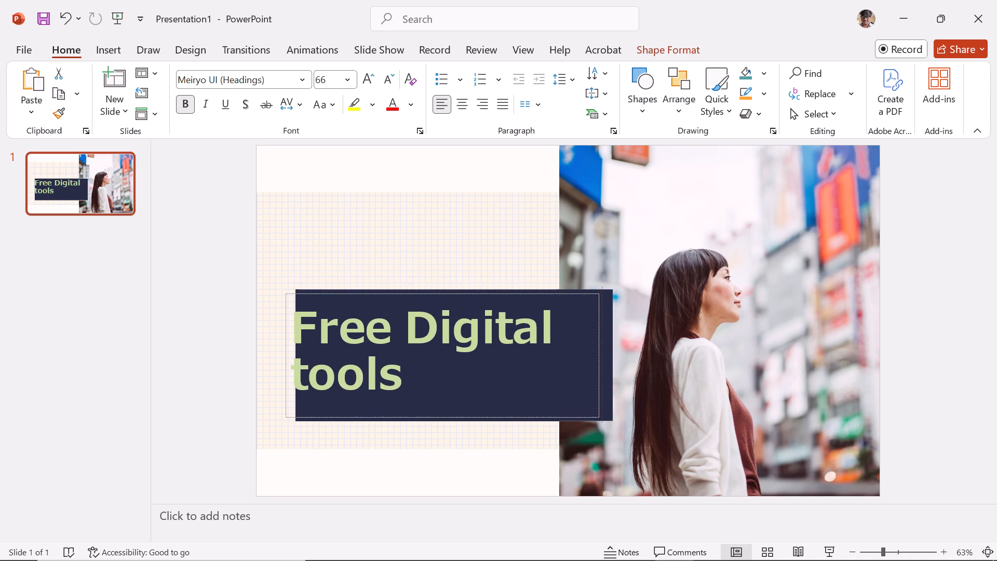
pyautogui.moveTo(448, 418); pyautogui.dragTo(454, 417)
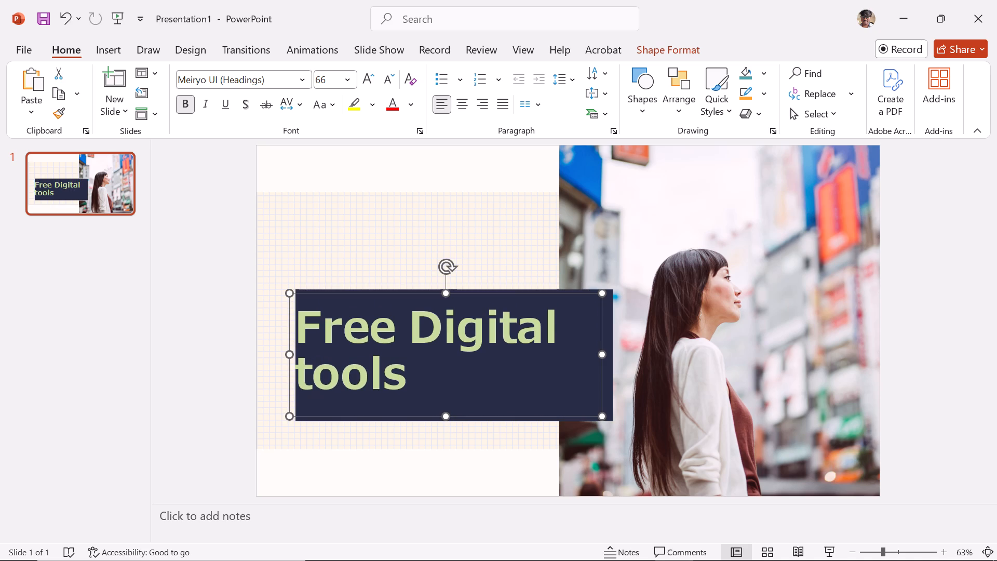
# Set the font size of the whole "Free Digital tools" title to 40.
pyautogui.click(405, 376)
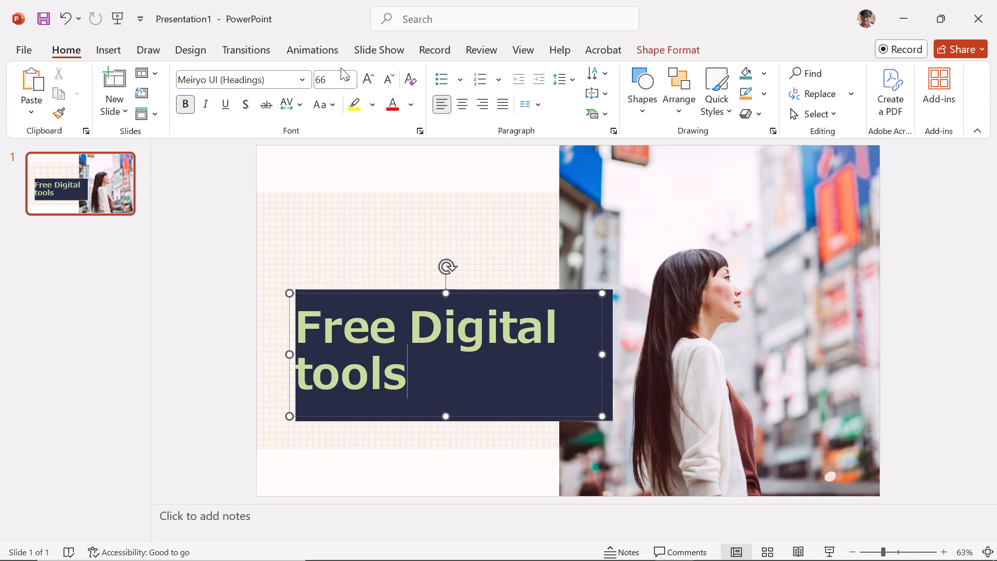
pyautogui.click(345, 74)
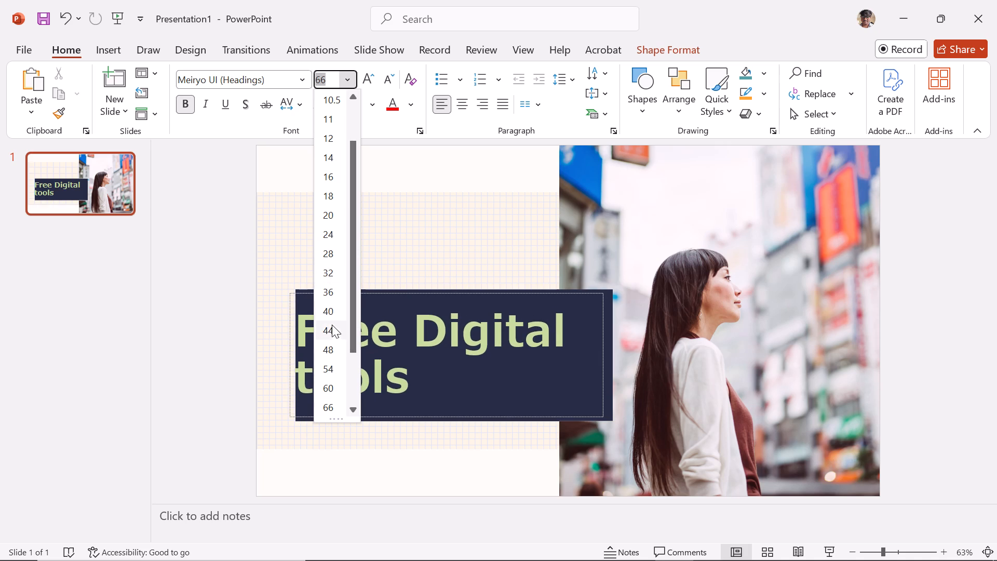
pyautogui.click(330, 308)
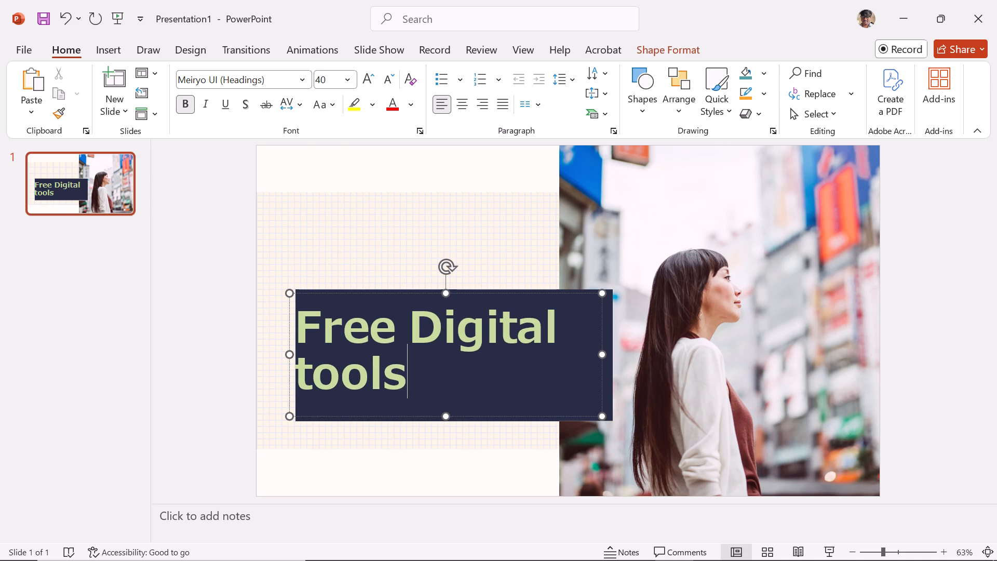
pyautogui.moveTo(422, 380); pyautogui.dragTo(319, 316)
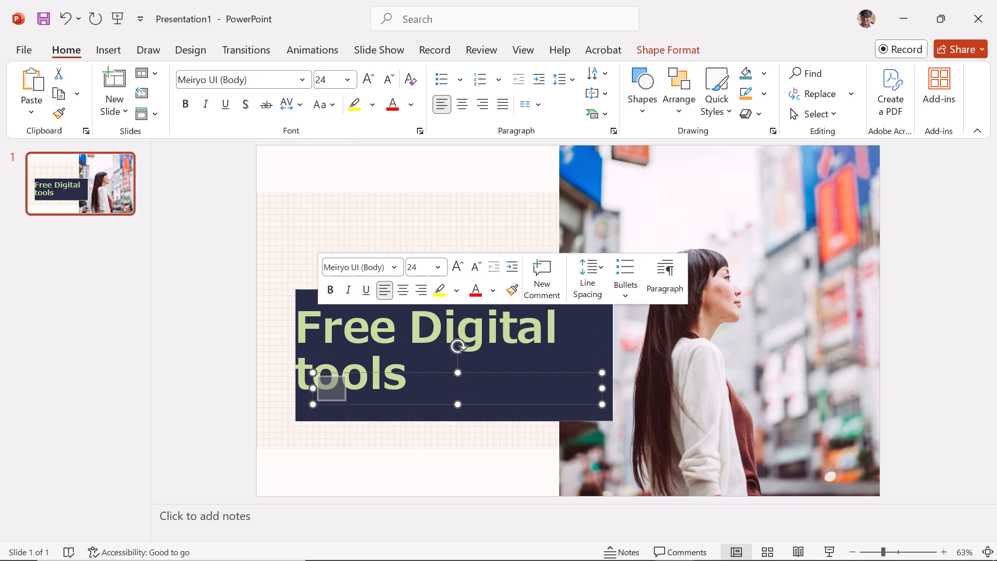
pyautogui.click(319, 316)
pyautogui.moveTo(303, 317); pyautogui.dragTo(412, 383)
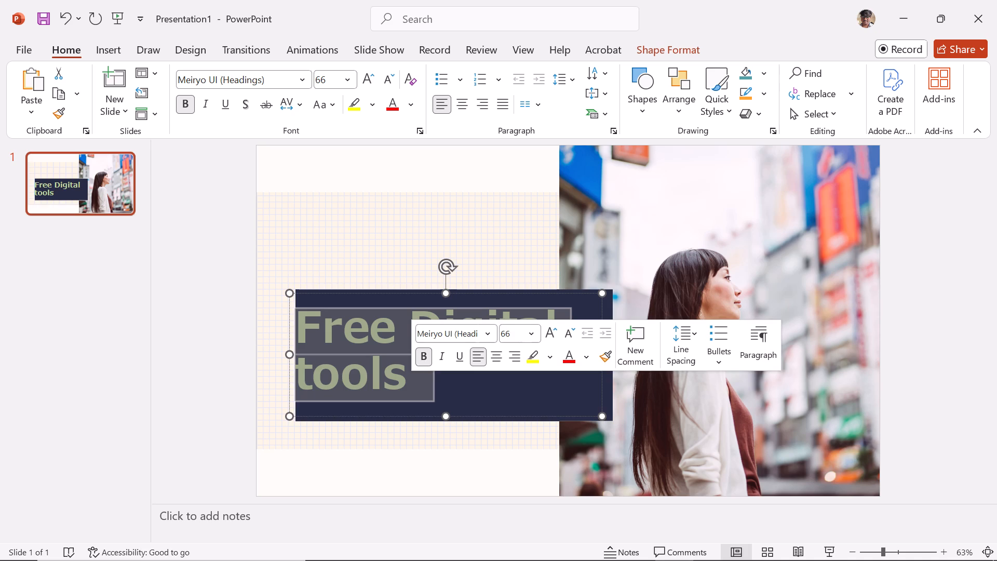
pyautogui.click(516, 333)
pyautogui.press('BackSpace')
pyautogui.write('40')
pyautogui.press('Return')
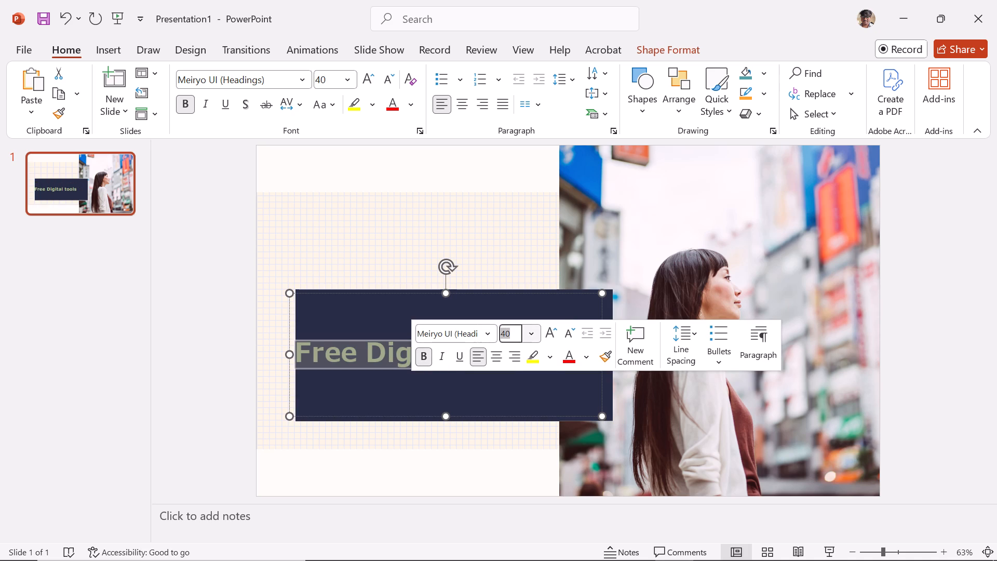
pyautogui.click(352, 312)
# Replace the word "tools" at the end of the title with the capitalised "Tools".
pyautogui.click(549, 357)
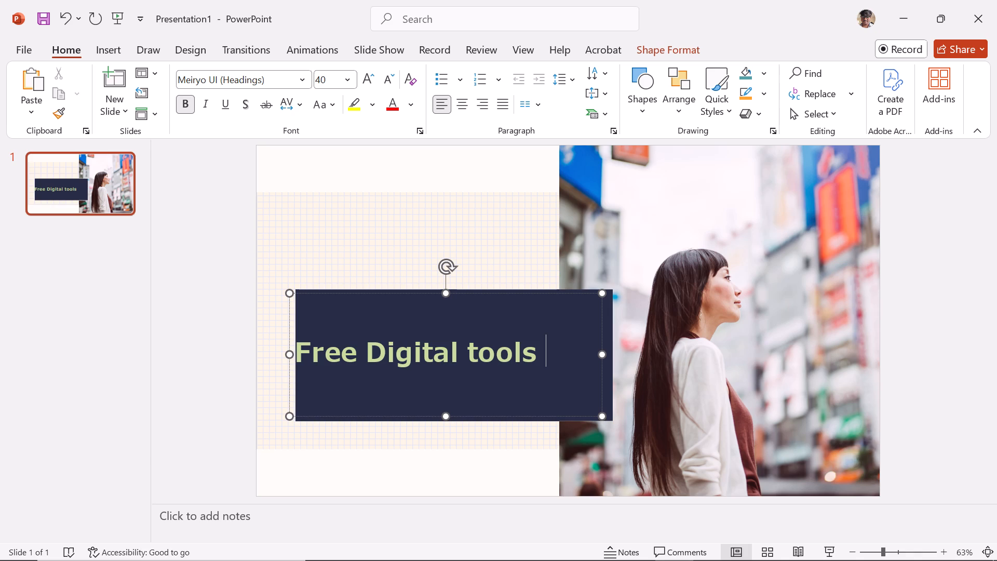
pyautogui.press('\\')
pyautogui.press('BackSpace')
pyautogui.press('BackSpace')
pyautogui.press('BackSpace')
pyautogui.press('BackSpace')
pyautogui.press('BackSpace')
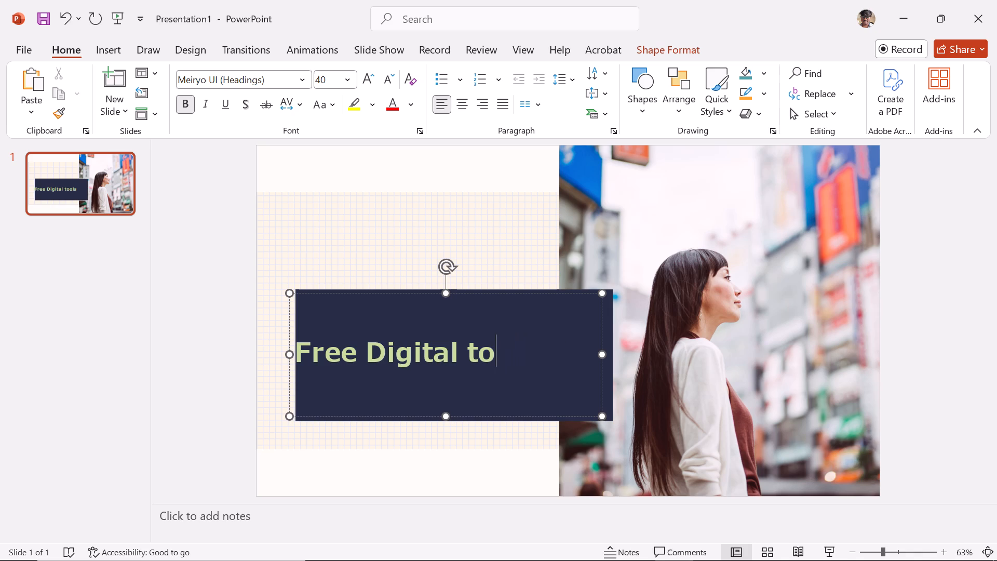
pyautogui.press('\\')
pyautogui.press(']')
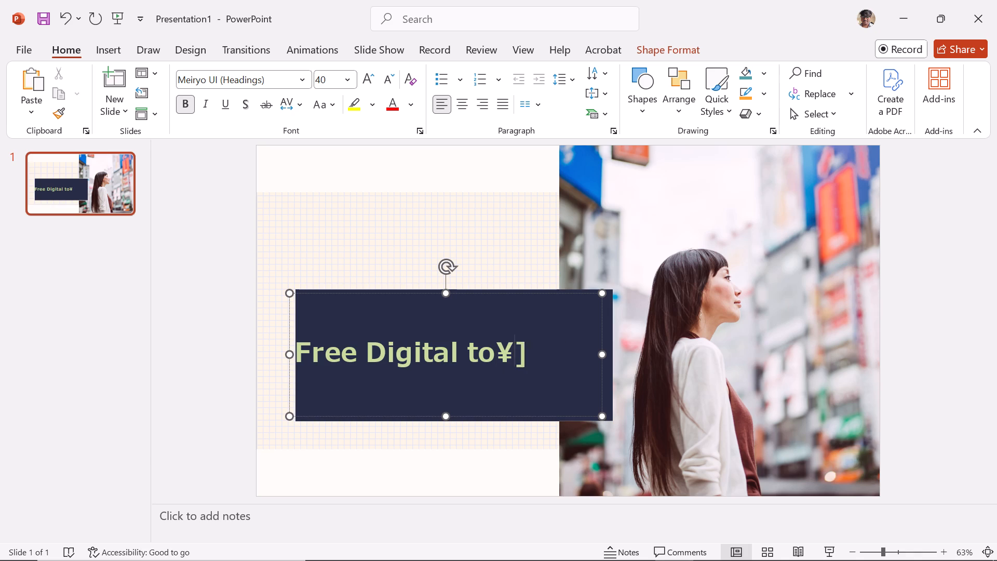
pyautogui.press('BackSpace')
pyautogui.press('BackSpace')
pyautogui.press('BackSpace')
pyautogui.press('BackSpace')
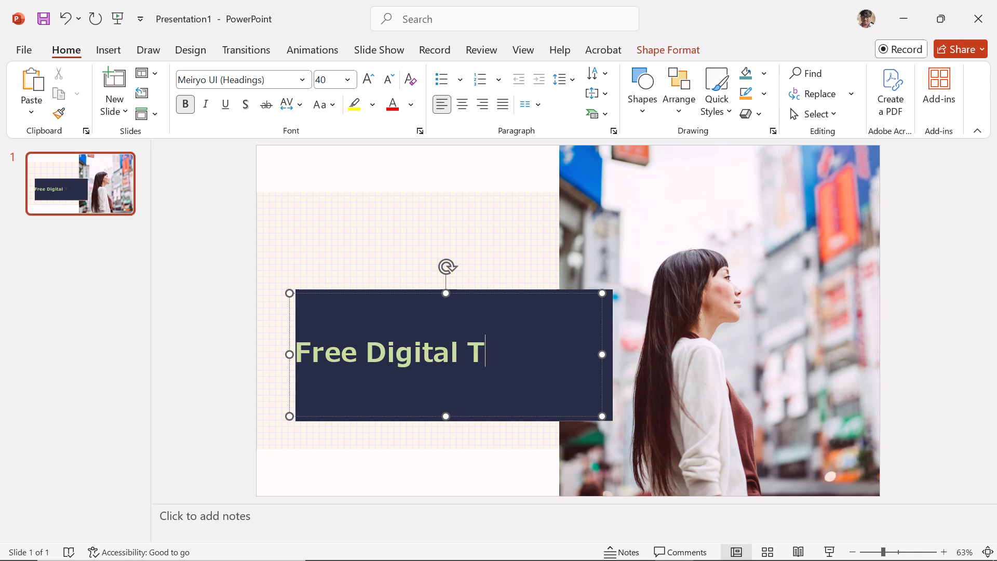
pyautogui.press(';')
pyautogui.press('BackSpace')
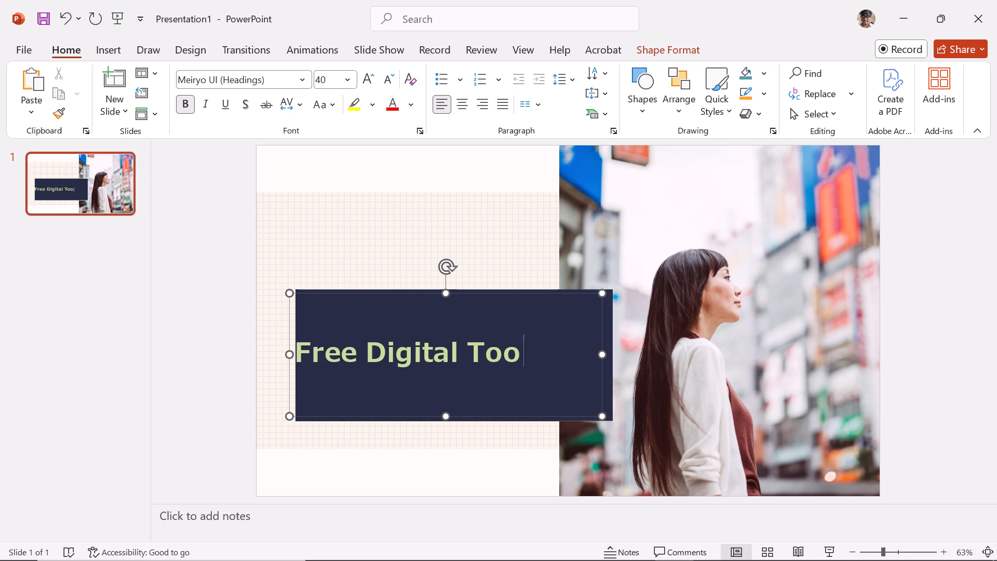
pyautogui.write('ls')
pyautogui.press('space')
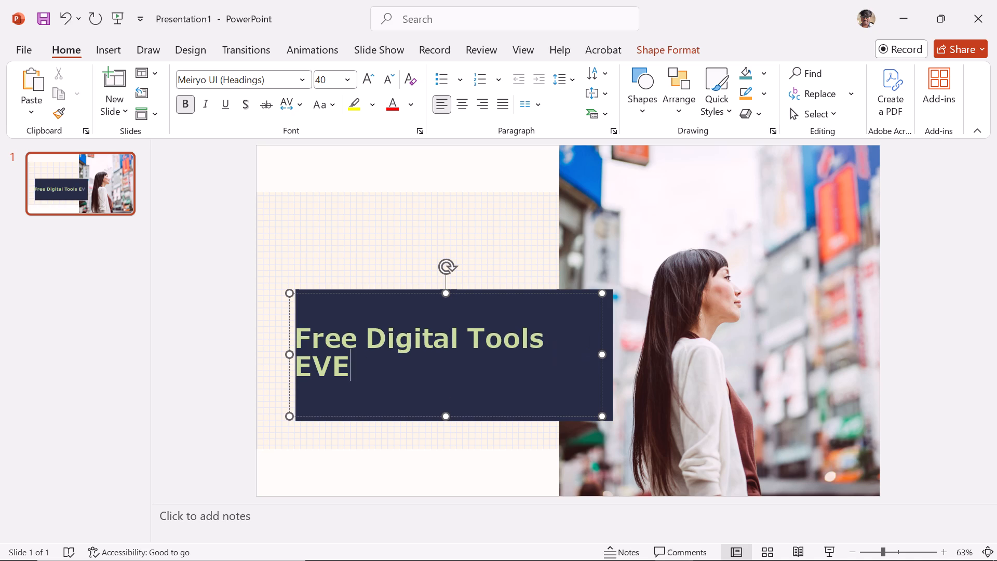
# Continue the title after "Free Digital Tools" with the words "Every student".
pyautogui.press('BackSpace')
pyautogui.write('very')
pyautogui.press('space')
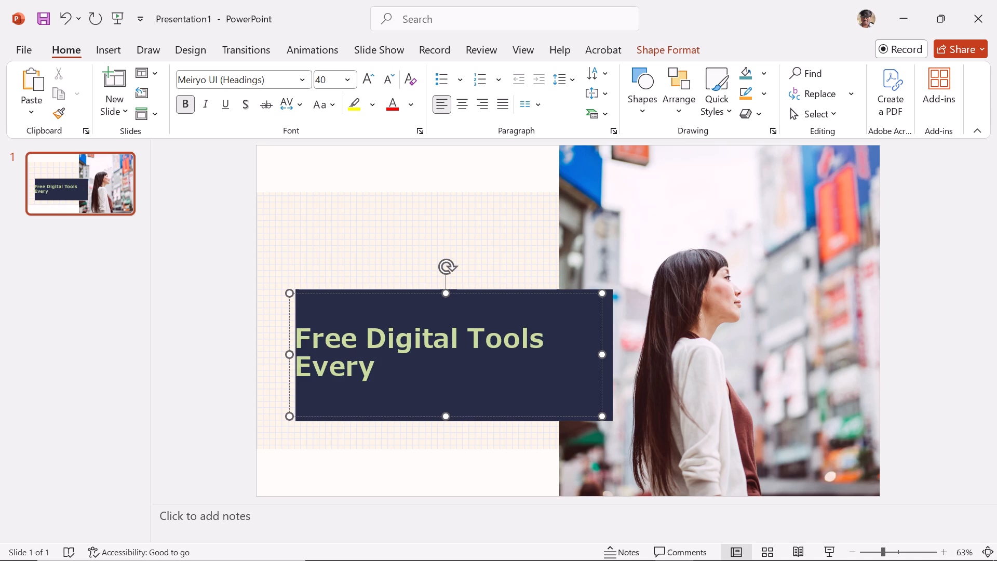
pyautogui.write('shoul')
pyautogui.press('BackSpace')
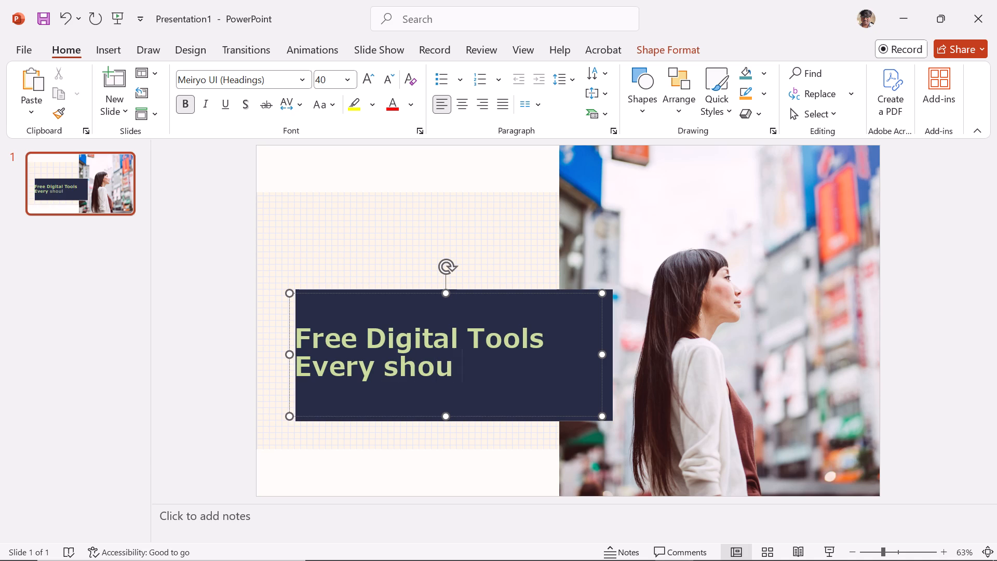
pyautogui.press('BackSpace')
pyautogui.press('BackSpace')
pyautogui.press('BackSpace')
pyautogui.write('tudent shlous =')
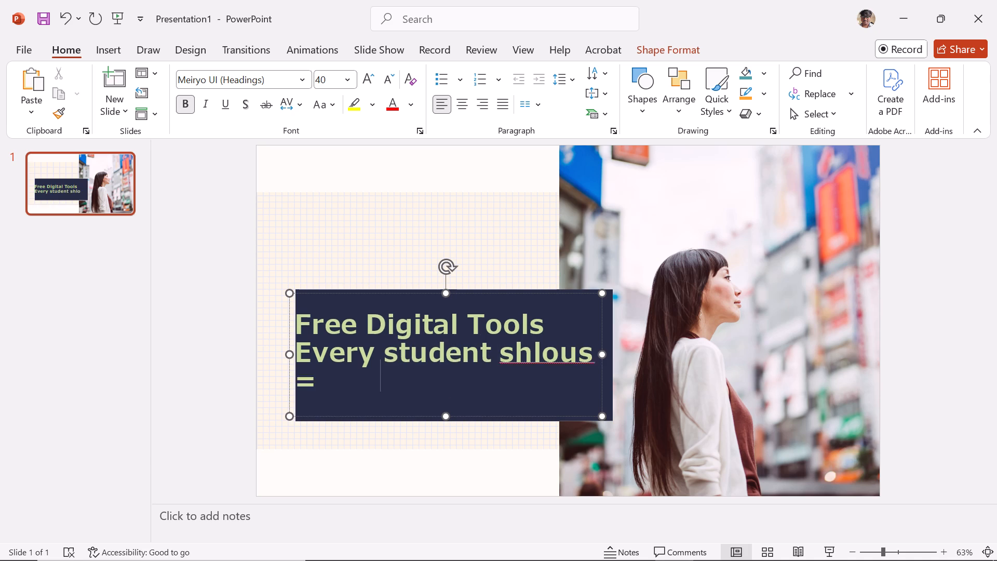
# Replace the misspelled ending after "Every student" in the title with "Should Know".
pyautogui.press('BackSpace')
pyautogui.press('BackSpace')
pyautogui.press('BackSpace')
pyautogui.press('BackSpace')
pyautogui.press('BackSpace')
pyautogui.press('BackSpace')
pyautogui.write('ould k')
pyautogui.press('BackSpace')
pyautogui.press('BackSpace')
pyautogui.press('BackSpace')
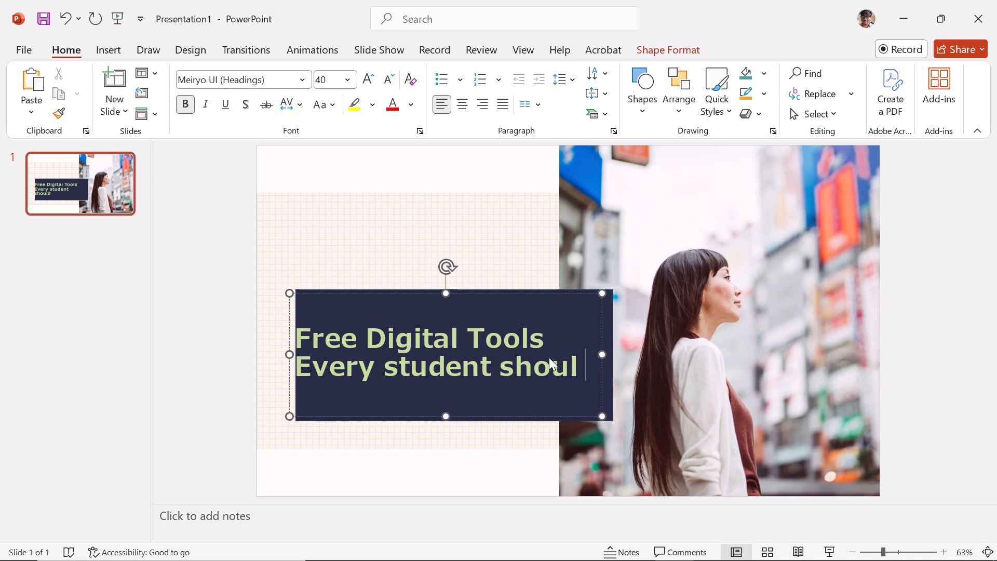
pyautogui.press('BackSpace')
pyautogui.press('BackSpace')
pyautogui.press('BackSpace')
pyautogui.press('BackSpace')
pyautogui.press('BackSpace')
pyautogui.press('BackSpace')
pyautogui.press('space')
pyautogui.write('Should')
pyautogui.press('space')
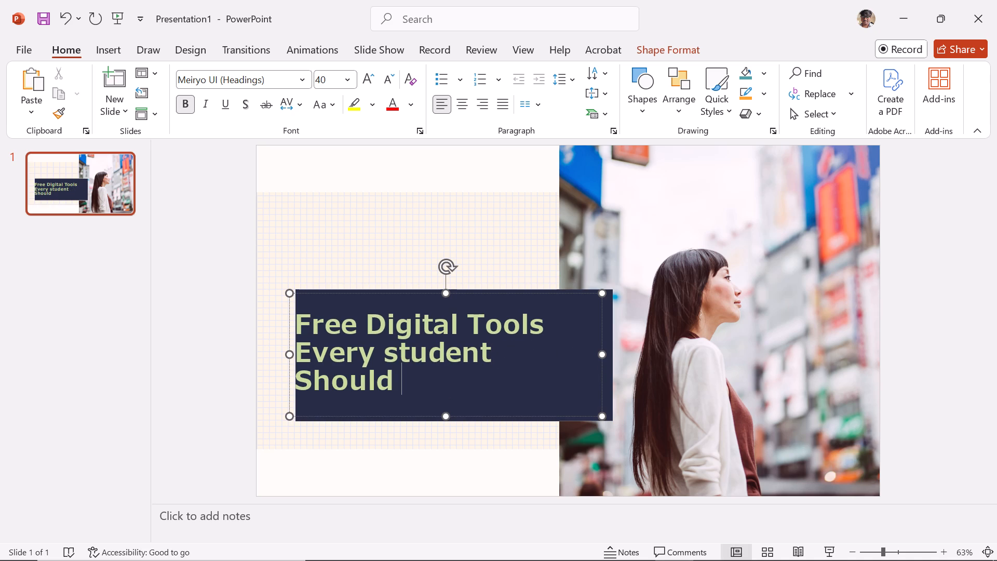
pyautogui.write('Know')
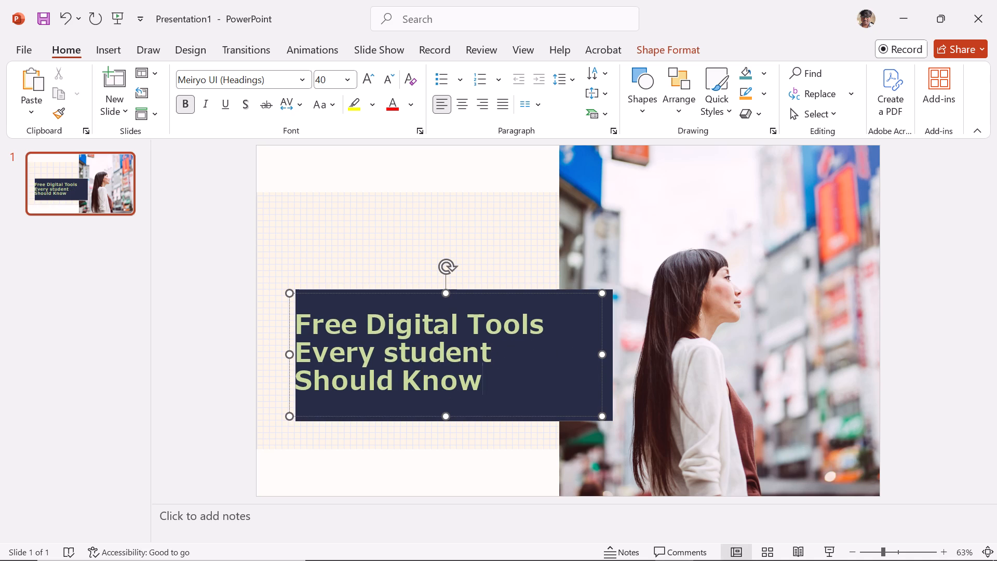
# Add an ellipsis "..." directly after "Should Know" at the end of the slide title.
pyautogui.press('.')
pyautogui.press('.')
pyautogui.write('..')
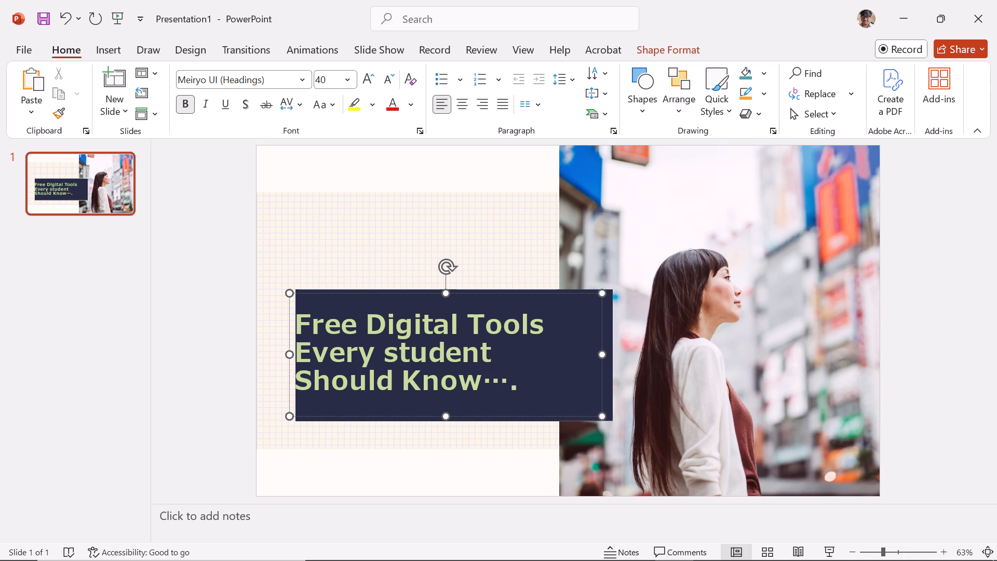
pyautogui.press('BackSpace')
pyautogui.press('BackSpace')
pyautogui.write('...')
# Move the title text box up and slightly right, and enlarge it from its lower-right corner to about the navy band's width.
pyautogui.moveTo(492, 291); pyautogui.dragTo(501, 274)
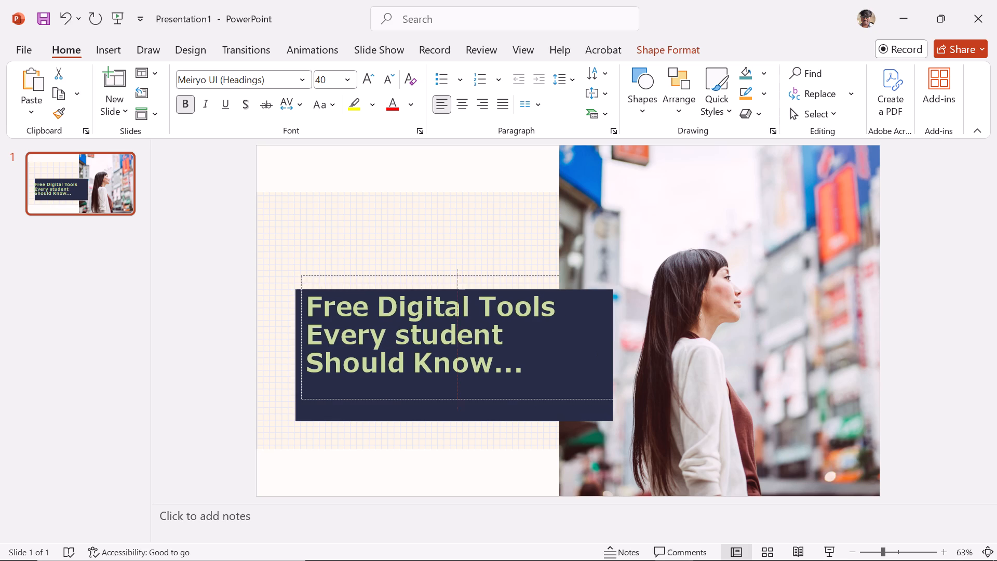
pyautogui.moveTo(501, 274); pyautogui.dragTo(497, 273)
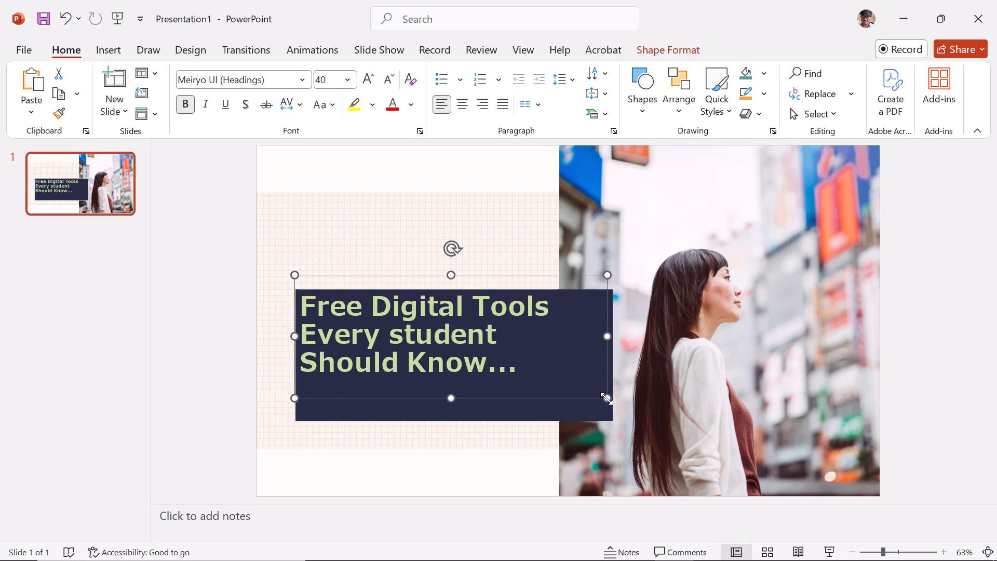
pyautogui.moveTo(607, 398); pyautogui.dragTo(615, 414)
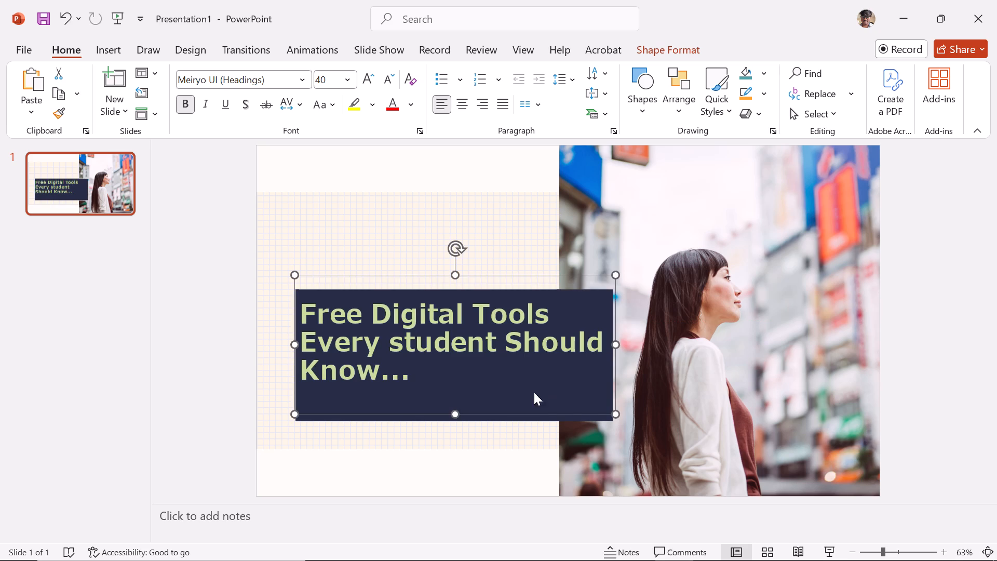
# Set the font size of the whole title to 48.
pyautogui.moveTo(417, 365); pyautogui.dragTo(321, 317)
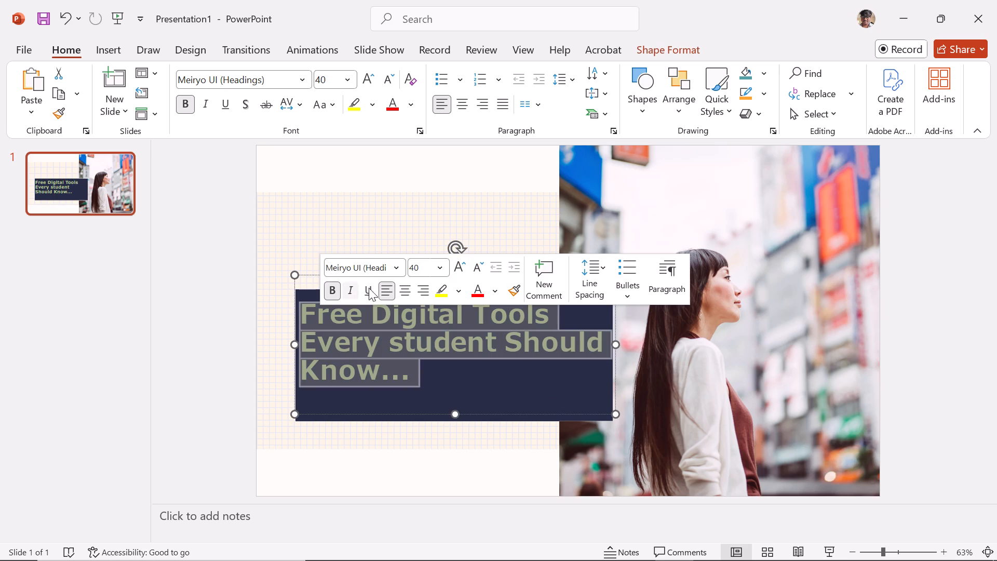
pyautogui.click(439, 265)
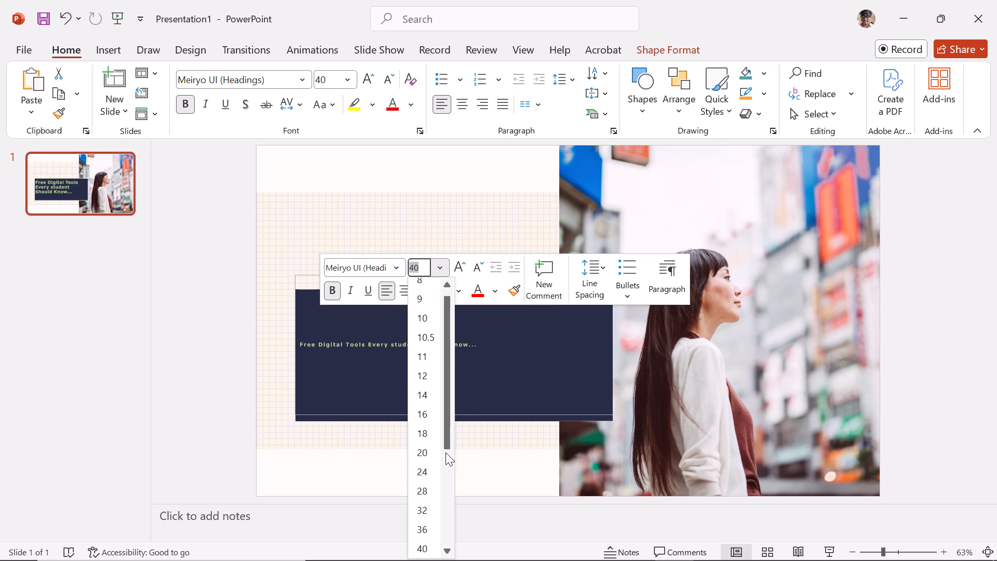
pyautogui.scroll(-4, 432, 529)
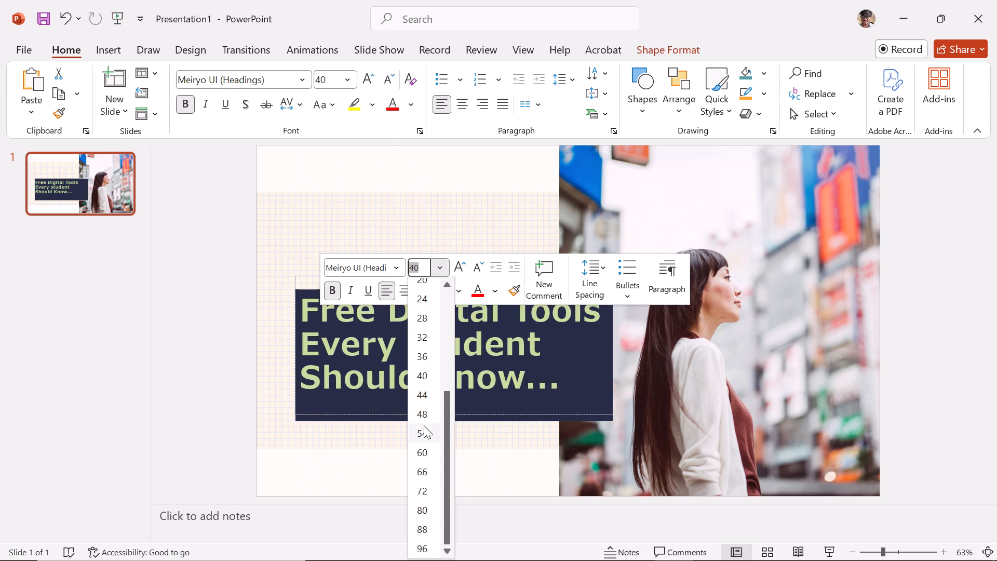
pyautogui.click(425, 412)
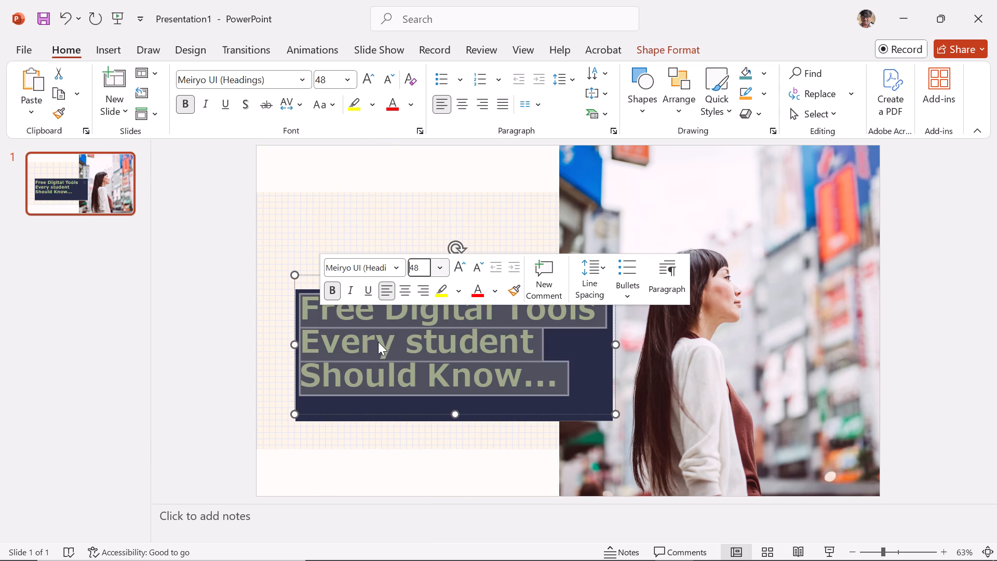
pyautogui.click(150, 301)
pyautogui.click(182, 350)
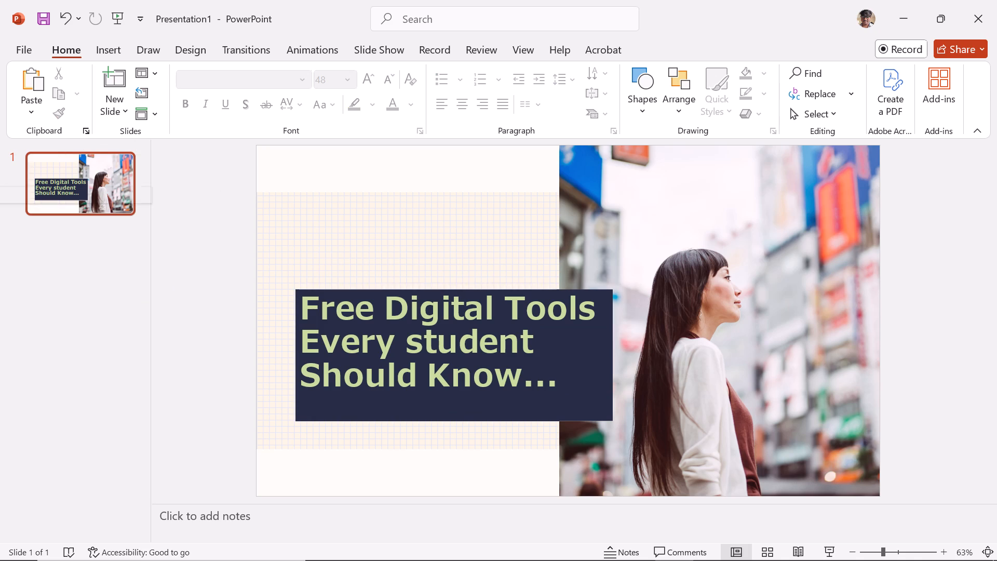
# Move the title text box down slightly so its bottom edge meets the lower edge of the navy band.
pyautogui.click(459, 356)
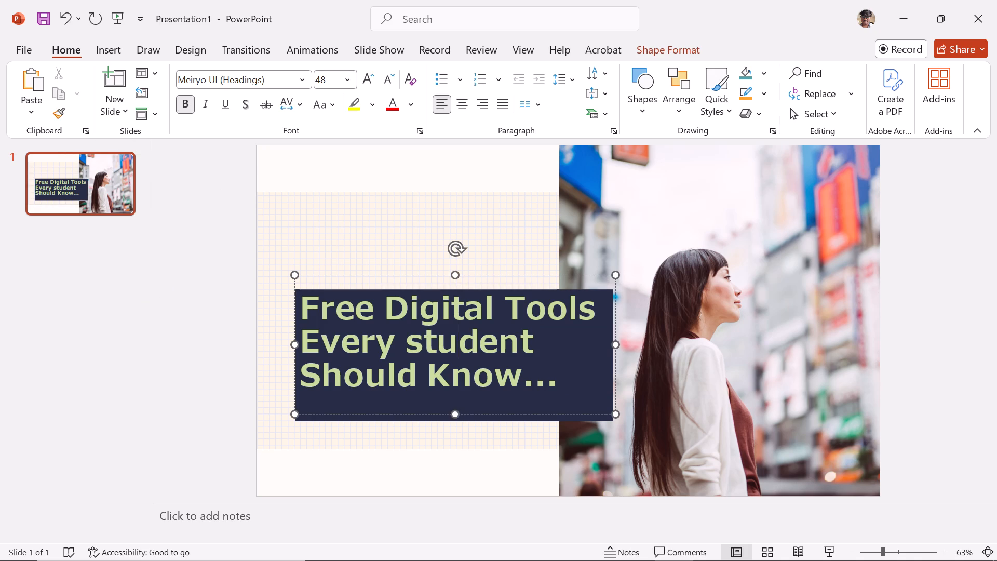
pyautogui.moveTo(474, 414); pyautogui.dragTo(477, 420)
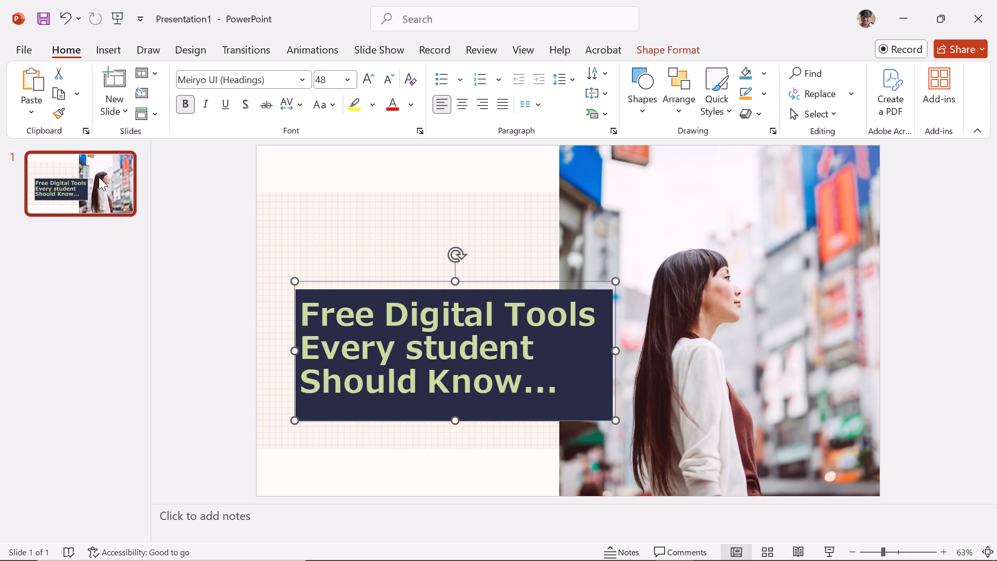
# Add a new slide with the Title and Content layout and place the cursor in its title placeholder.
pyautogui.click(127, 107)
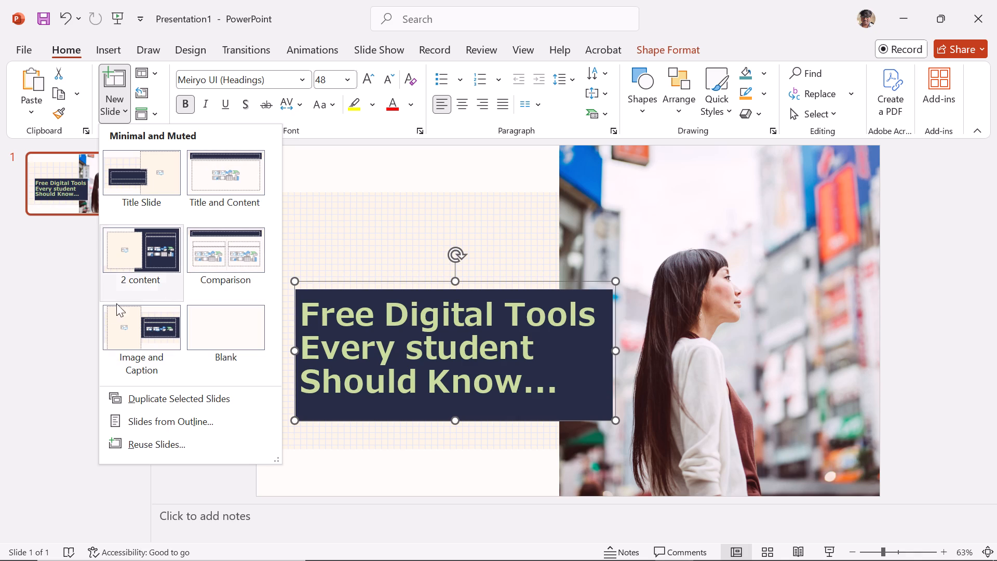
pyautogui.click(249, 178)
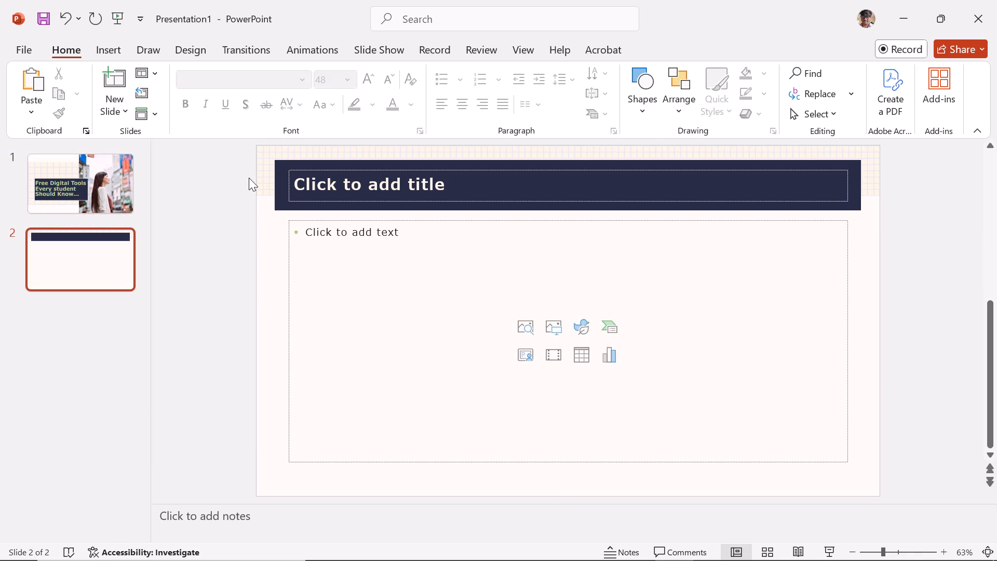
pyautogui.click(398, 183)
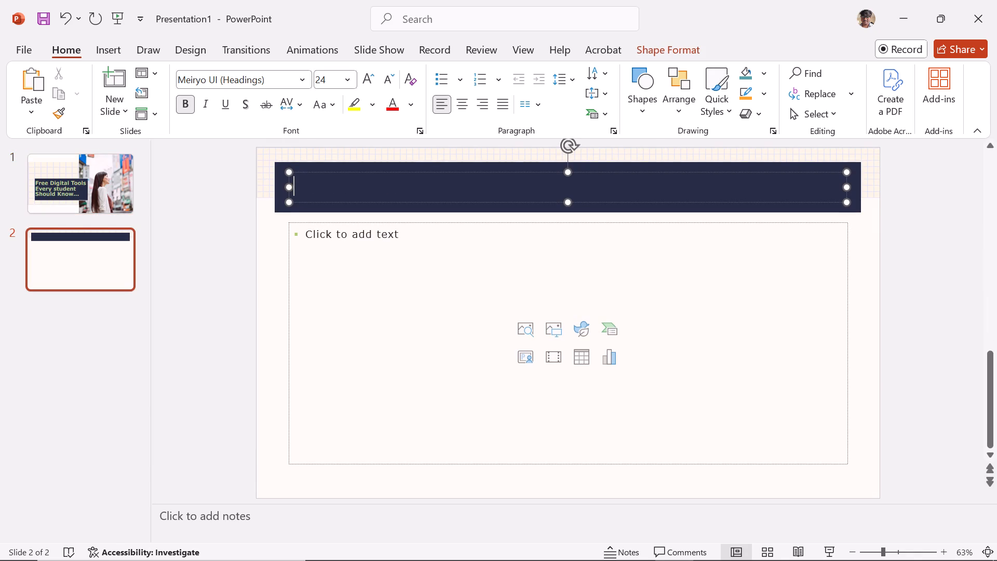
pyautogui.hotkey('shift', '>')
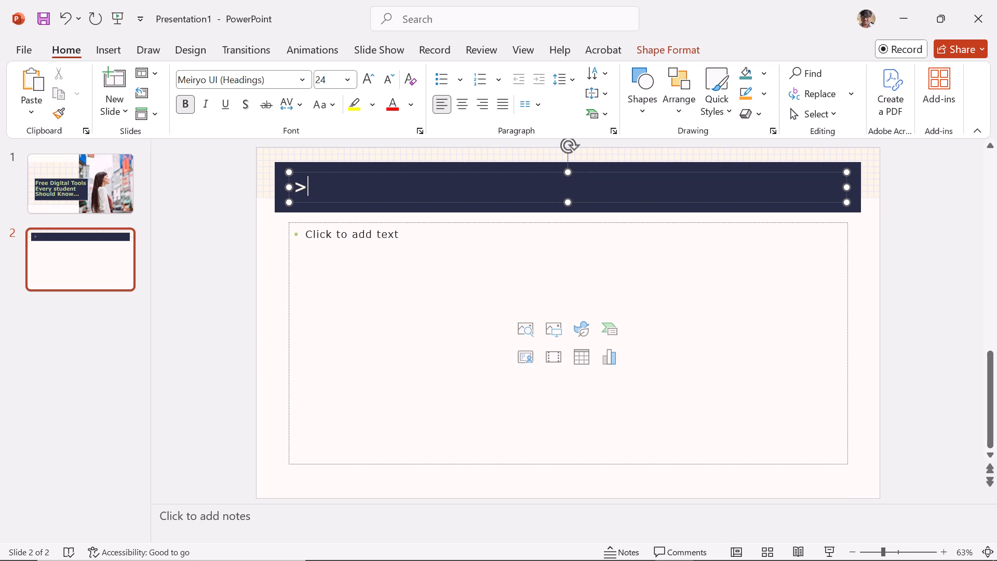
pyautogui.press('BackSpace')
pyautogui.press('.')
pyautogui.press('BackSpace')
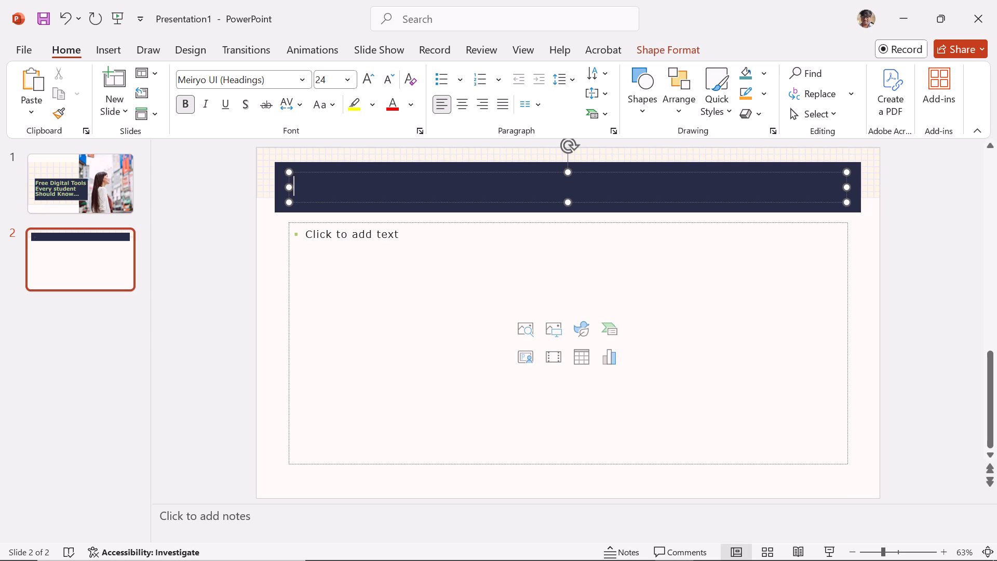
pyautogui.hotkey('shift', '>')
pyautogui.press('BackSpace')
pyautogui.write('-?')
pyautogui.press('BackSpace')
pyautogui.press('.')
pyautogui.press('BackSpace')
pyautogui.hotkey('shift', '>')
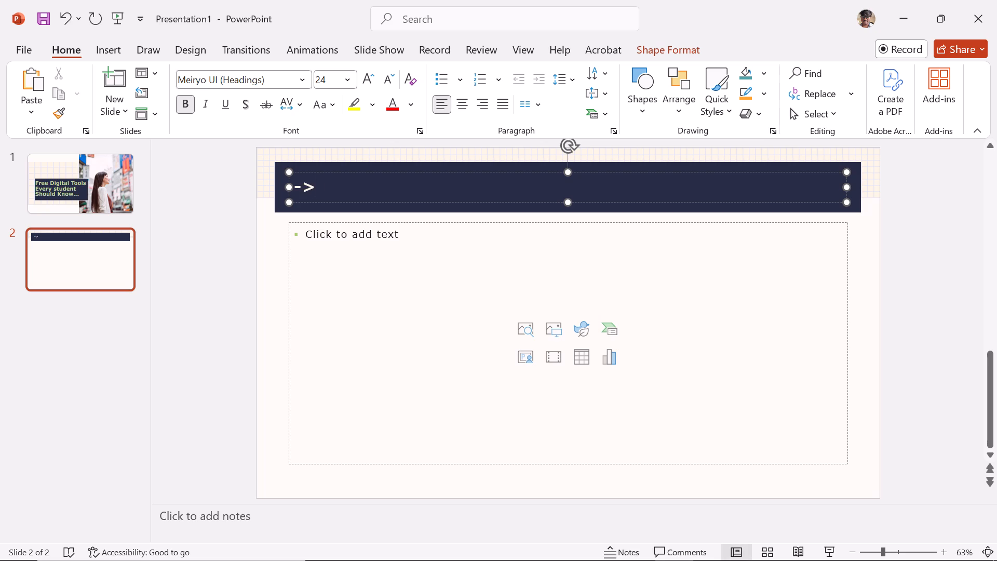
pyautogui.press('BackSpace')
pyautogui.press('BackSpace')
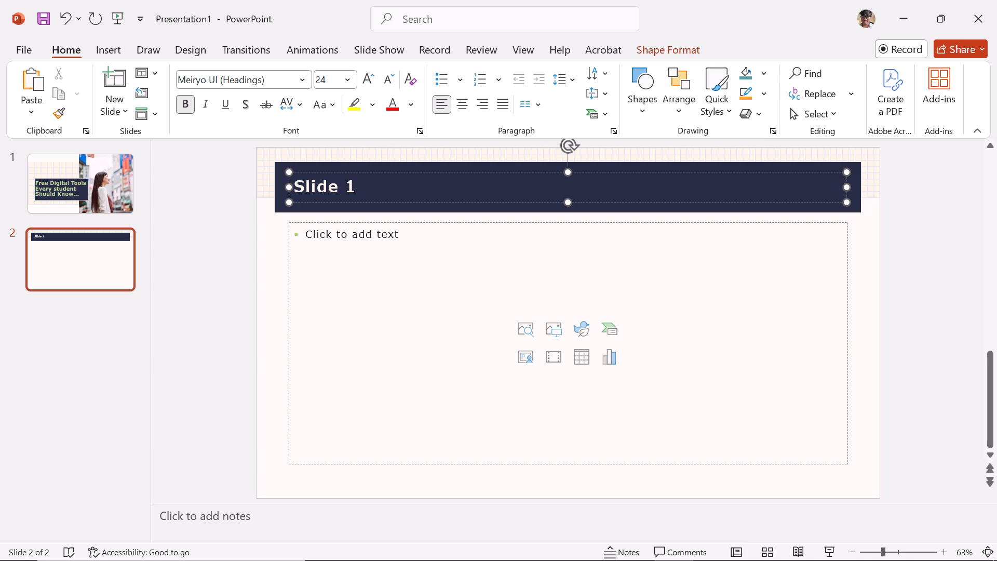
# Continue the second slide's title after "Slide 1" with "- INTRODUCTION:".
pyautogui.write('--')
pyautogui.press('BackSpace')
pyautogui.press('BackSpace')
pyautogui.write('- INTRODUCTION')
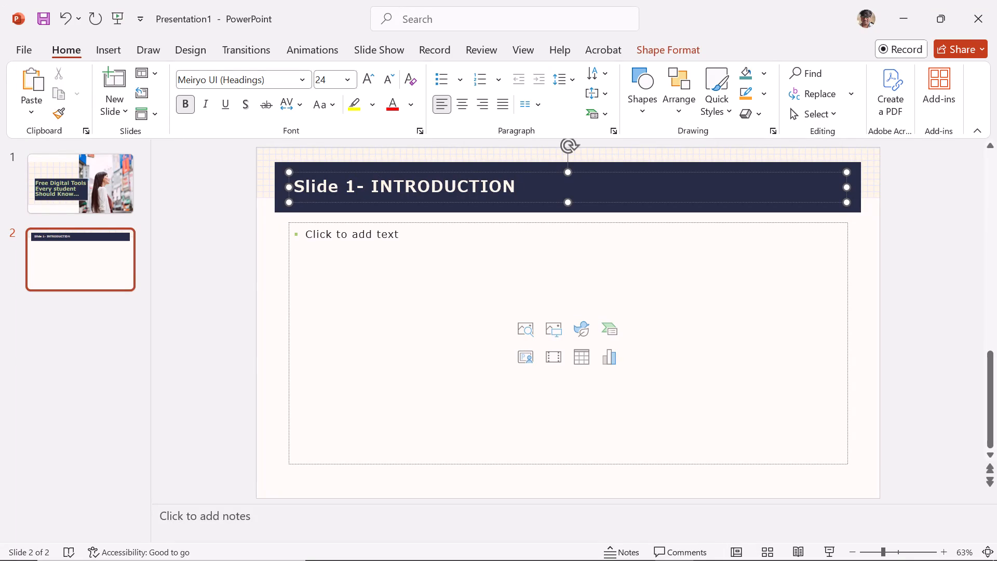
pyautogui.hotkey('shift', ':')
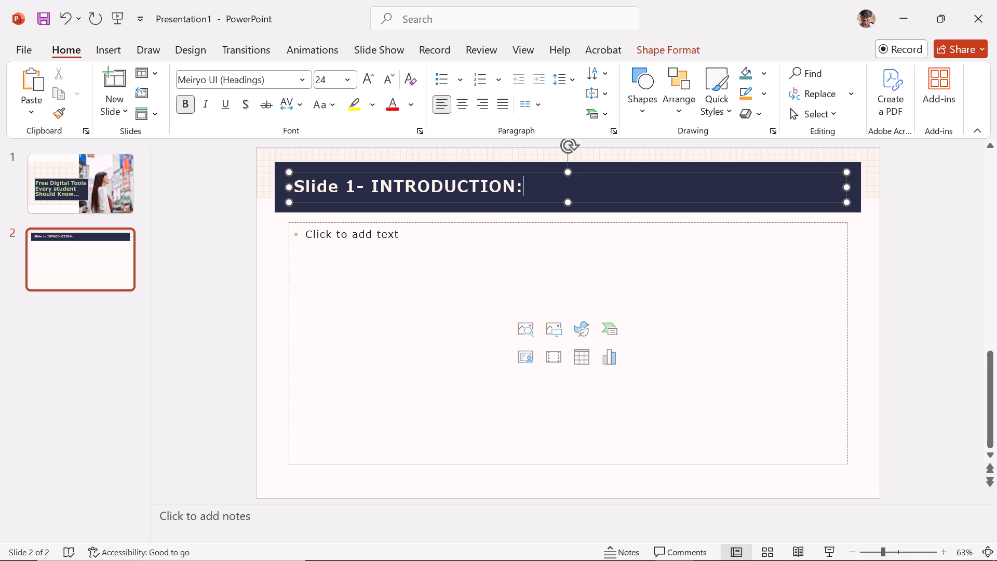
# Place the cursor in the content placeholder below the "Slide 1- INTRODUCTION:" title.
pyautogui.click(342, 225)
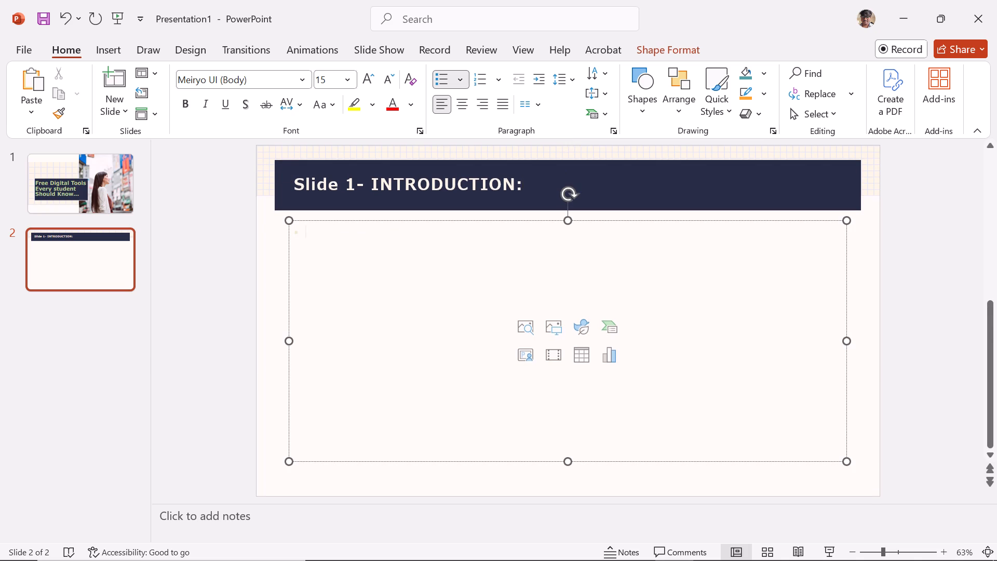
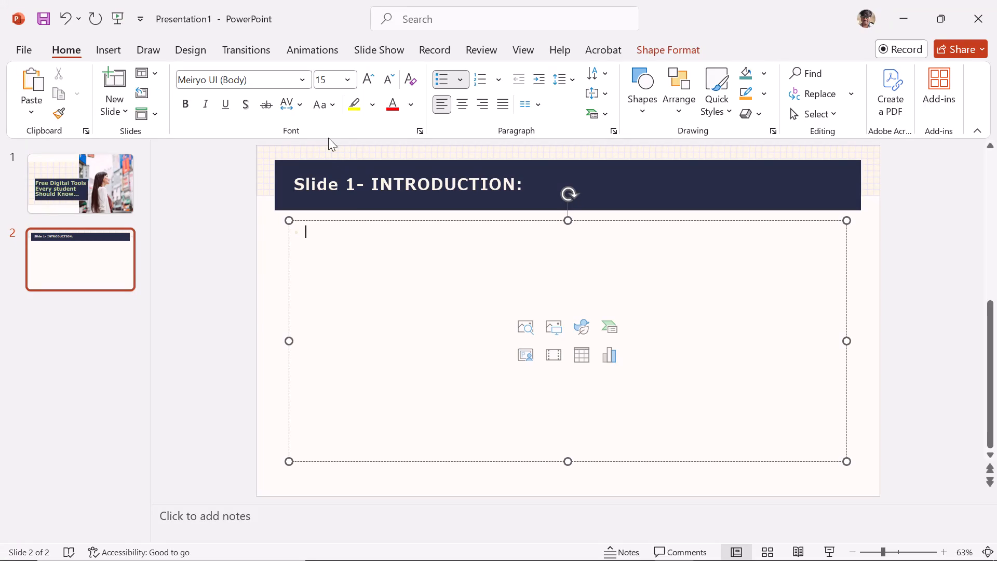
# Set the content placeholder's text to the Calibri font at size 20.
pyautogui.click(275, 77)
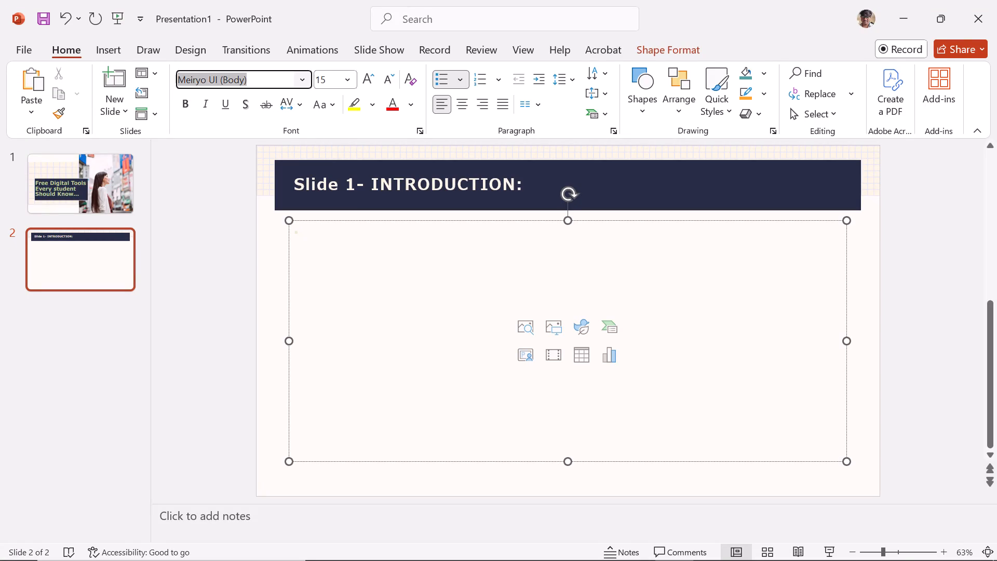
pyautogui.press('BackSpace')
pyautogui.write('calib')
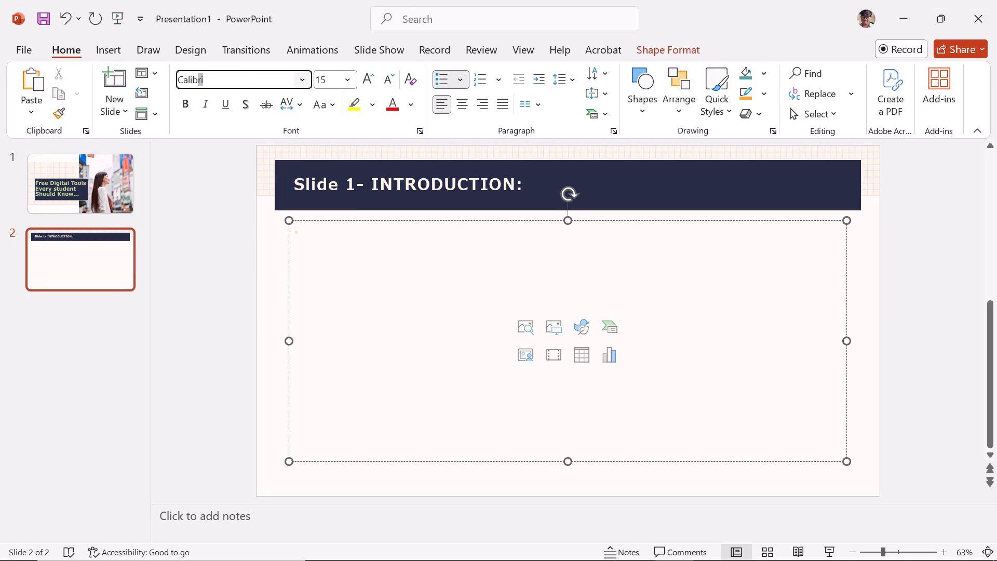
pyautogui.press('Return')
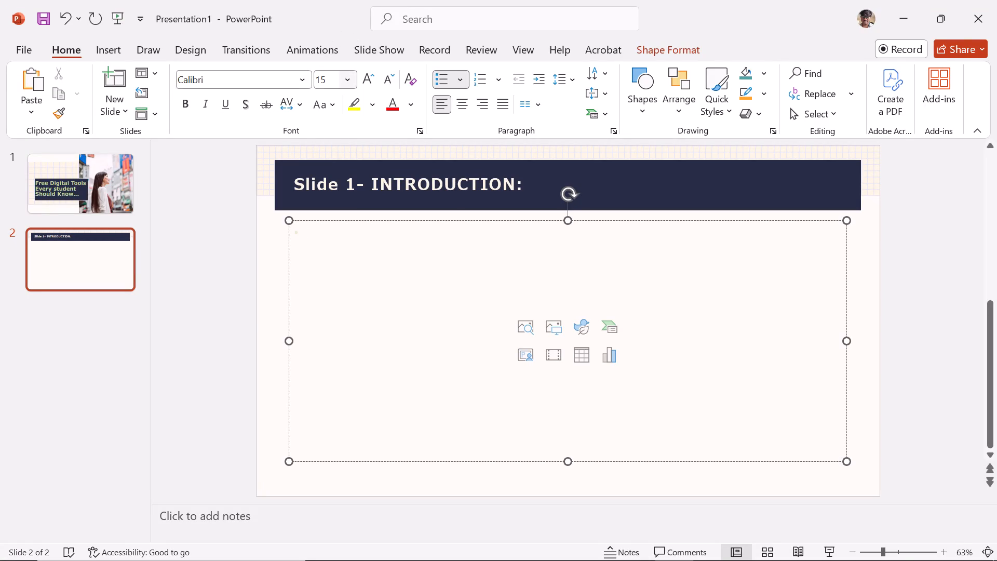
pyautogui.click(324, 78)
pyautogui.press('BackSpace')
pyautogui.write('20')
pyautogui.press('Return')
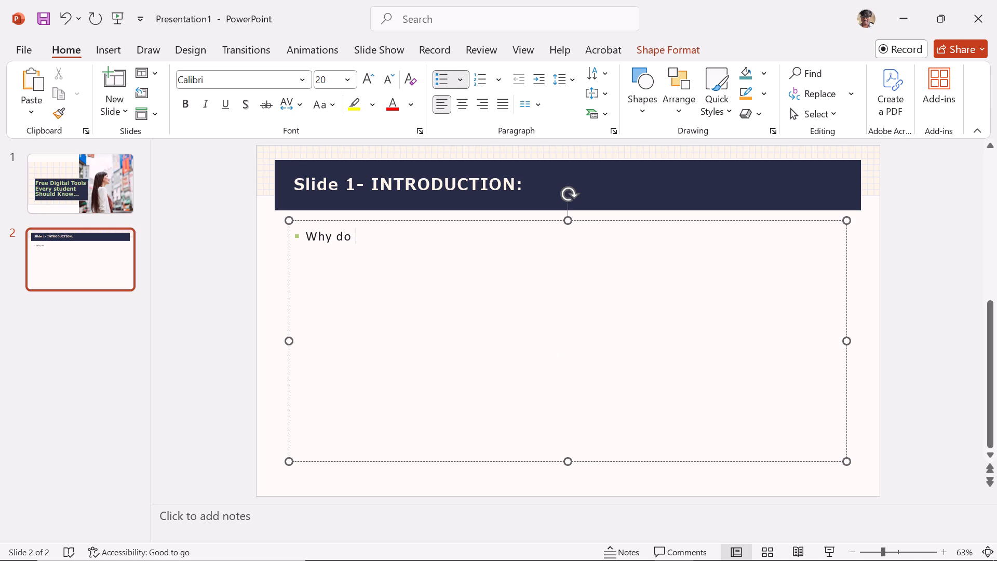
# Continue the first bullet after "Why do" with "students need digital tools?".
pyautogui.write('students')
pyautogui.press('space')
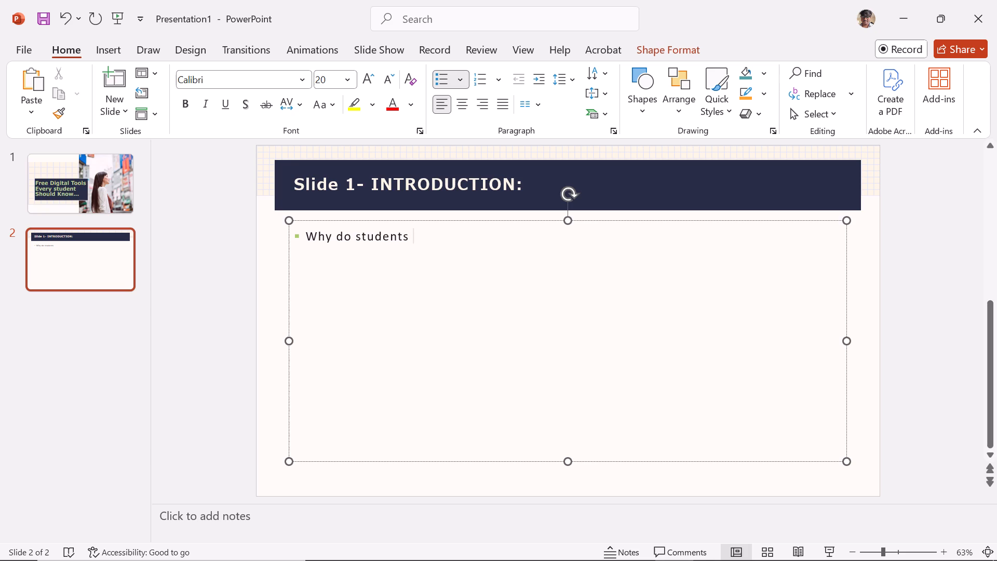
pyautogui.write('need')
pyautogui.press('space')
pyautogui.write('diigtal')
pyautogui.press('space')
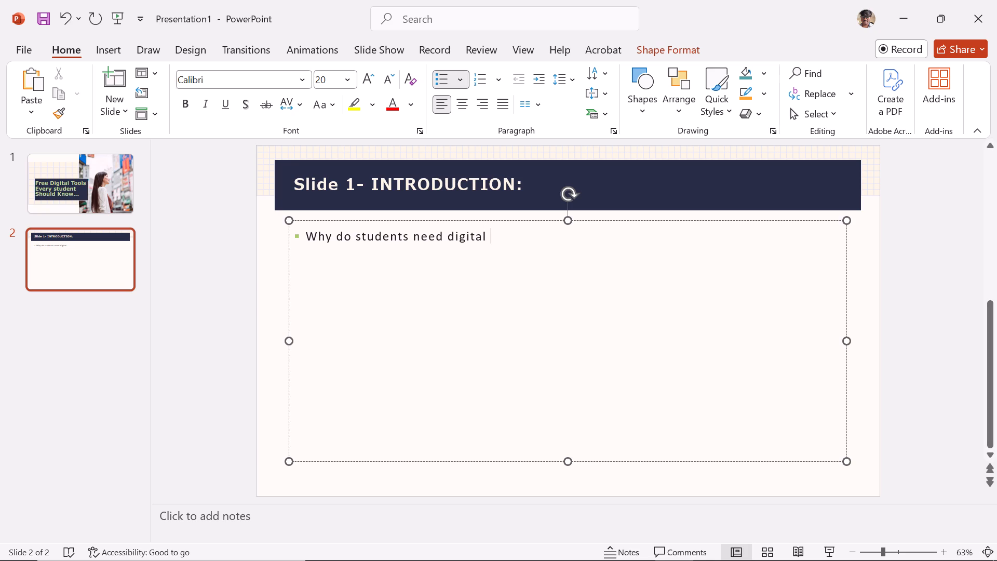
pyautogui.write('tools')
pyautogui.press('/')
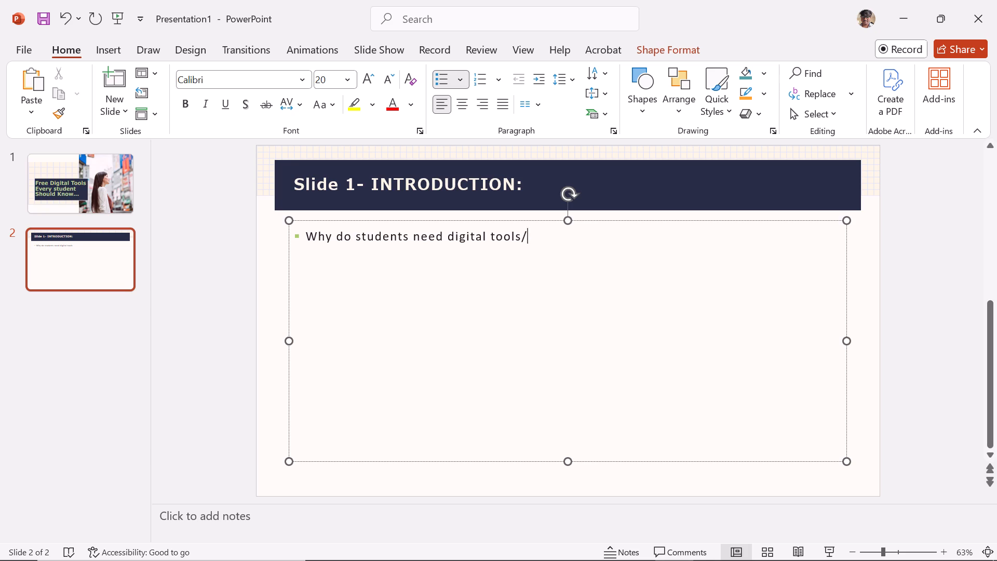
pyautogui.press('BackSpace')
pyautogui.hotkey('shift', '?')
# Select the whole bullet text "Why do students need digital tools?".
pyautogui.hotkey('shift', 'Left')
pyautogui.hotkey('shift', 'Left')
pyautogui.hotkey('shift', 'Left')
pyautogui.hotkey('shift', 'Left')
pyautogui.hotkey('shift', 'Left')
pyautogui.hotkey('shift', 'Left')
pyautogui.hotkey('shift', 'Left')
pyautogui.hotkey('shift', 'Left')
pyautogui.hotkey('shift', 'Left')
pyautogui.hotkey('shift', 'Left')
pyautogui.hotkey('shift', 'Left')
pyautogui.hotkey('shift', 'Left')
pyautogui.hotkey('shift', 'Left')
pyautogui.hotkey('shift', 'Left')
pyautogui.hotkey('shift', 'Left')
pyautogui.hotkey('shift', 'Left')
pyautogui.hotkey('shift', 'Left')
pyautogui.hotkey('shift', 'Left')
pyautogui.hotkey('shift', 'Left')
pyautogui.hotkey('shift', 'Left')
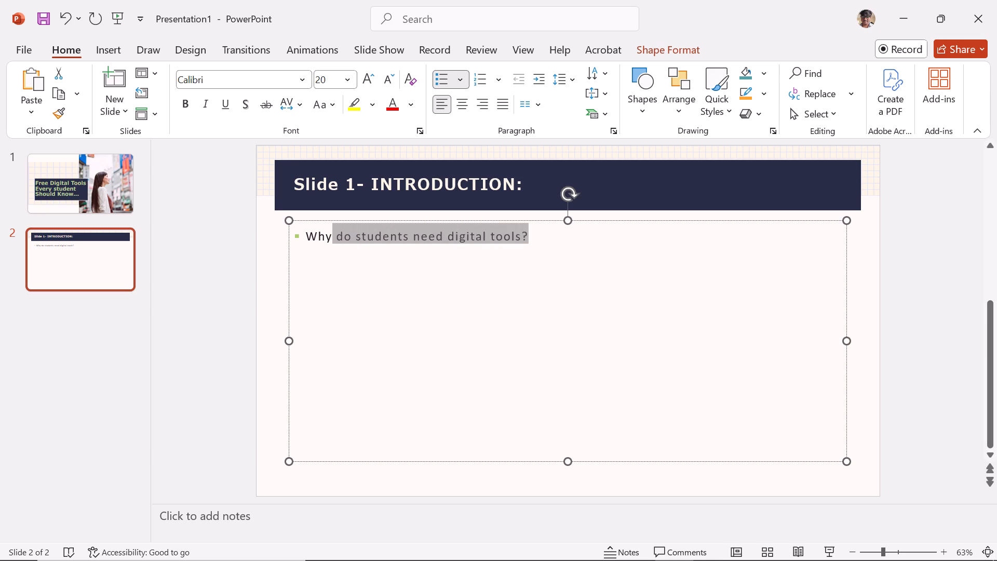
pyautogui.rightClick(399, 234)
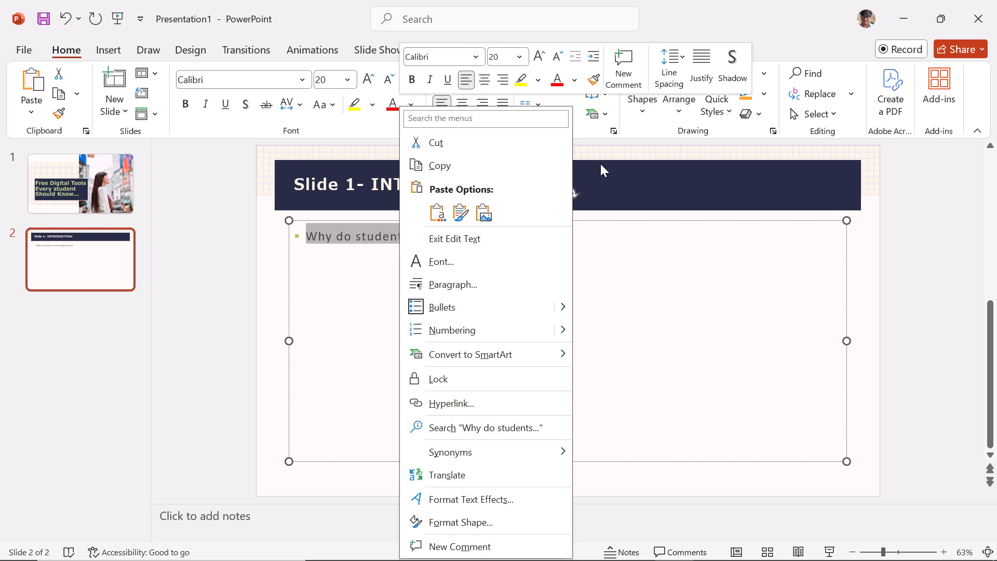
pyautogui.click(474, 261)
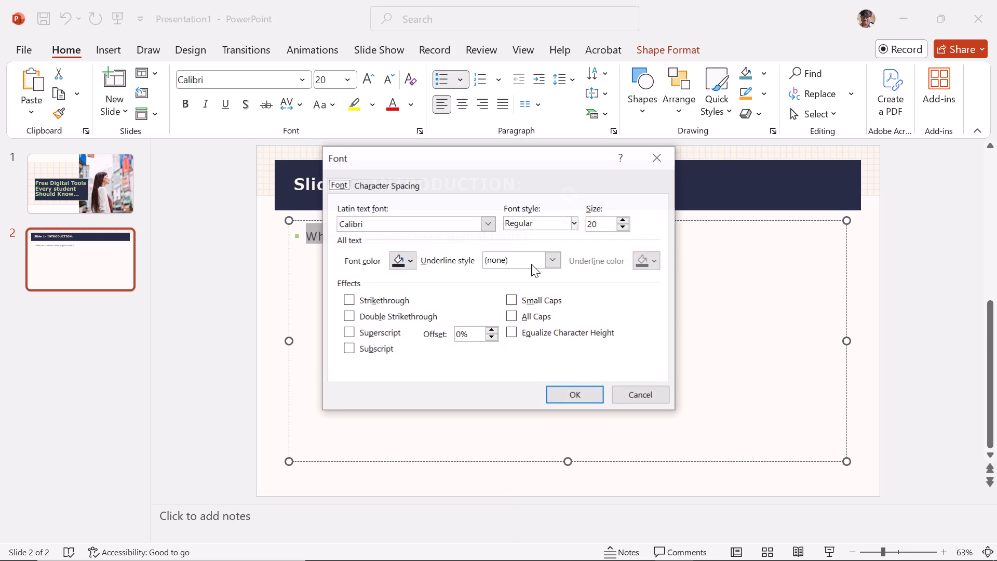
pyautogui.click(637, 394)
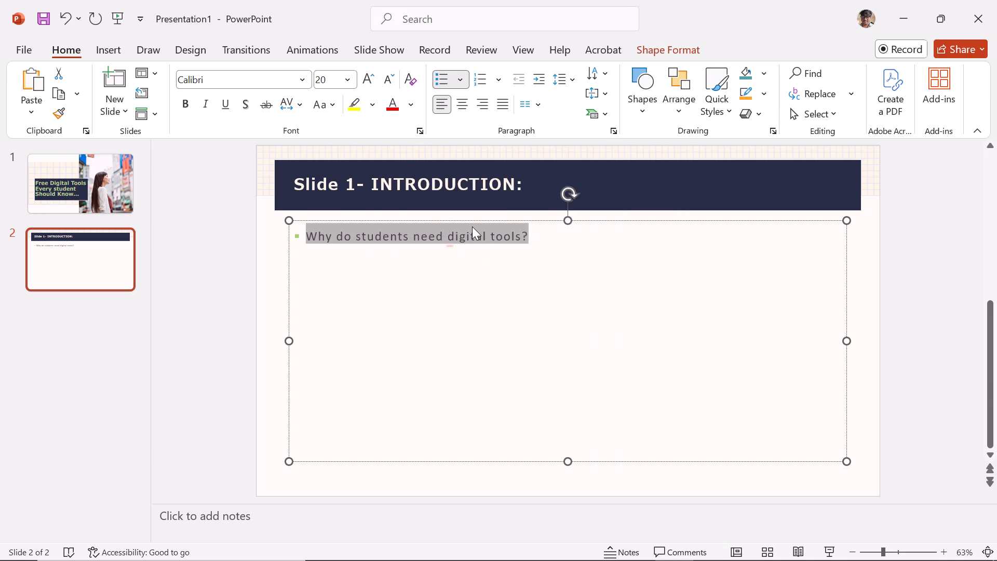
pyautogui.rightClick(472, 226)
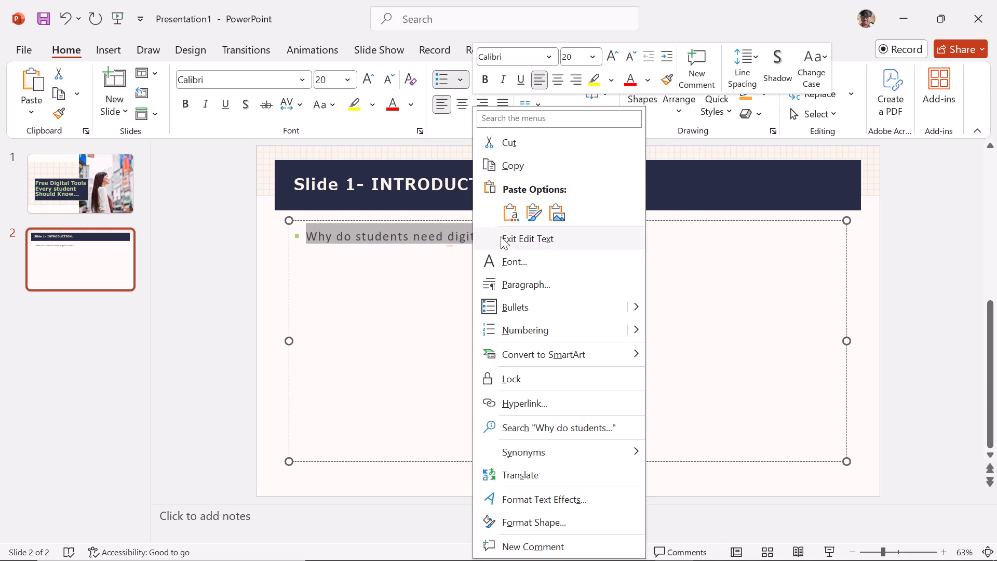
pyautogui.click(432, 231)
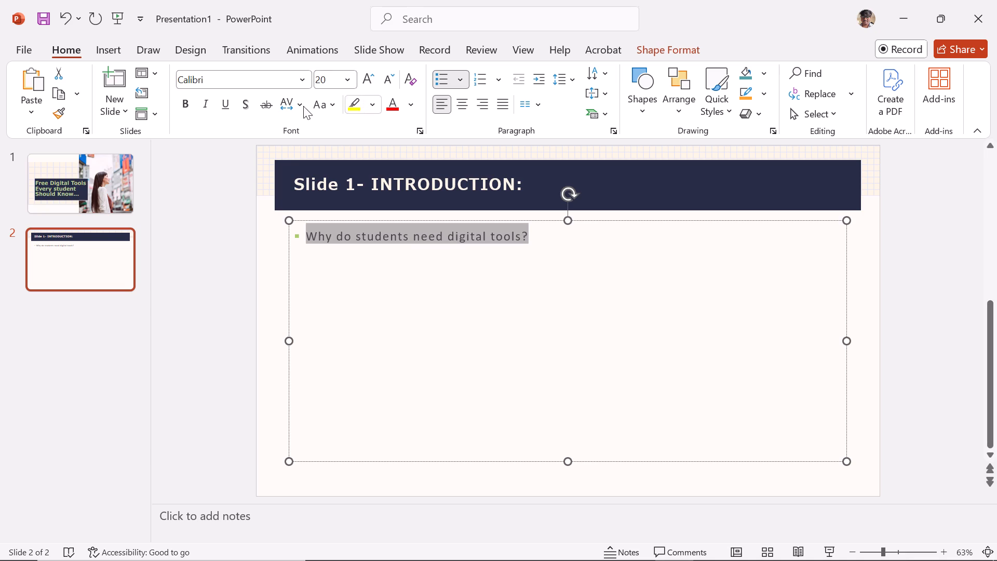
# Make the selected question bold at size 22 and place the cursor at its end.
pyautogui.click(183, 103)
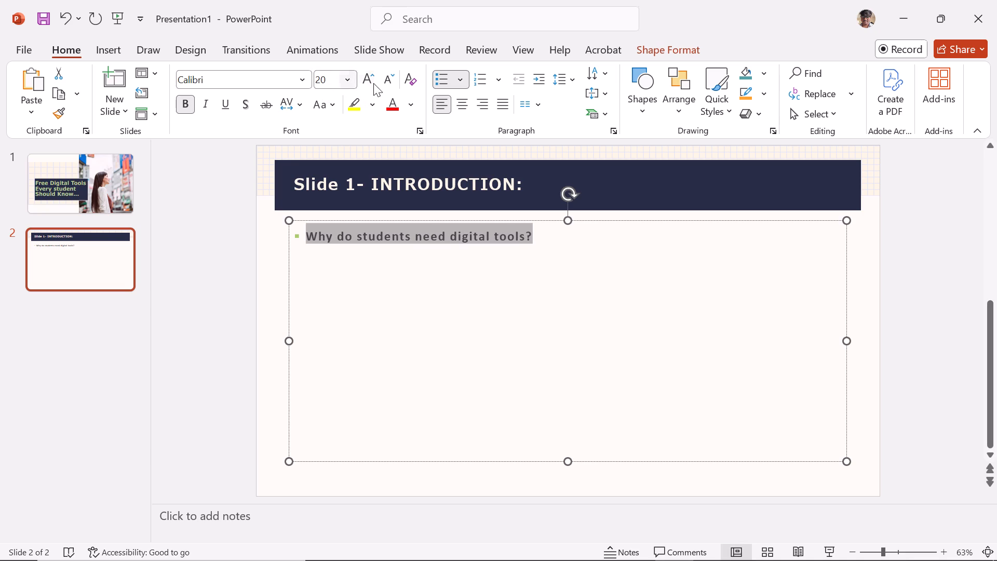
pyautogui.click(338, 79)
pyautogui.press('BackSpace')
pyautogui.write('22')
pyautogui.press('Return')
pyautogui.click(584, 249)
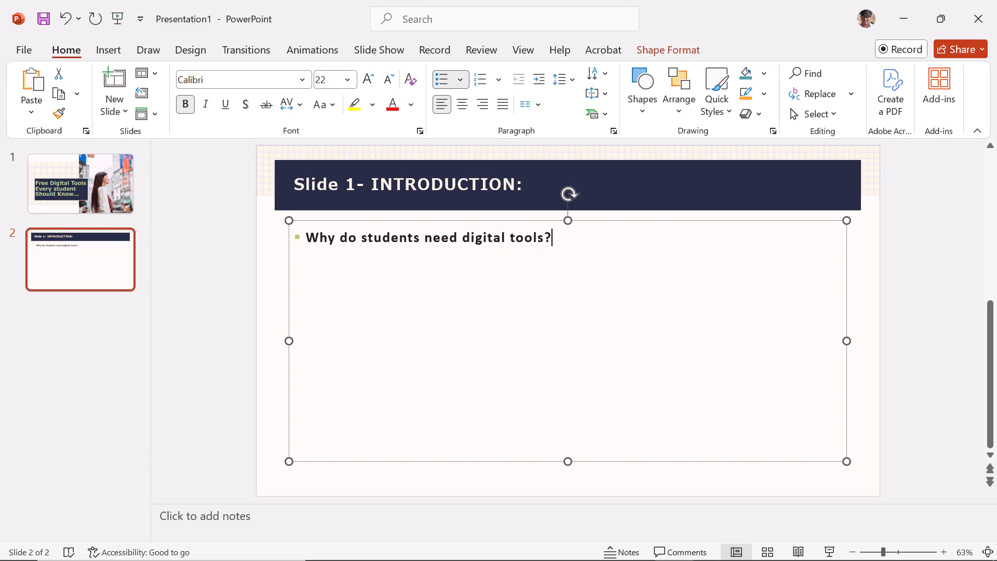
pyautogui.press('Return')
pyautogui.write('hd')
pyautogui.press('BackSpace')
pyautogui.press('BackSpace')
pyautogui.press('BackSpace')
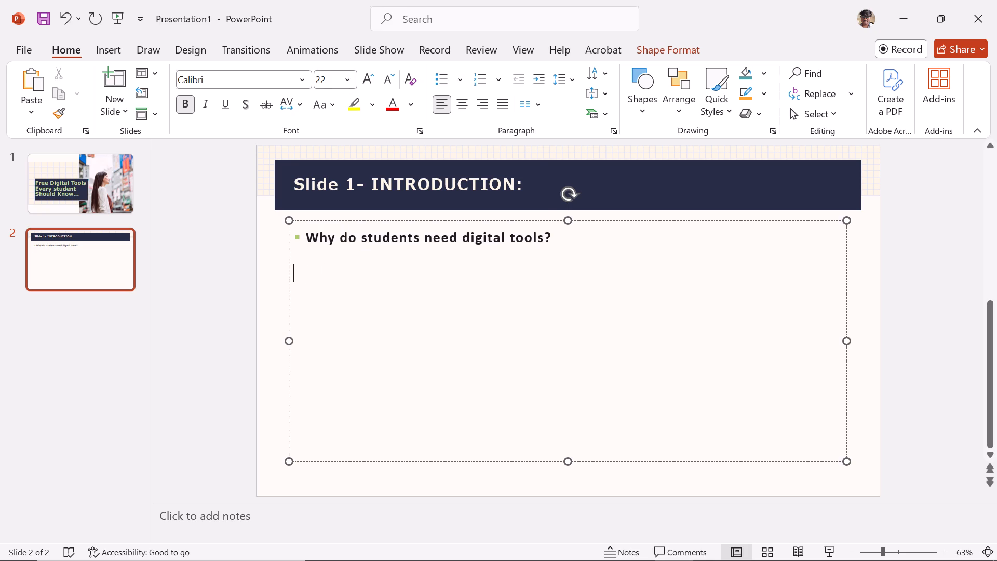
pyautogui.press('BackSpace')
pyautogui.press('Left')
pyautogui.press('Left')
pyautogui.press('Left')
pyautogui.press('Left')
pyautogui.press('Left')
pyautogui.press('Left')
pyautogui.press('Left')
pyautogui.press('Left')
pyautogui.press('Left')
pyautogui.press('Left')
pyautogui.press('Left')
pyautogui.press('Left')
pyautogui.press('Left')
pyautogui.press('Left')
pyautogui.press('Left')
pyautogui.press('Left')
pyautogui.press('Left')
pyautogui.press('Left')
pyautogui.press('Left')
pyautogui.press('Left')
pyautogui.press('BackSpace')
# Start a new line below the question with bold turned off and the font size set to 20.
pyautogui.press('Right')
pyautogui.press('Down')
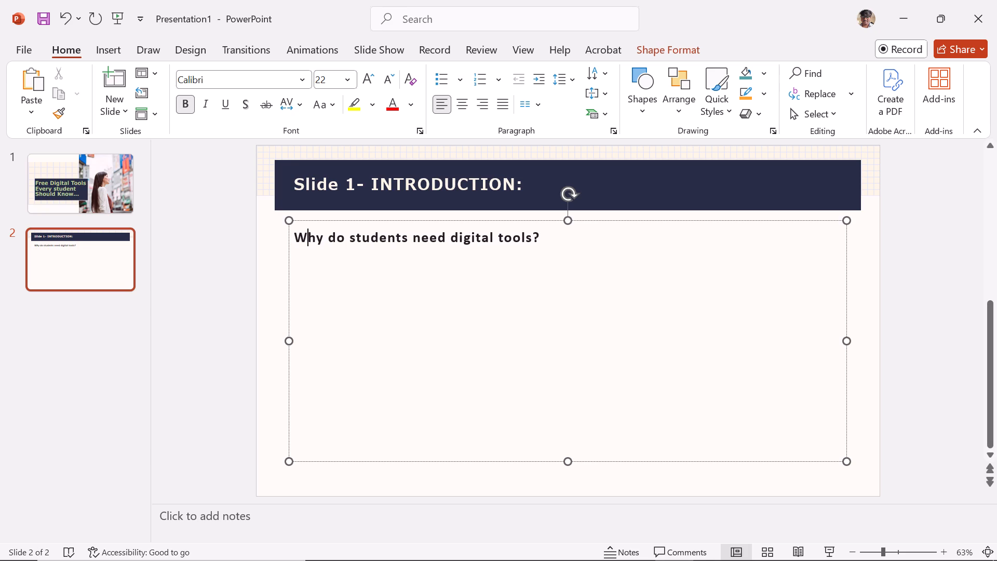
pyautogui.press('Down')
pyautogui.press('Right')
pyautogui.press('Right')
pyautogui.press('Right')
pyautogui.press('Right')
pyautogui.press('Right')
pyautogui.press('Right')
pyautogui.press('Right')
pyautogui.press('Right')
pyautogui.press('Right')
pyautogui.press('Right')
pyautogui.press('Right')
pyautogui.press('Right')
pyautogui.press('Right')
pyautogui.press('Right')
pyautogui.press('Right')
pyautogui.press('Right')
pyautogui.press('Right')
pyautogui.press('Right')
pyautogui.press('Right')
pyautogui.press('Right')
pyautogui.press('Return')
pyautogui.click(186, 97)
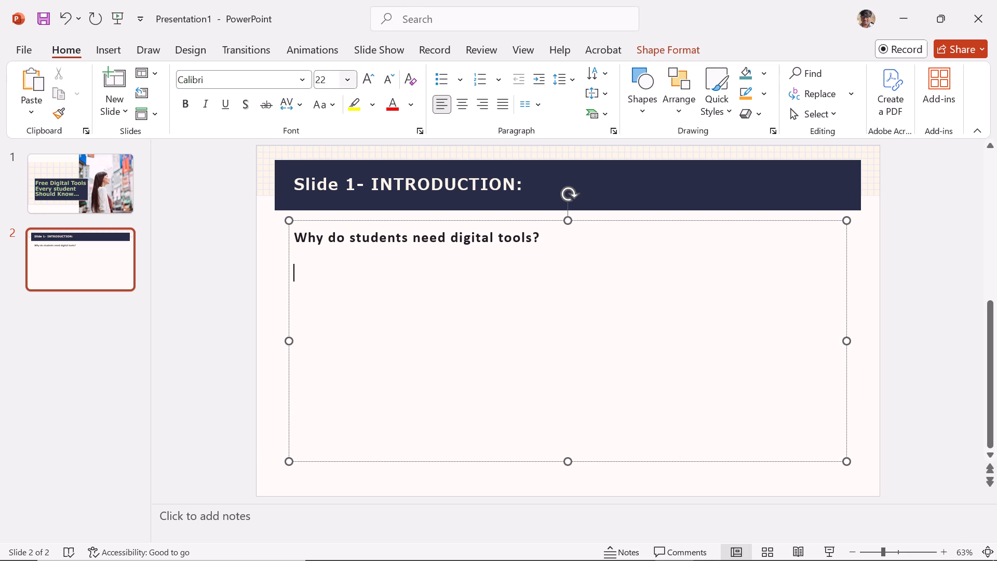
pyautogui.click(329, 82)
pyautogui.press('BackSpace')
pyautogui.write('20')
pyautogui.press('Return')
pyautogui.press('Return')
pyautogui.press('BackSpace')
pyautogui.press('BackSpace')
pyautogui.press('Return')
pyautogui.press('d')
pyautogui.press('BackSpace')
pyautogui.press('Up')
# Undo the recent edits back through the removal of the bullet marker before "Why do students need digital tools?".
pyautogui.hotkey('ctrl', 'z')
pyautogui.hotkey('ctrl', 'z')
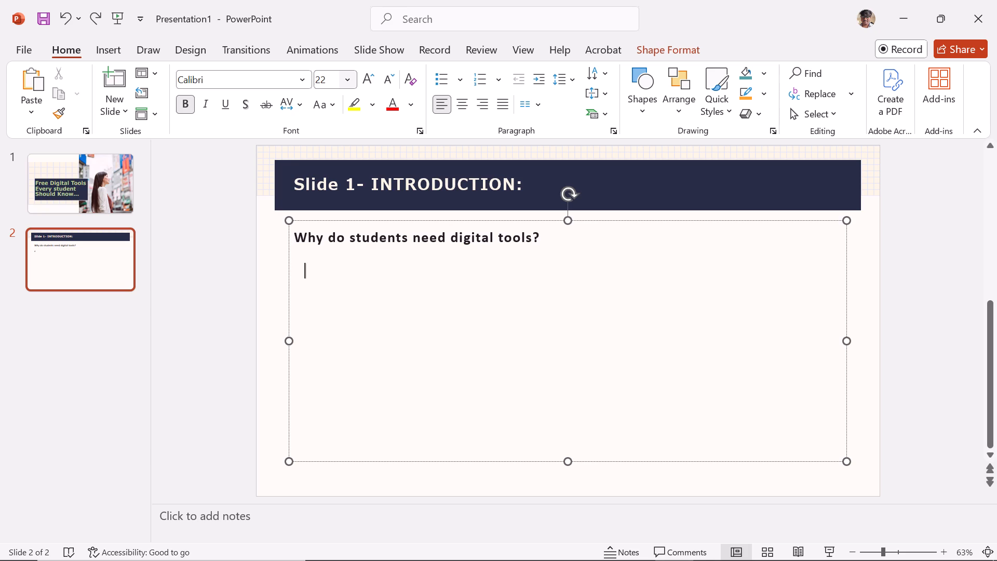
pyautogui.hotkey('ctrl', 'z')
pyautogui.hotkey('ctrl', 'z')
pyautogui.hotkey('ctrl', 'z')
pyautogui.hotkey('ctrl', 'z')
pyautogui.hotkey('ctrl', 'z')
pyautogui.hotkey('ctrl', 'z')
# Start a new bullet line below "Why do students need digital tools?".
pyautogui.press('Down')
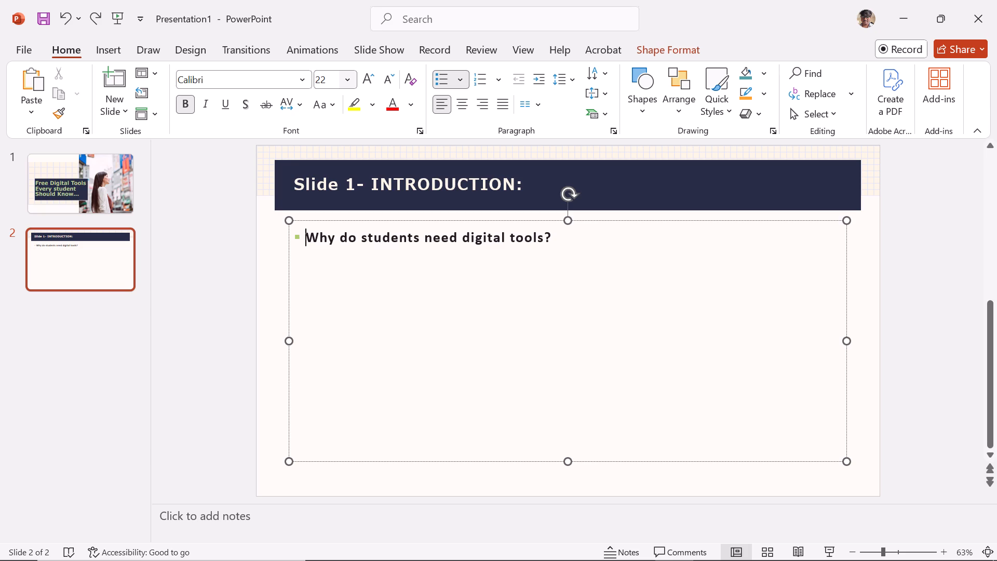
pyautogui.press('Right')
pyautogui.press('Right')
pyautogui.press('Right')
pyautogui.press('Right')
pyautogui.press('Right')
pyautogui.press('Right')
pyautogui.press('Right')
pyautogui.press('Right')
pyautogui.press('Right')
pyautogui.press('Right')
pyautogui.press('Right')
pyautogui.press('Right')
pyautogui.press('Right')
pyautogui.press('Right')
pyautogui.press('Right')
pyautogui.press('Right')
pyautogui.press('Right')
pyautogui.press('Right')
pyautogui.press('Right')
pyautogui.press('Right')
pyautogui.press('Return')
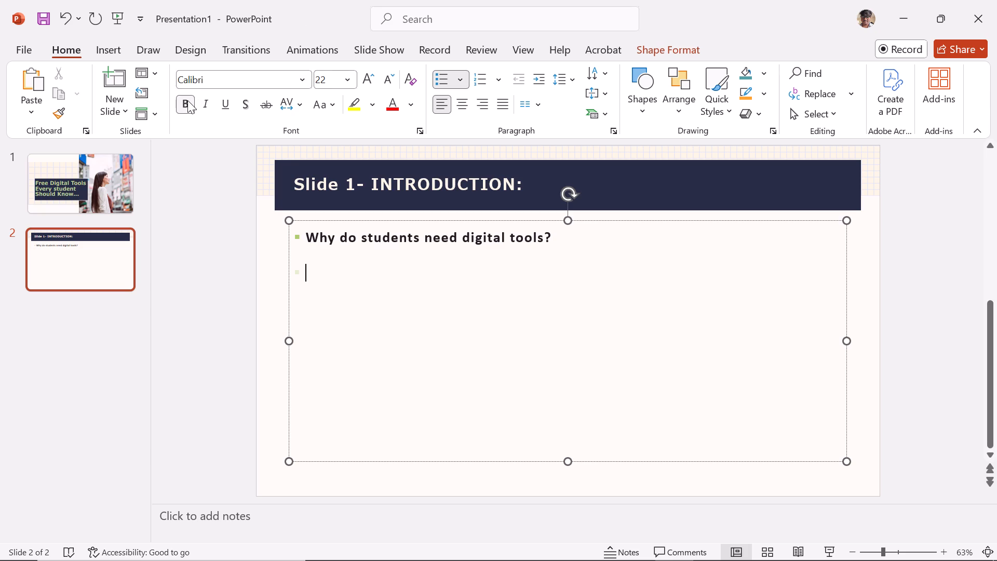
# Turn off bold and set the font size to 20 for the empty bullet line below the question.
pyautogui.click(187, 100)
pyautogui.click(328, 81)
pyautogui.write('20')
pyautogui.press('Return')
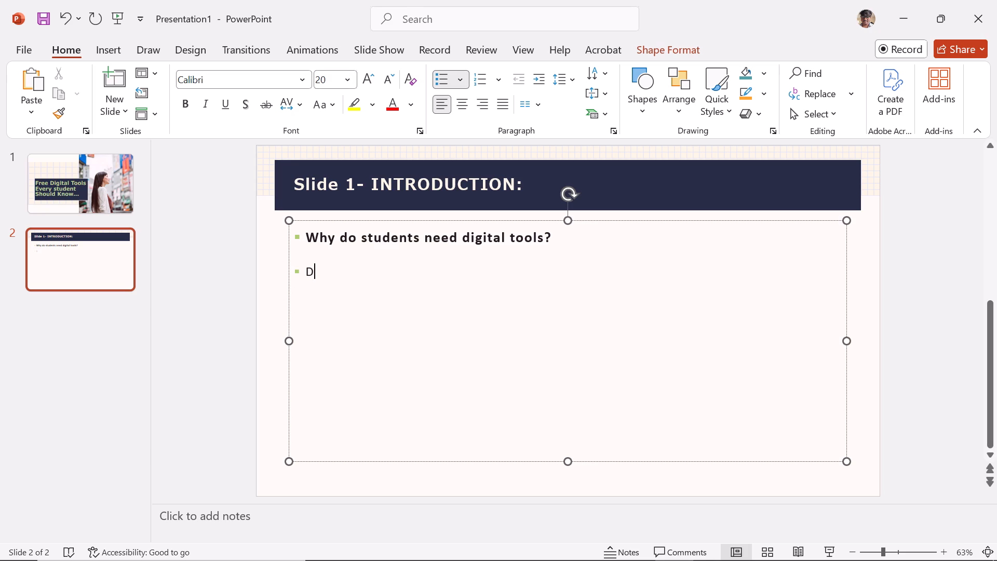
# Write the bullet "Digital tools make learning easier and more effective." below the question.
pyautogui.write('gital')
pyautogui.press('space')
pyautogui.write('tol')
pyautogui.press('BackSpace')
pyautogui.write('ols')
pyautogui.press('space')
pyautogui.write('make a')
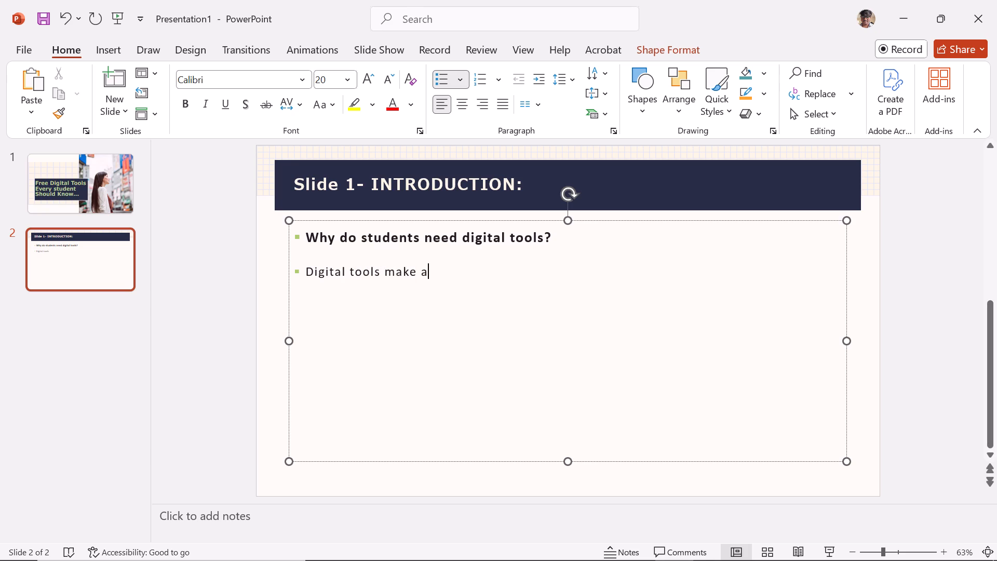
pyautogui.press('BackSpace')
pyautogui.write('learnig easier')
pyautogui.press('space')
pyautogui.press('BackSpace')
pyautogui.press('BackSpace')
pyautogui.press('BackSpace')
pyautogui.press('BackSpace')
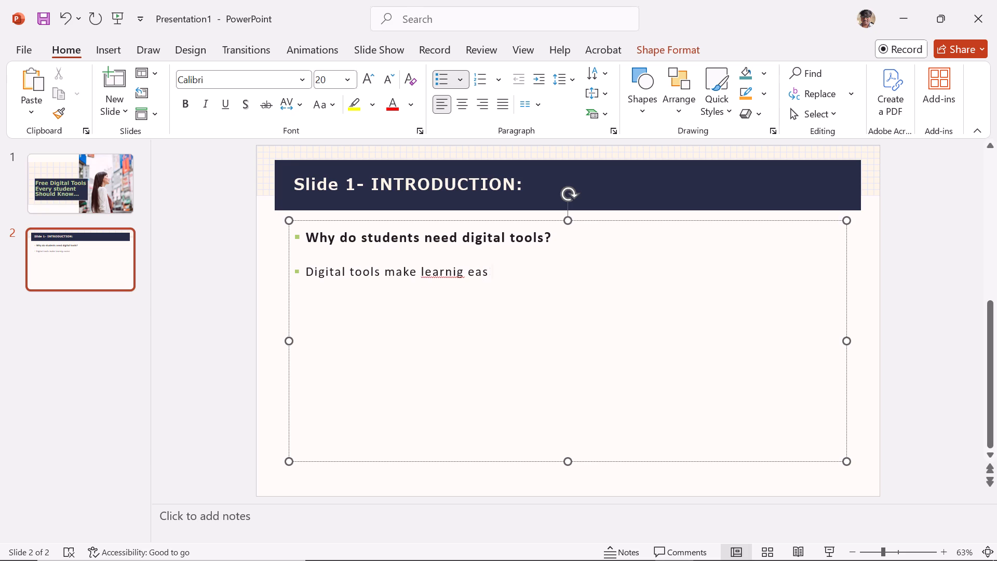
pyautogui.press('BackSpace')
pyautogui.press('BackSpace')
pyautogui.press('BackSpace')
pyautogui.press('BackSpace')
pyautogui.press('BackSpace')
pyautogui.press('BackSpace')
pyautogui.press('BackSpace')
pyautogui.write('ning easier')
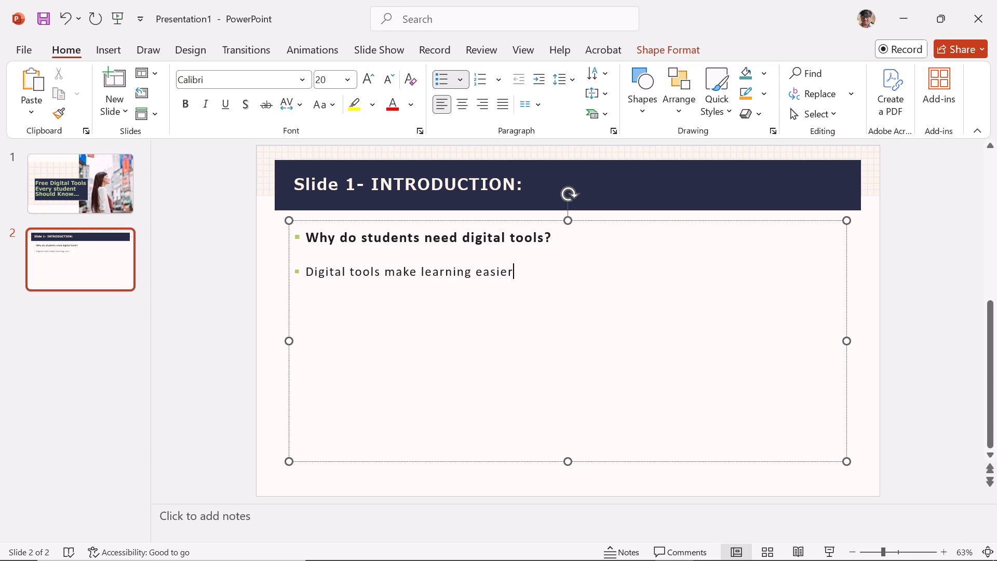
pyautogui.press('space')
pyautogui.write('adn')
pyautogui.press('space')
pyautogui.write('more effectiove')
pyautogui.press('BackSpace')
pyautogui.press('BackSpace')
pyautogui.press('BackSpace')
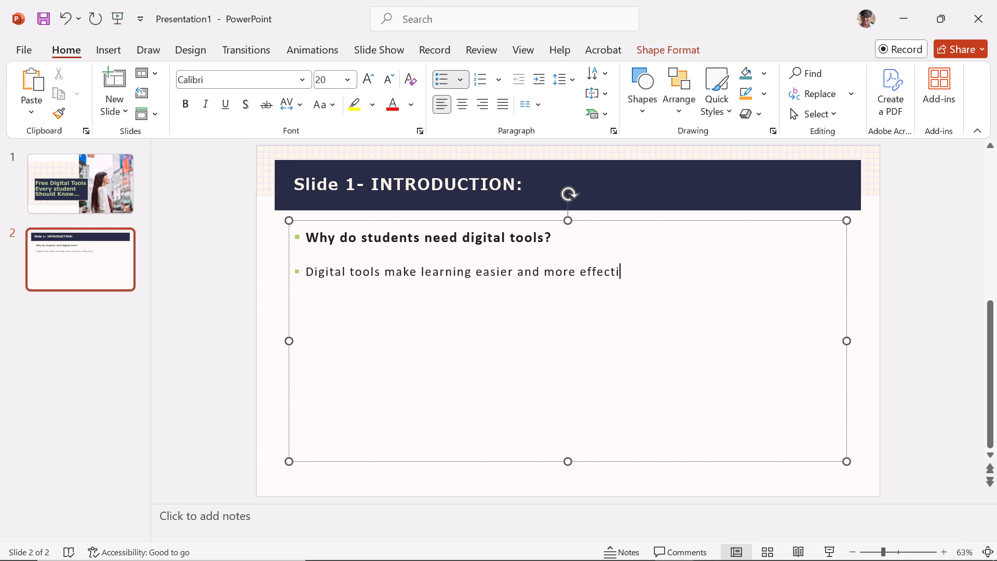
pyautogui.write('ve')
pyautogui.press('.')
# Add a bullet reading "They help students create assignments and presentations.".
pyautogui.press('Return')
pyautogui.write('Tehye')
pyautogui.press('BackSpace')
pyautogui.press('BackSpace')
pyautogui.press('BackSpace')
pyautogui.press('BackSpace')
pyautogui.press('BackSpace')
pyautogui.write('They hee')
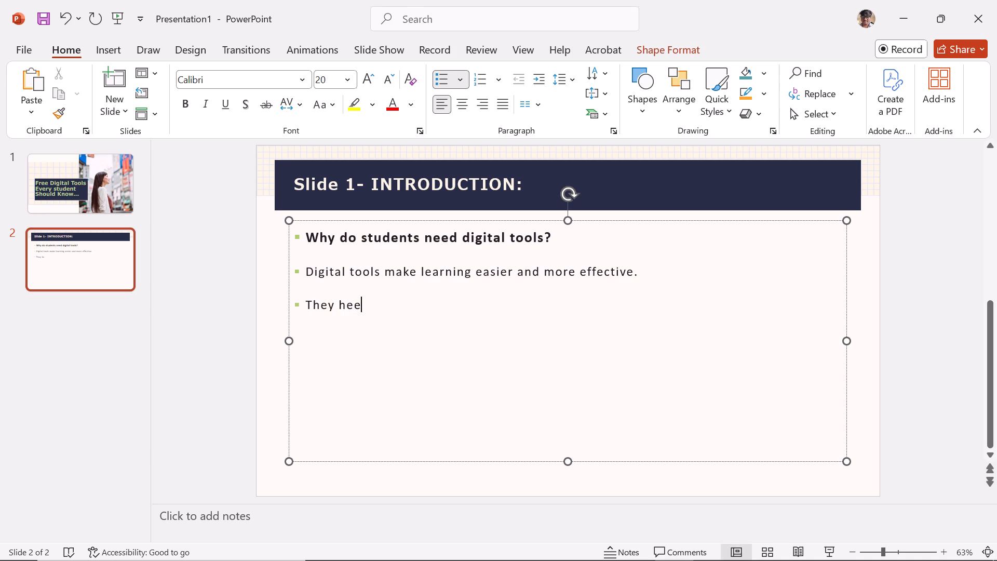
pyautogui.press('BackSpace')
pyautogui.write('lp')
pyautogui.write('students')
pyautogui.press('space')
pyautogui.press('BackSpace')
pyautogui.press('BackSpace')
pyautogui.press('BackSpace')
pyautogui.press('BackSpace')
pyautogui.press('BackSpace')
pyautogui.press('BackSpace')
pyautogui.press('BackSpace')
pyautogui.press('BackSpace')
pyautogui.press('BackSpace')
pyautogui.press('space')
pyautogui.write('s')
pyautogui.write('studenst')
pyautogui.press('space')
pyautogui.press('BackSpace')
pyautogui.press('BackSpace')
pyautogui.press('BackSpace')
pyautogui.press('BackSpace')
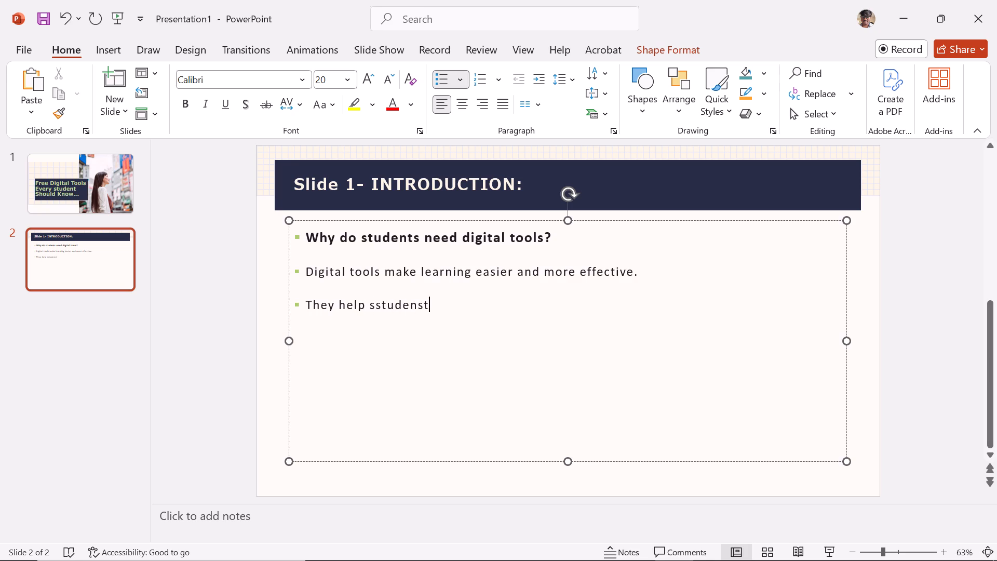
pyautogui.press('BackSpace')
pyautogui.press('BackSpace')
pyautogui.press('BackSpace')
pyautogui.press('BackSpace')
pyautogui.press('BackSpace')
pyautogui.write('tudents')
pyautogui.press('space')
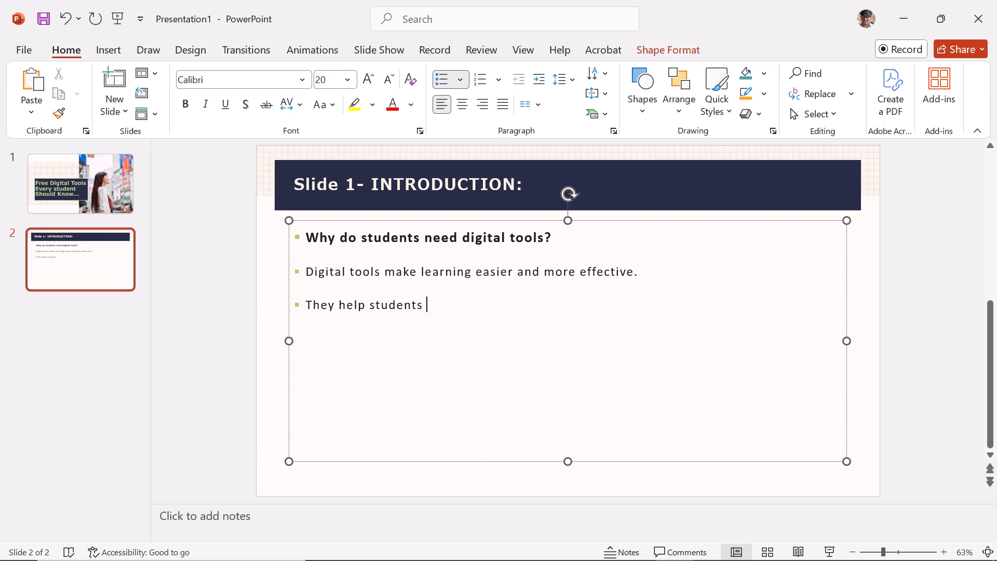
pyautogui.write('create assigment')
pyautogui.press('space')
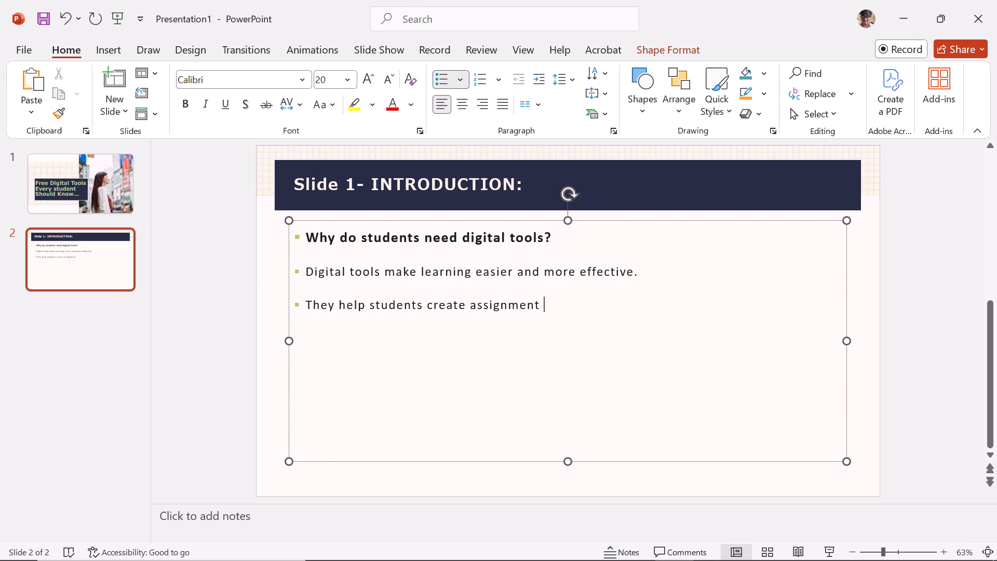
pyautogui.press('BackSpace')
pyautogui.write('s')
pyautogui.press('space')
pyautogui.write('asnd')
pyautogui.press('space')
pyautogui.press('BackSpace')
pyautogui.press('BackSpace')
pyautogui.press('BackSpace')
pyautogui.press('BackSpace')
pyautogui.write('nd presentaions')
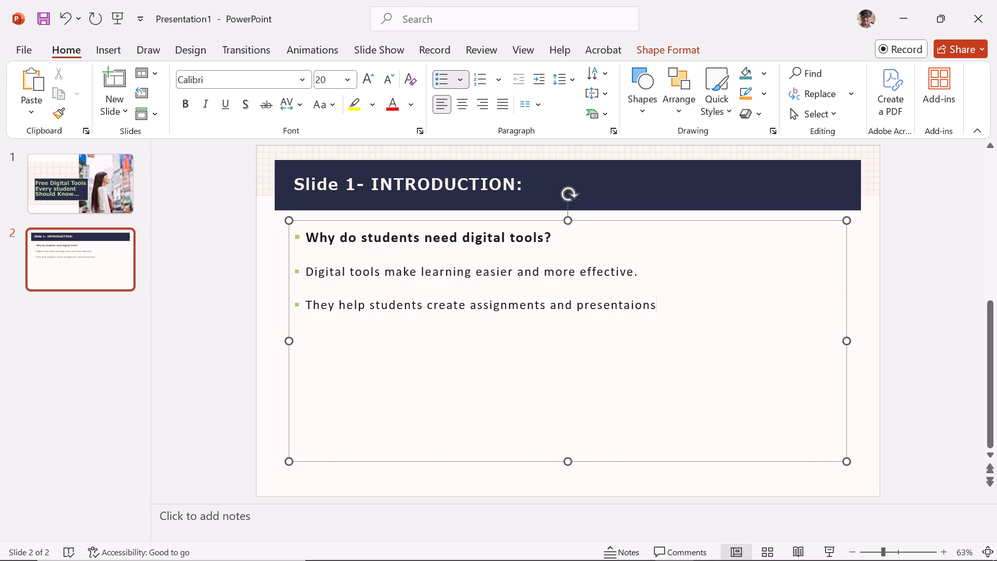
pyautogui.press('BackSpace')
pyautogui.press('BackSpace')
pyautogui.press('BackSpace')
pyautogui.press('BackSpace')
pyautogui.write('tions')
pyautogui.press('.')
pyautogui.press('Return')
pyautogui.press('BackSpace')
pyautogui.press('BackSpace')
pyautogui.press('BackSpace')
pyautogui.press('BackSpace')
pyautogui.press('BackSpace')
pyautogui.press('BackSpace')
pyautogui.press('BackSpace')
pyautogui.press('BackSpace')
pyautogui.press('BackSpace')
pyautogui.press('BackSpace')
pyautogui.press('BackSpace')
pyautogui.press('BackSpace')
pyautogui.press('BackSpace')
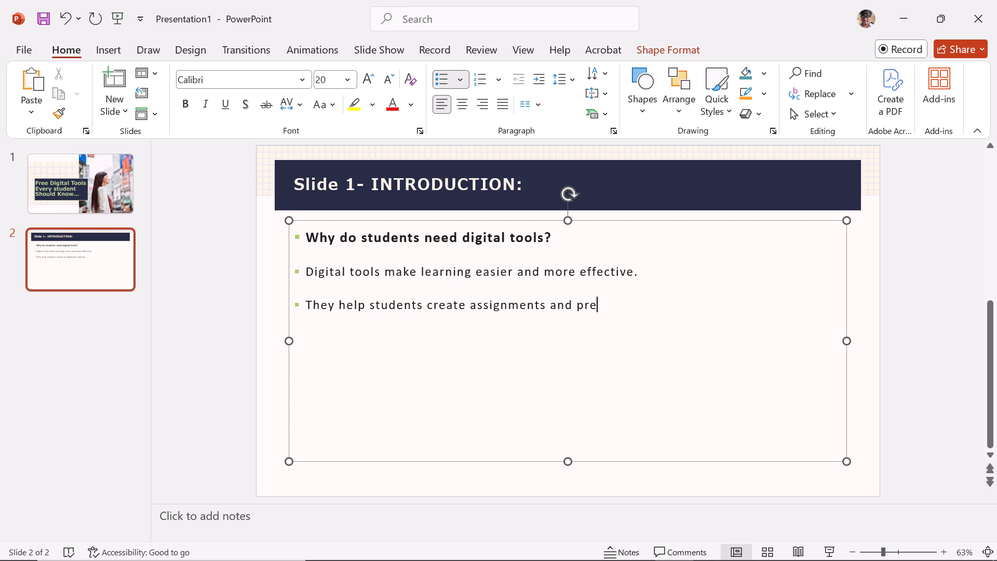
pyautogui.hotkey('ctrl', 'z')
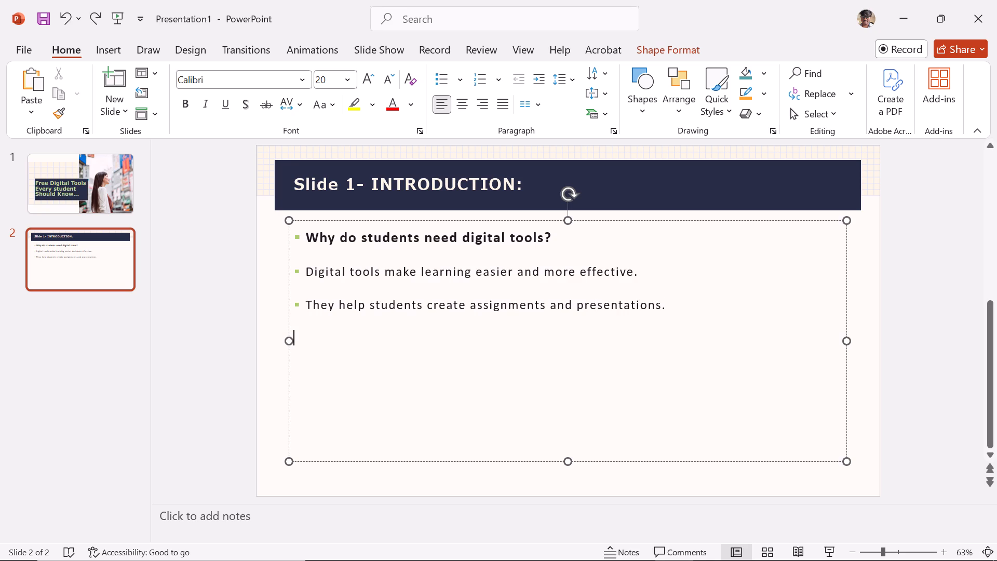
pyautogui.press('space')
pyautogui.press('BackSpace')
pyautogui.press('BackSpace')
# Add a bullet reading "They save time and improve productivity." and start an empty bullet line below it.
pyautogui.press('Return')
pyautogui.write('They save tiem')
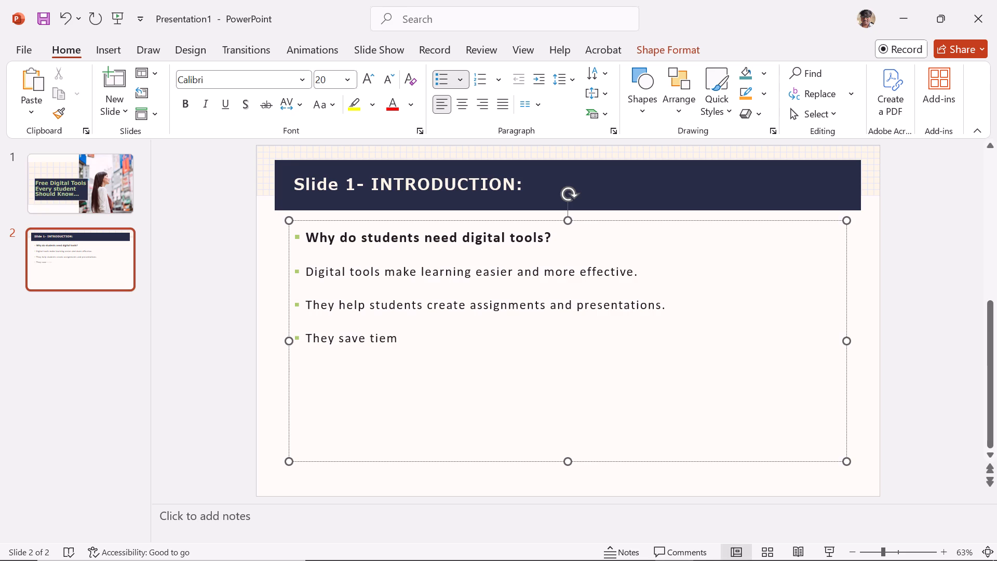
pyautogui.press('BackSpace')
pyautogui.press('BackSpace')
pyautogui.press('BackSpace')
pyautogui.write('ime')
pyautogui.press('space')
pyautogui.write('and imp')
pyautogui.press('BackSpace')
pyautogui.write('prove')
pyautogui.press('space')
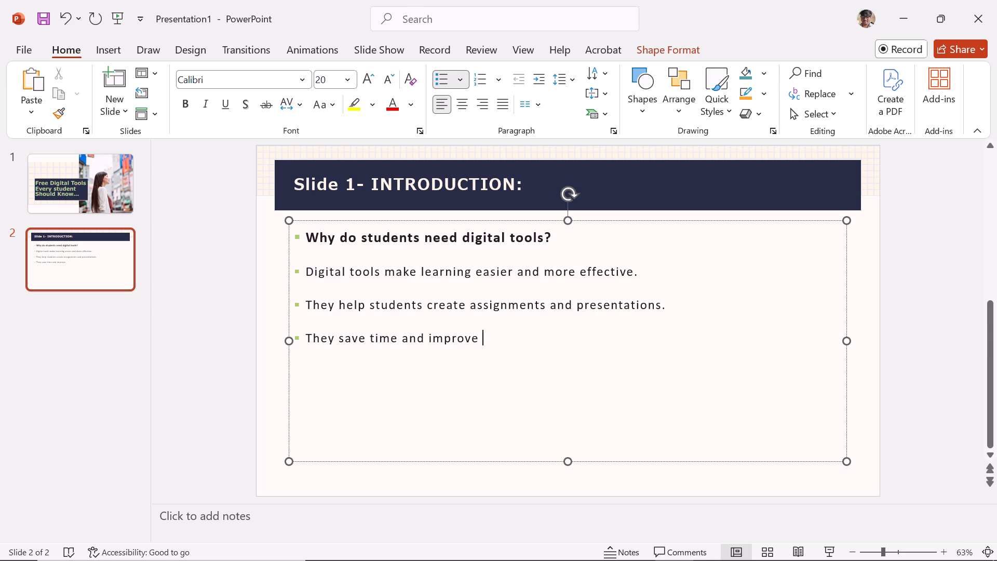
pyautogui.write('produ')
pyautogui.write('ctiovu')
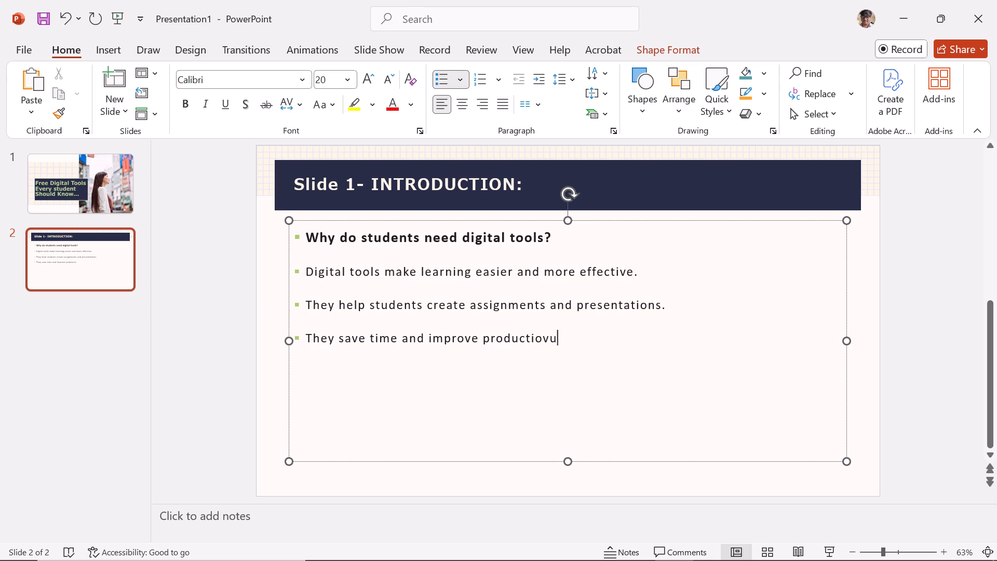
pyautogui.press('BackSpace')
pyautogui.press('BackSpace')
pyautogui.press('BackSpace')
pyautogui.write('vity')
pyautogui.press('.')
pyautogui.press('Return')
# Add the bullet "They provide access to educational resources." and start an empty bullet line below it.
pyautogui.press('Return')
pyautogui.write('tje')
pyautogui.press('BackSpace')
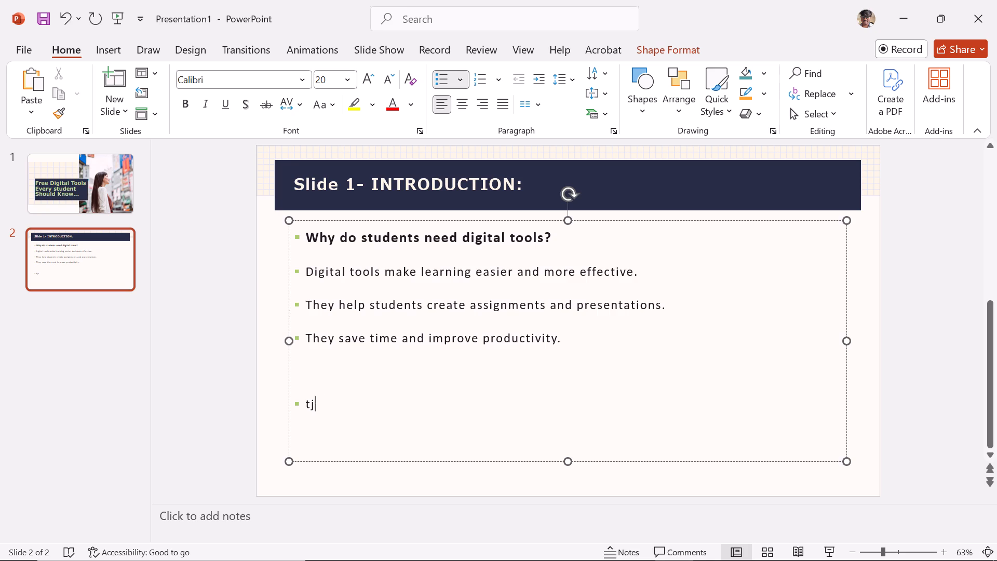
pyautogui.press('BackSpace')
pyautogui.press('BackSpace')
pyautogui.press('BackSpace')
pyautogui.press('BackSpace')
pyautogui.write('They')
pyautogui.press('space')
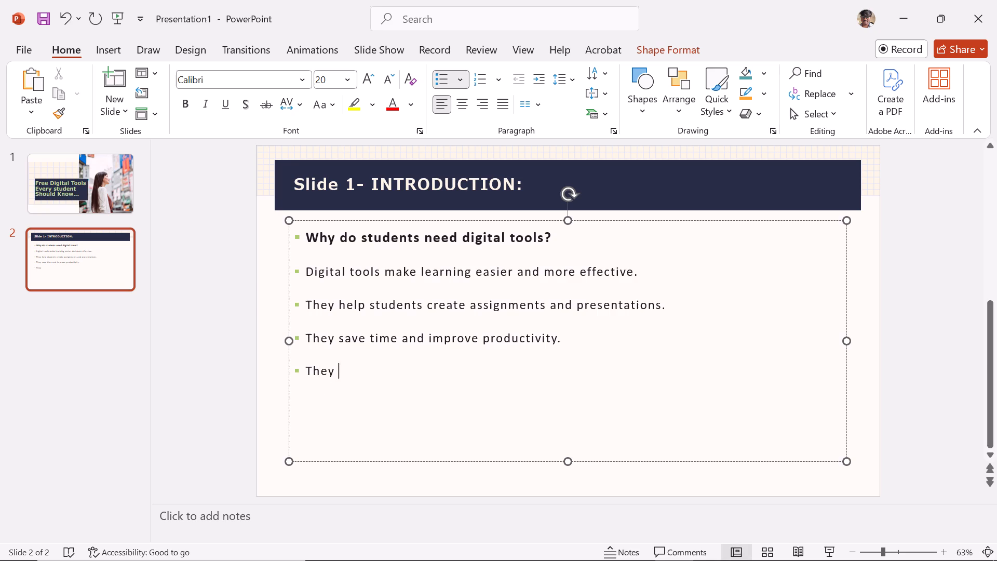
pyautogui.write('po')
pyautogui.press('BackSpace')
pyautogui.write('rovide')
pyautogui.press('space')
pyautogui.write('acces')
pyautogui.press('space')
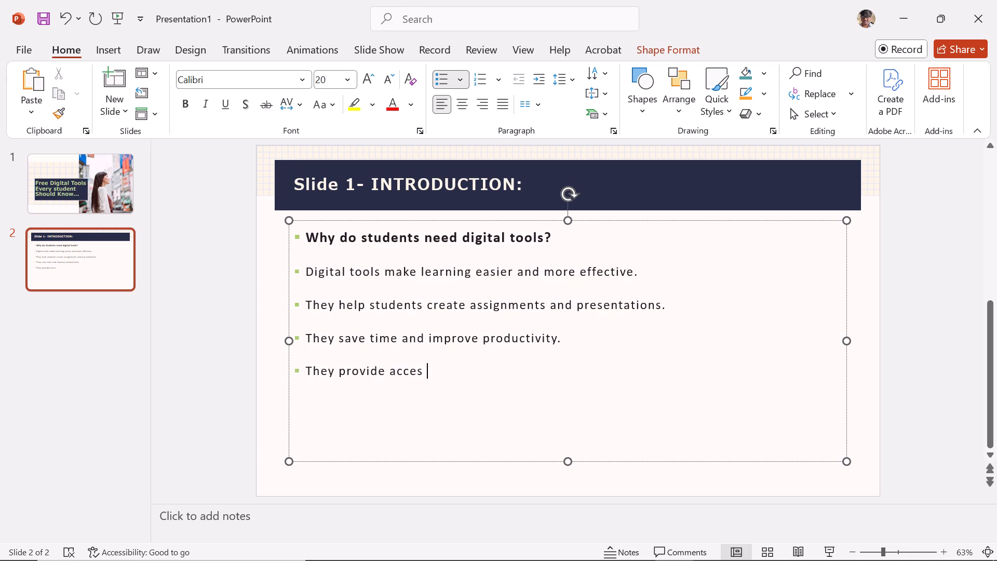
pyautogui.press('BackSpace')
pyautogui.write('s')
pyautogui.press('space')
pyautogui.write('to educational')
pyautogui.press('space')
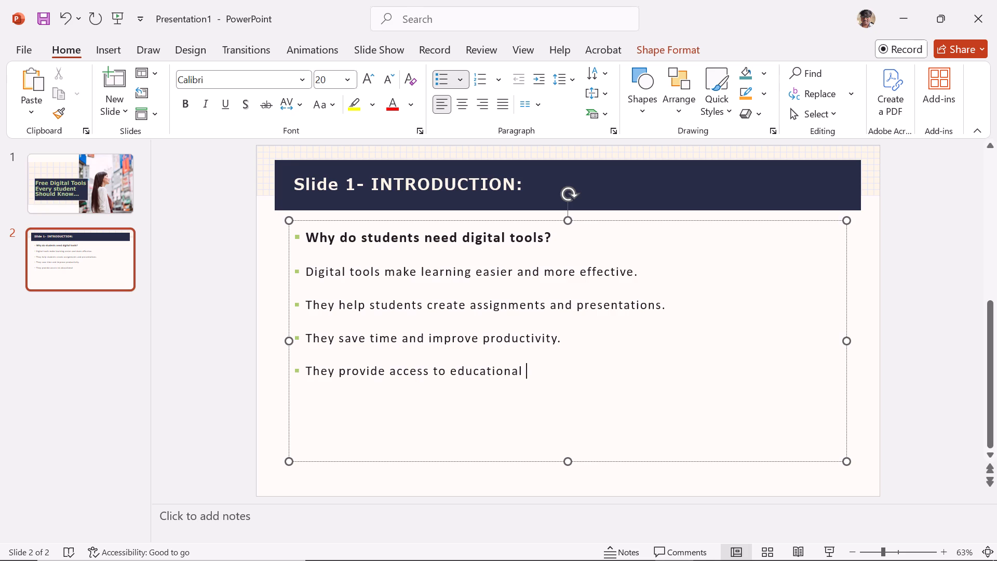
pyautogui.write('resorces')
pyautogui.press('space')
pyautogui.press('BackSpace')
pyautogui.press('.')
pyautogui.press('Return')
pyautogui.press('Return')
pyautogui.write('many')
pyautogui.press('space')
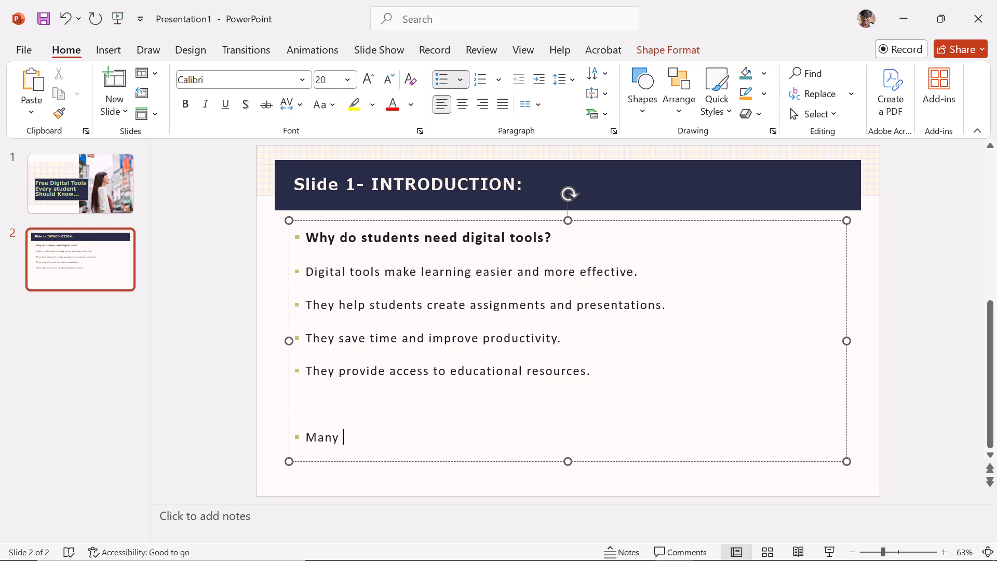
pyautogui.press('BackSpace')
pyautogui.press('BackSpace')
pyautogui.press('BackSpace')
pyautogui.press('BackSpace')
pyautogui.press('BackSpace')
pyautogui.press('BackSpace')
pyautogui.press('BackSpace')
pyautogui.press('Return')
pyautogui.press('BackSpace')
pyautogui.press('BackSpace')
# Begin the bullet below the educational resources line with the words "Many useful".
pyautogui.write('MAnya')
pyautogui.press('space')
pyautogui.press('BackSpace')
pyautogui.press('BackSpace')
pyautogui.press('space')
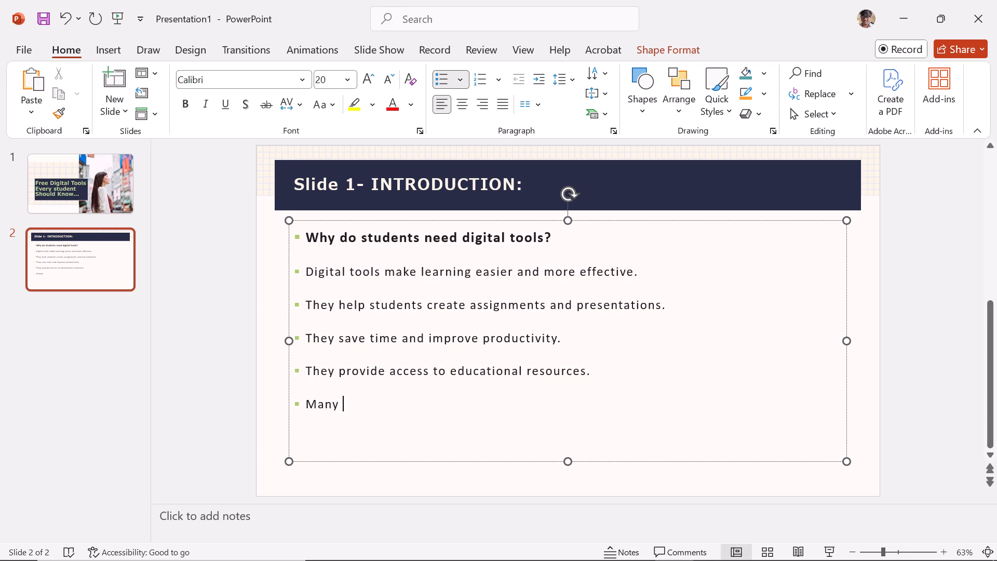
pyautogui.write('usefull')
pyautogui.press('space')
pyautogui.write('tols')
pyautogui.press('space')
pyautogui.press('BackSpace')
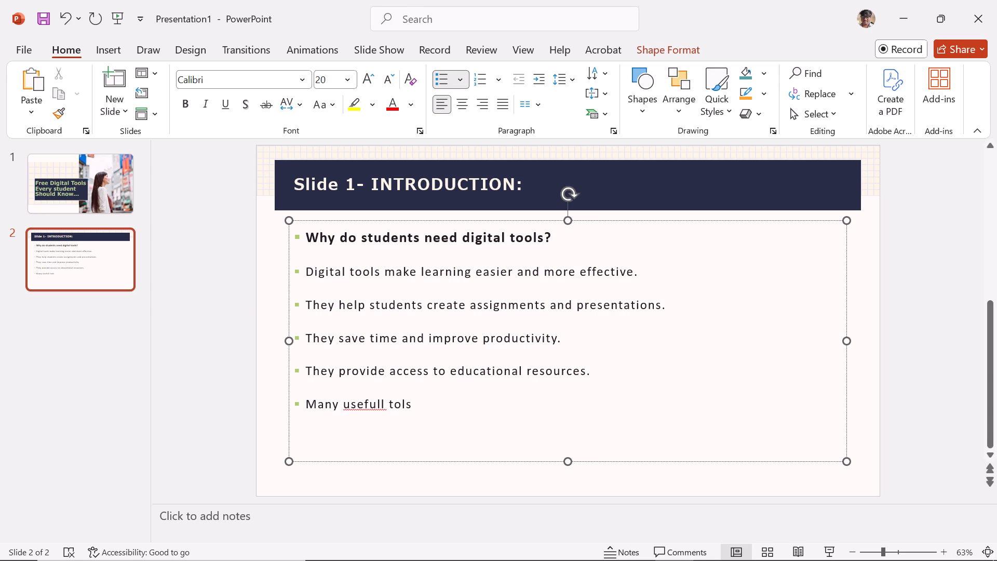
pyautogui.press('BackSpace')
pyautogui.press('BackSpace')
pyautogui.press('BackSpace')
pyautogui.press('BackSpace')
pyautogui.press('BackSpace')
pyautogui.press('space')
pyautogui.press('BackSpace')
pyautogui.press('space')
pyautogui.press('BackSpace')
pyautogui.press('BackSpace')
pyautogui.press('BackSpace')
pyautogui.press('space')
pyautogui.press('BackSpace')
pyautogui.write('l')
pyautogui.press('space')
# Complete the "Many useful" bullet with "tools offer free features for students.".
pyautogui.write('tools')
pyautogui.press('space')
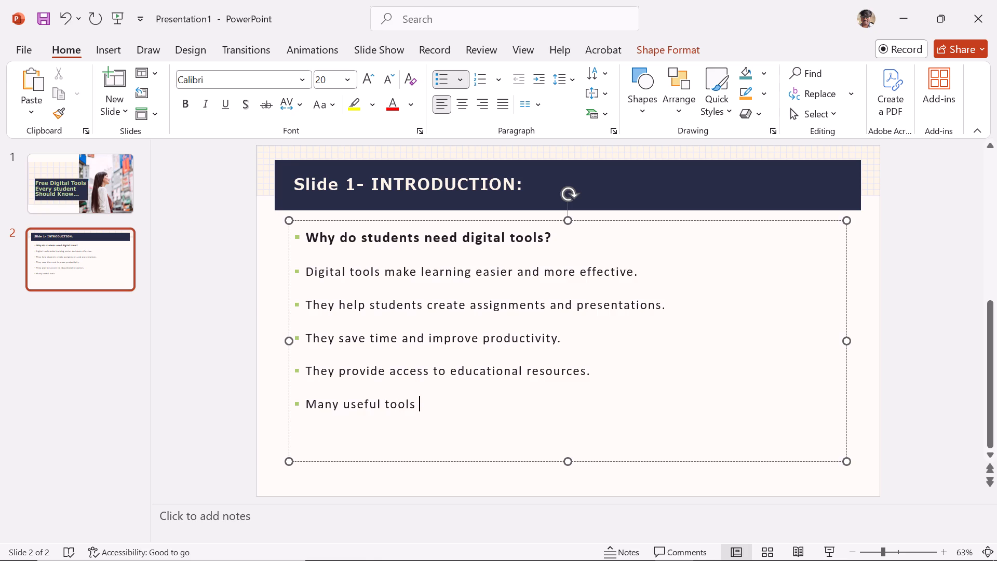
pyautogui.write('offer')
pyautogui.press('space')
pyautogui.write('free')
pyautogui.press('space')
pyautogui.write('fr')
pyautogui.press('BackSpace')
pyautogui.write('eatures')
pyautogui.press('space')
pyautogui.write('fo r')
pyautogui.press('BackSpace')
pyautogui.press('BackSpace')
pyautogui.press('r')
pyautogui.press('BackSpace')
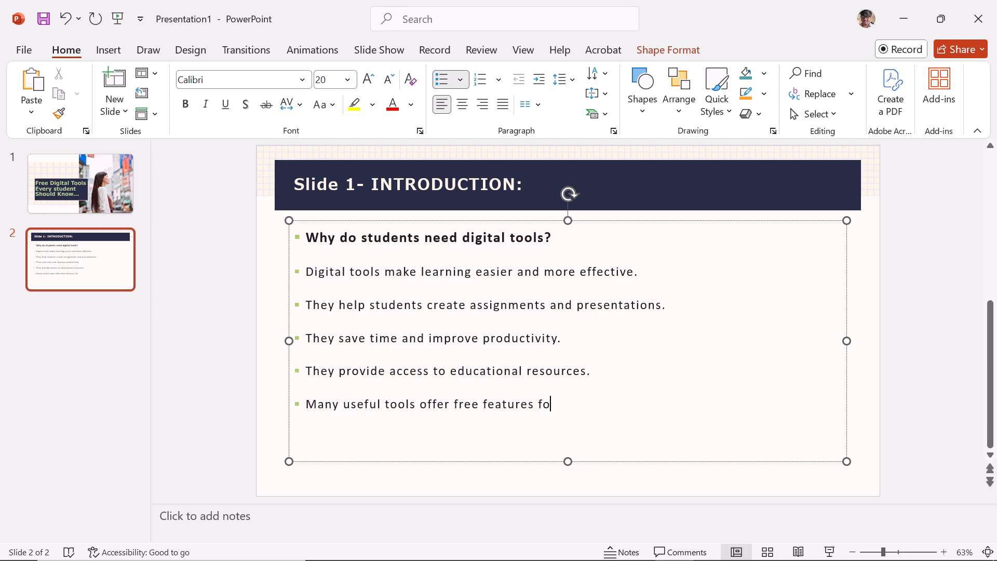
pyautogui.write('r')
pyautogui.press('space')
pyautogui.write('students,')
pyautogui.press('BackSpace')
pyautogui.press('.')
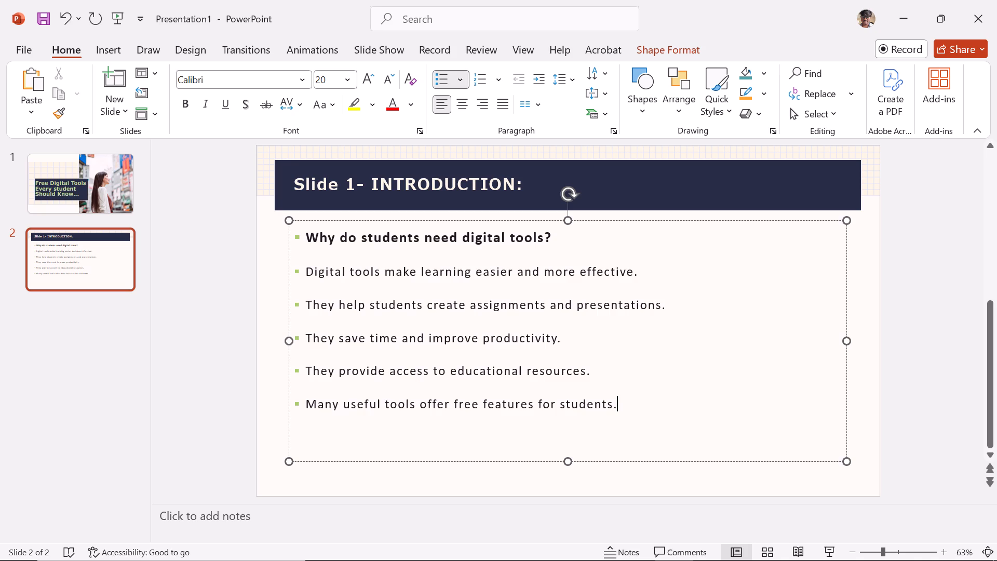
# Set the font size of the question "Why do students need digital tools?" to 28.
pyautogui.moveTo(562, 239); pyautogui.dragTo(336, 242)
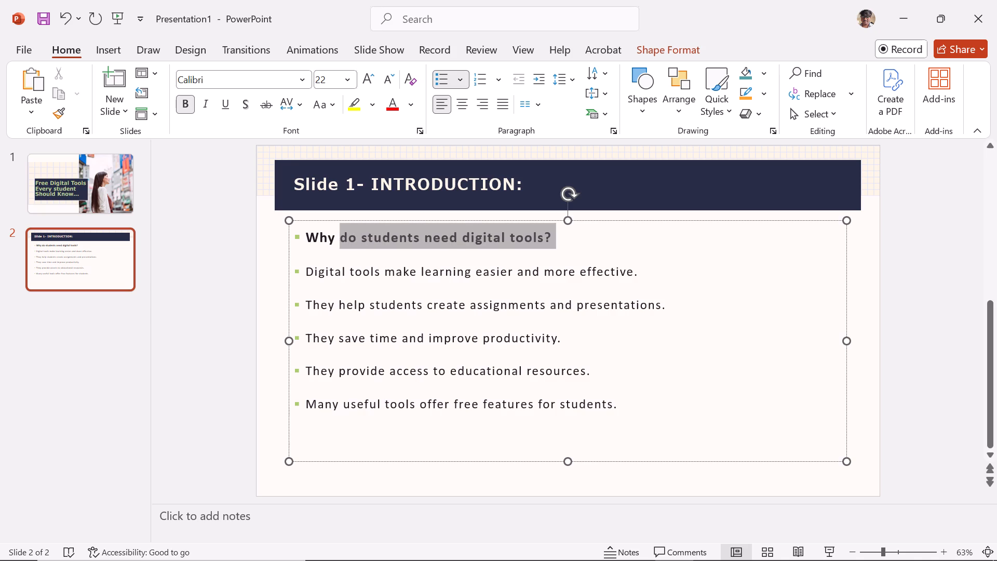
pyautogui.moveTo(336, 242); pyautogui.dragTo(292, 237)
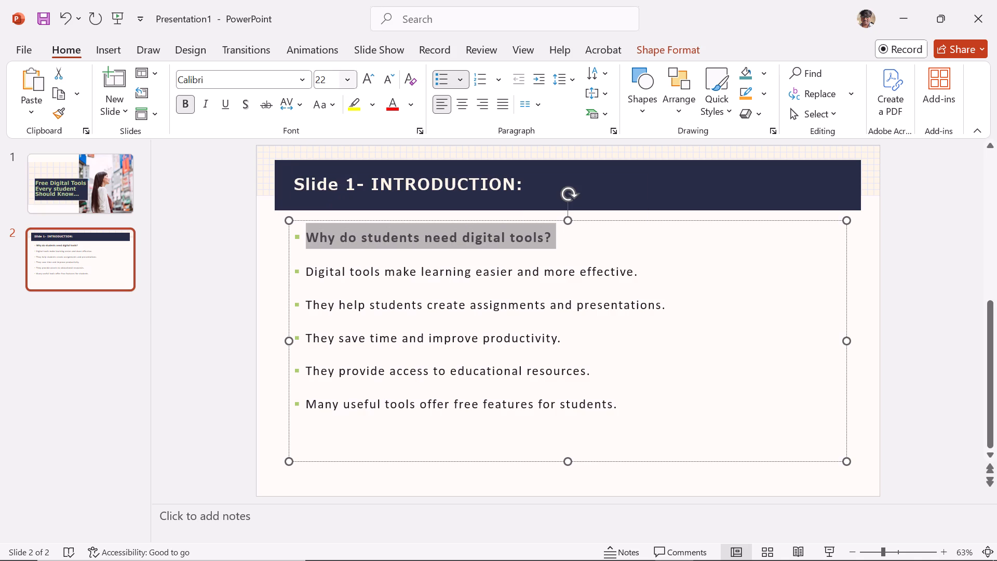
pyautogui.click(329, 77)
pyautogui.press('BackSpace')
pyautogui.write('28')
pyautogui.press('Return')
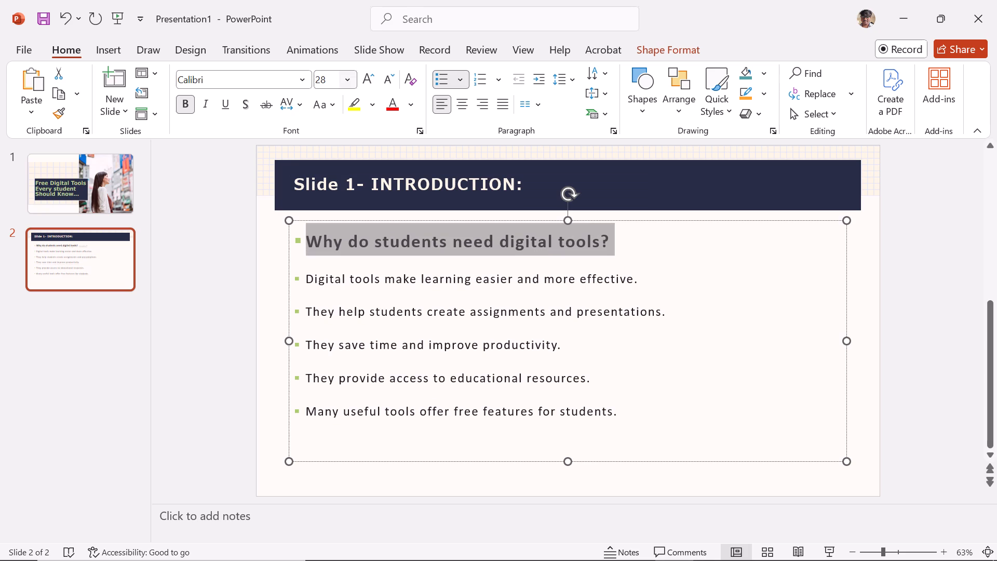
# Set the font size of the five bullets below the question to 25.
pyautogui.click(624, 422)
pyautogui.moveTo(624, 422); pyautogui.dragTo(297, 283)
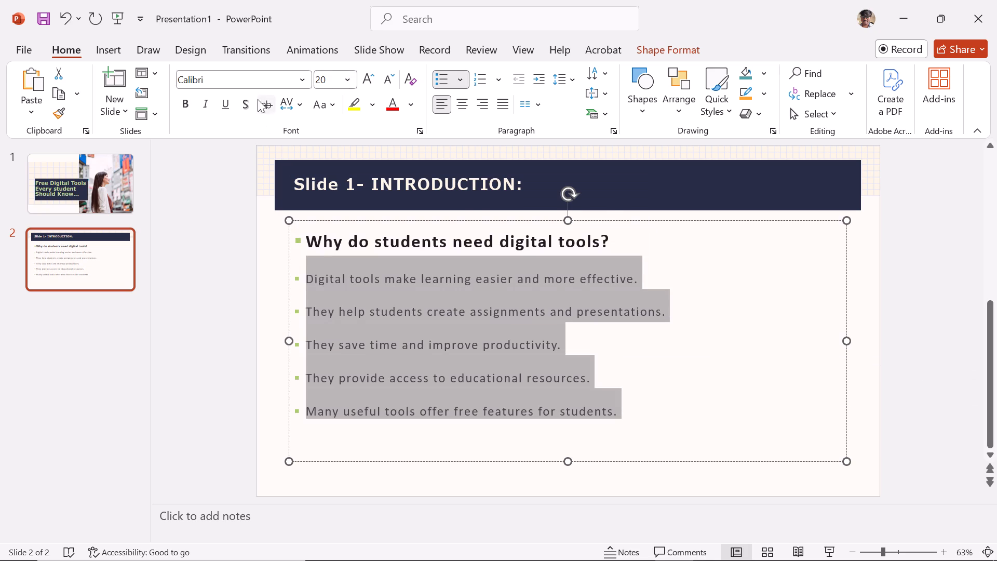
pyautogui.click(332, 77)
pyautogui.press('BackSpace')
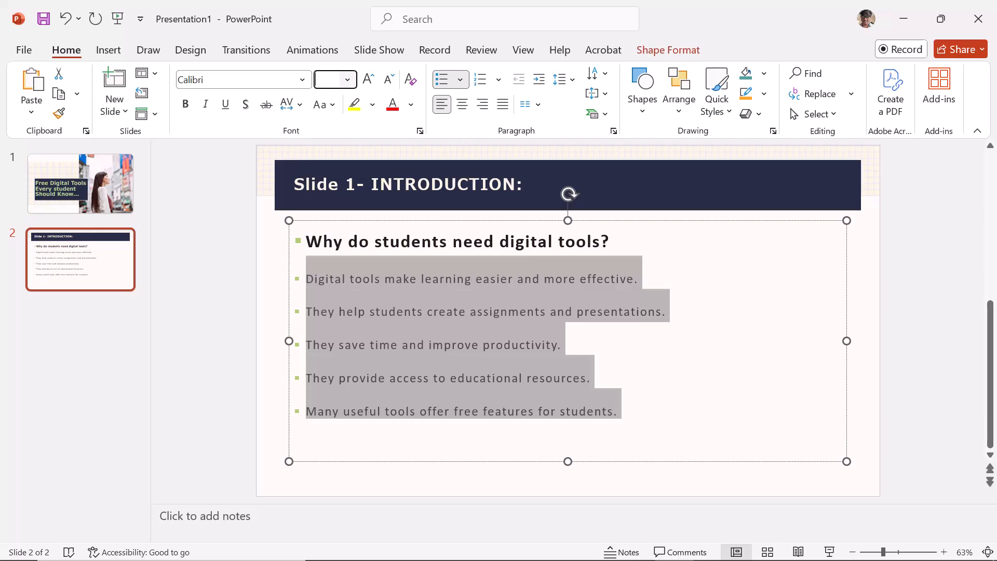
pyautogui.press('2')
pyautogui.press('2')
pyautogui.press('BackSpace')
pyautogui.press('5')
pyautogui.press('Return')
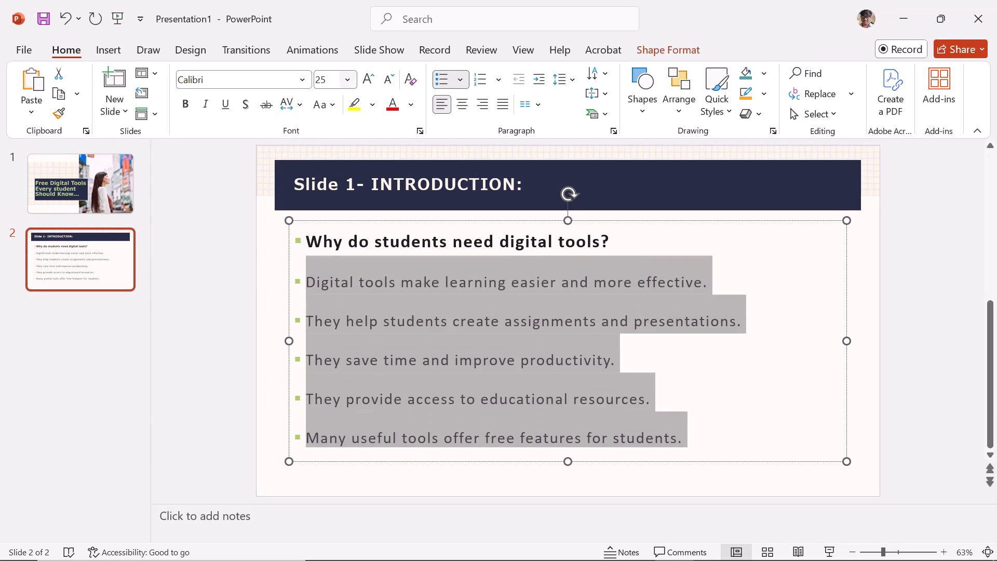
pyautogui.click(227, 296)
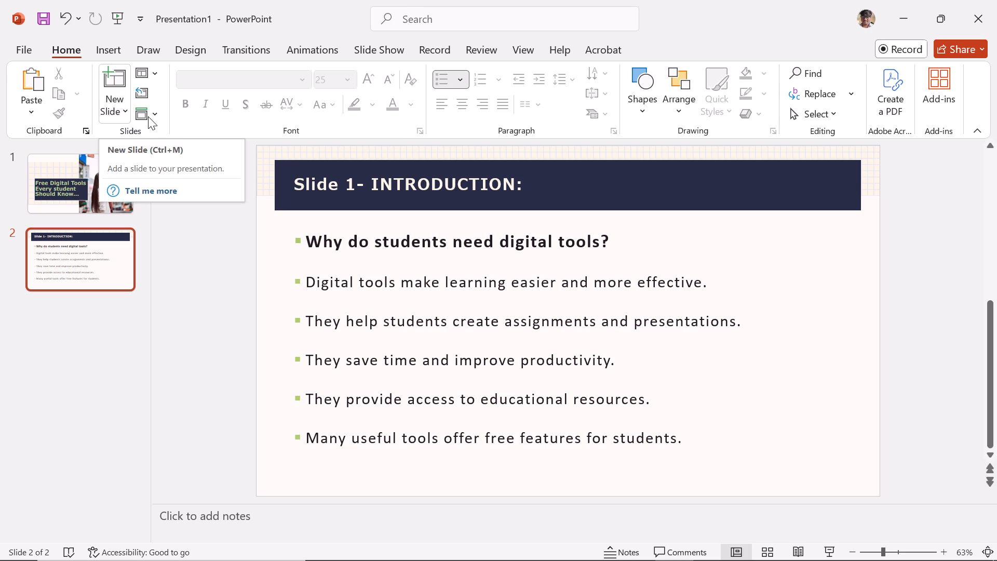
# Add a new title-and-content slide after the introduction slide.
pyautogui.click(114, 89)
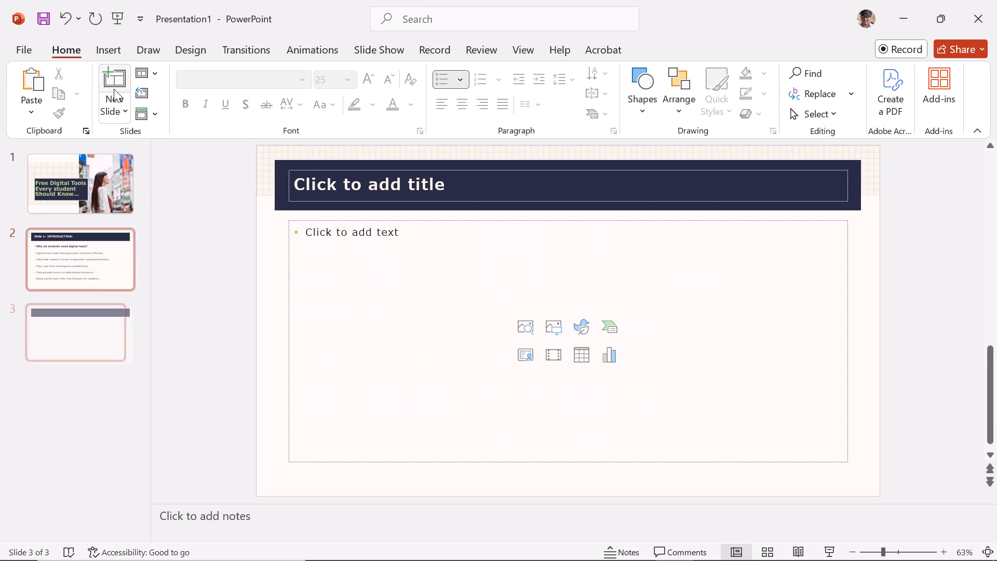
# Format the new slide's empty title placeholder as non-bold Calibri at size 28.
pyautogui.click(415, 189)
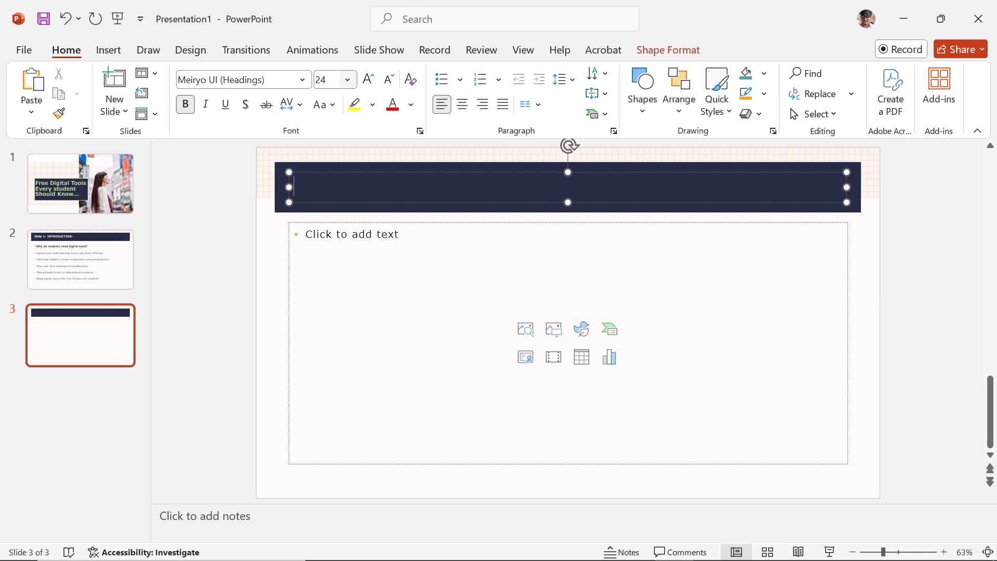
pyautogui.click(187, 106)
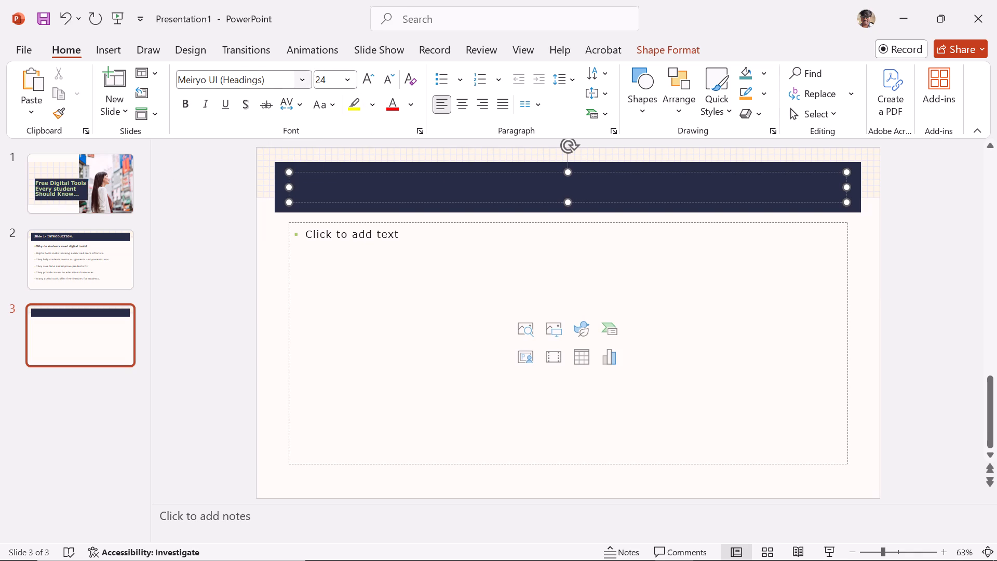
pyautogui.click(279, 84)
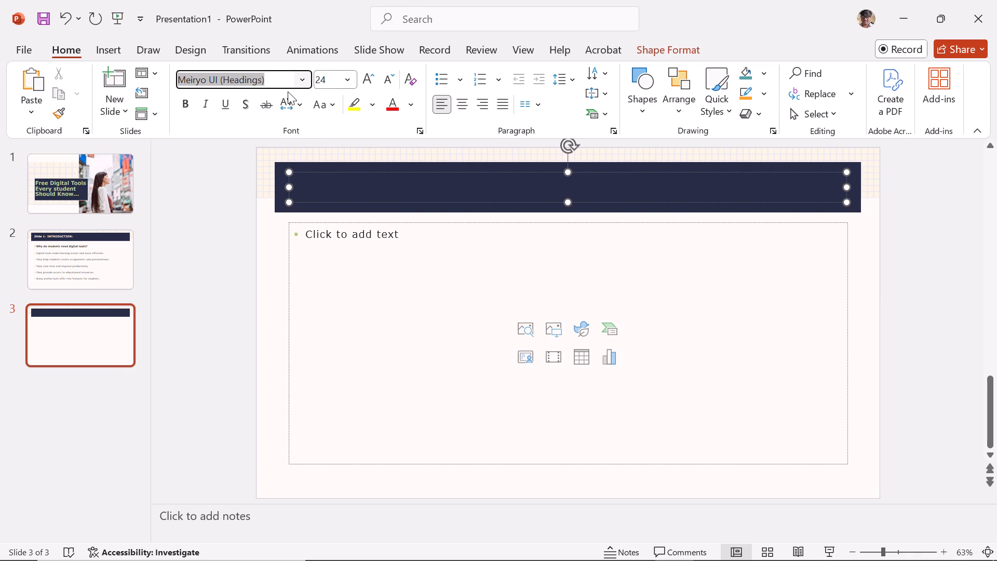
pyautogui.write('CALI')
pyautogui.press('Return')
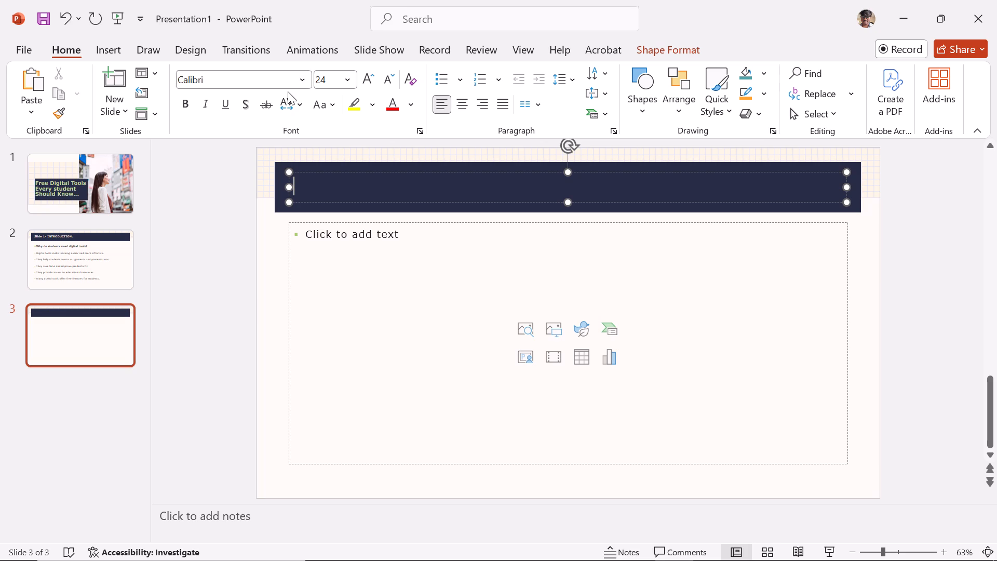
pyautogui.click(332, 75)
pyautogui.write('28')
pyautogui.press('Return')
# Check the introduction slide's title formatting and set the new slide's empty title placeholder to font size 24.
pyautogui.click(91, 254)
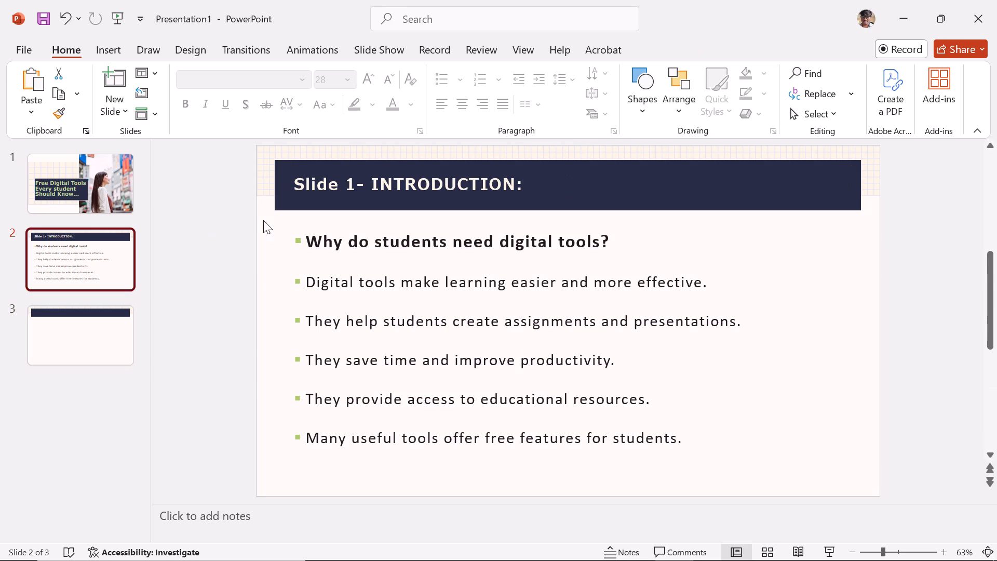
pyautogui.click(397, 190)
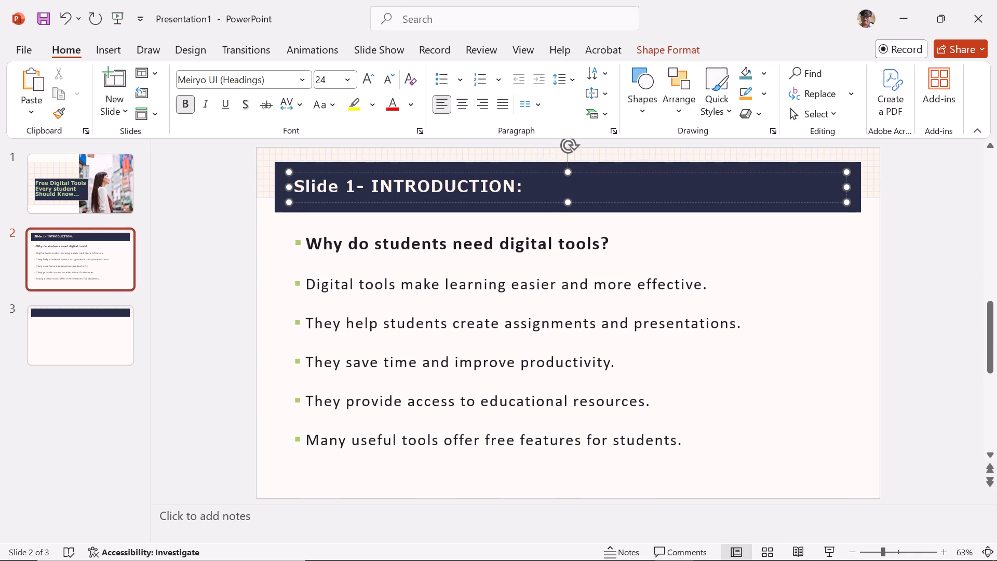
pyautogui.click(63, 326)
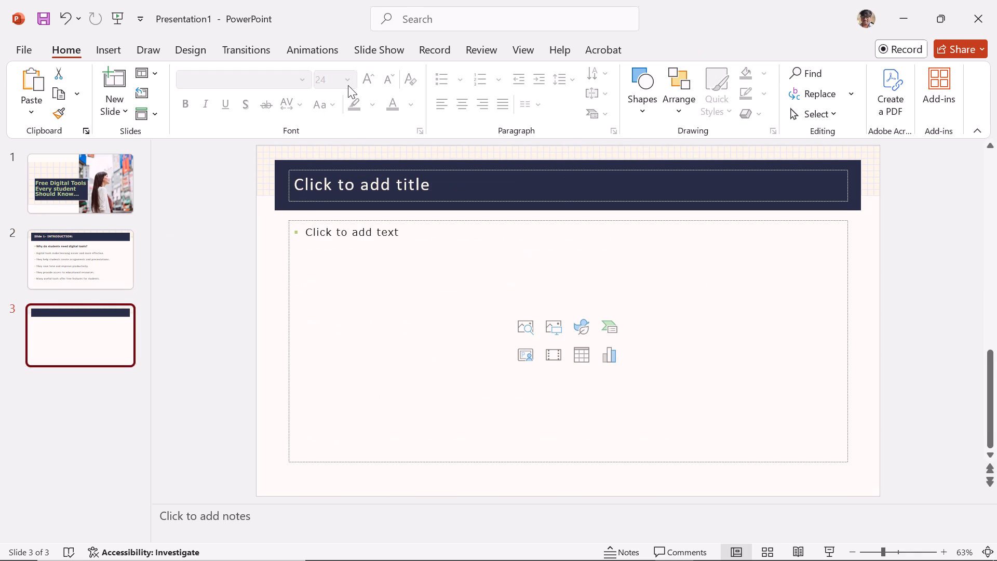
pyautogui.click(367, 188)
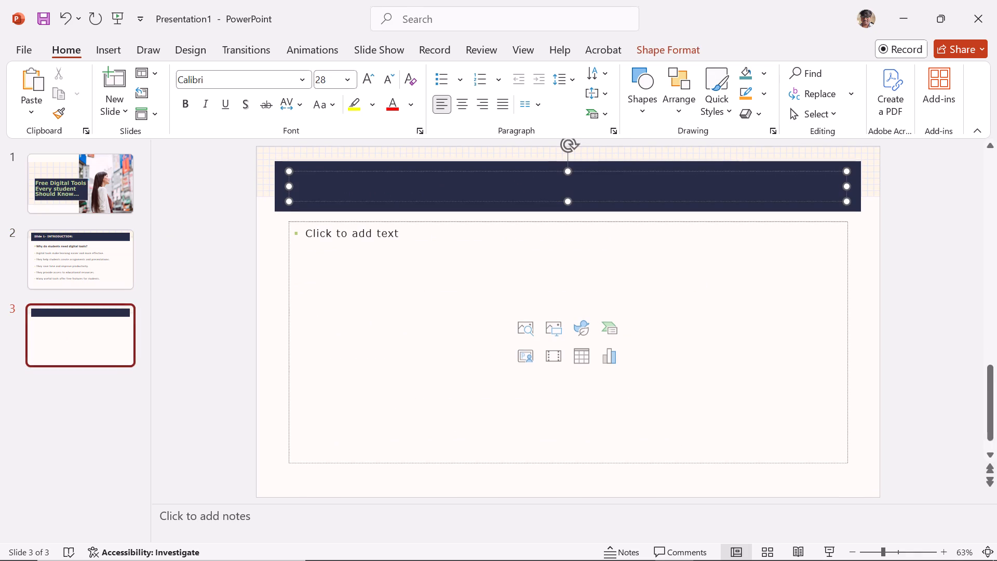
pyautogui.click(334, 79)
pyautogui.write('24')
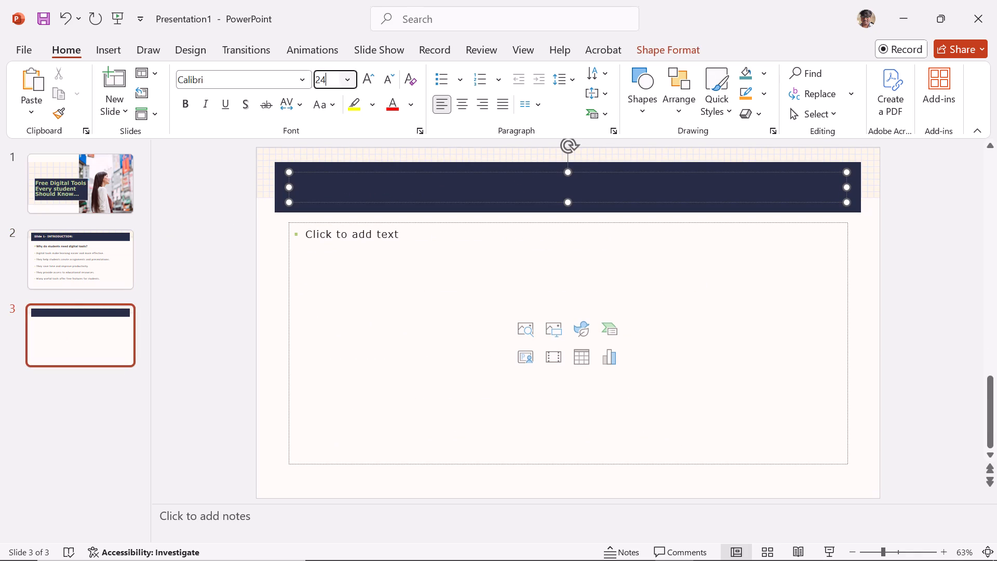
pyautogui.press('Return')
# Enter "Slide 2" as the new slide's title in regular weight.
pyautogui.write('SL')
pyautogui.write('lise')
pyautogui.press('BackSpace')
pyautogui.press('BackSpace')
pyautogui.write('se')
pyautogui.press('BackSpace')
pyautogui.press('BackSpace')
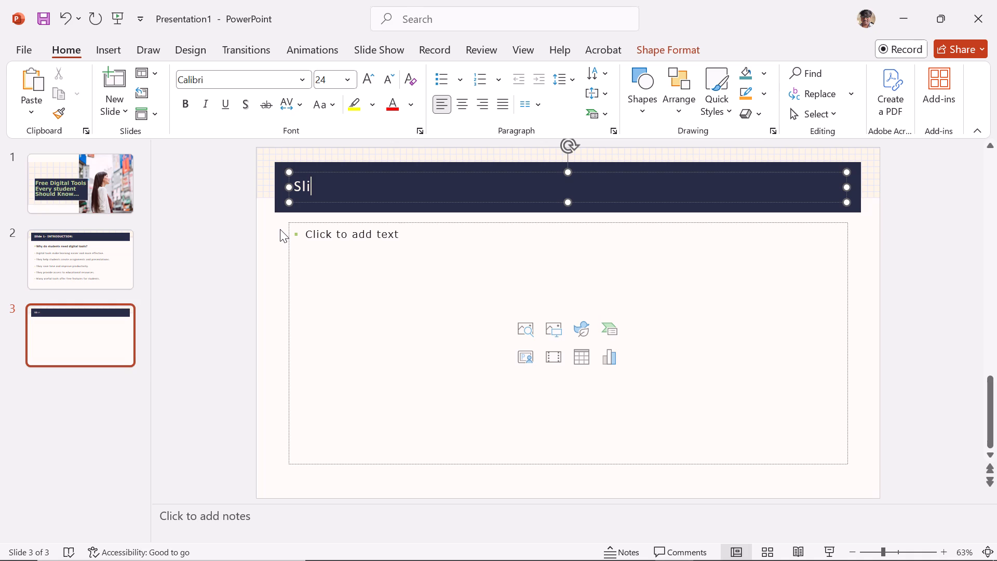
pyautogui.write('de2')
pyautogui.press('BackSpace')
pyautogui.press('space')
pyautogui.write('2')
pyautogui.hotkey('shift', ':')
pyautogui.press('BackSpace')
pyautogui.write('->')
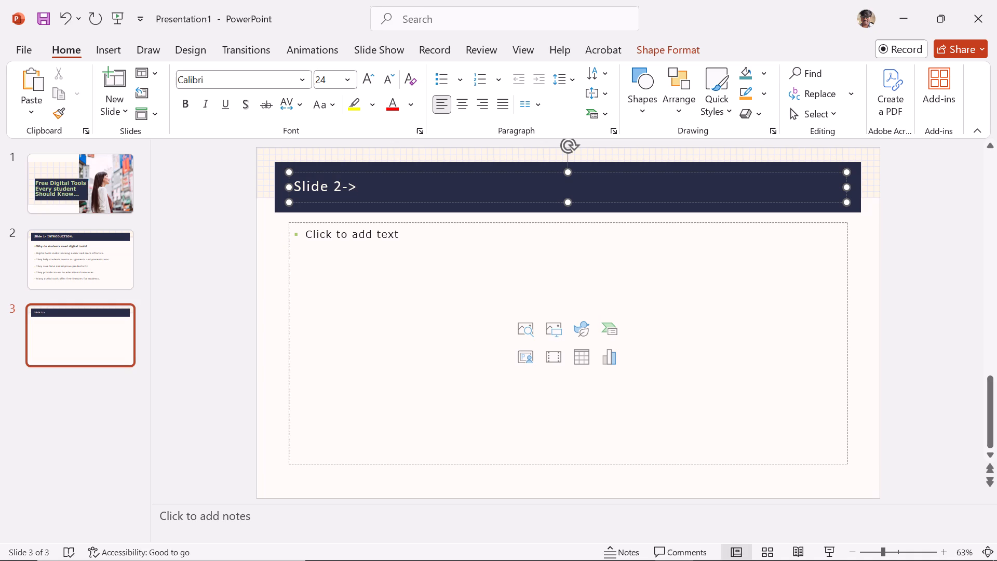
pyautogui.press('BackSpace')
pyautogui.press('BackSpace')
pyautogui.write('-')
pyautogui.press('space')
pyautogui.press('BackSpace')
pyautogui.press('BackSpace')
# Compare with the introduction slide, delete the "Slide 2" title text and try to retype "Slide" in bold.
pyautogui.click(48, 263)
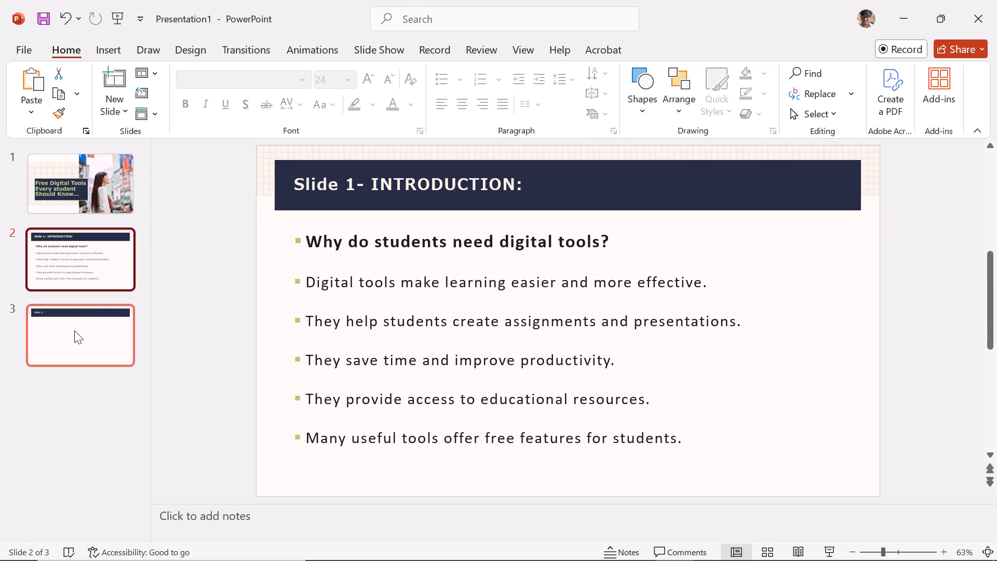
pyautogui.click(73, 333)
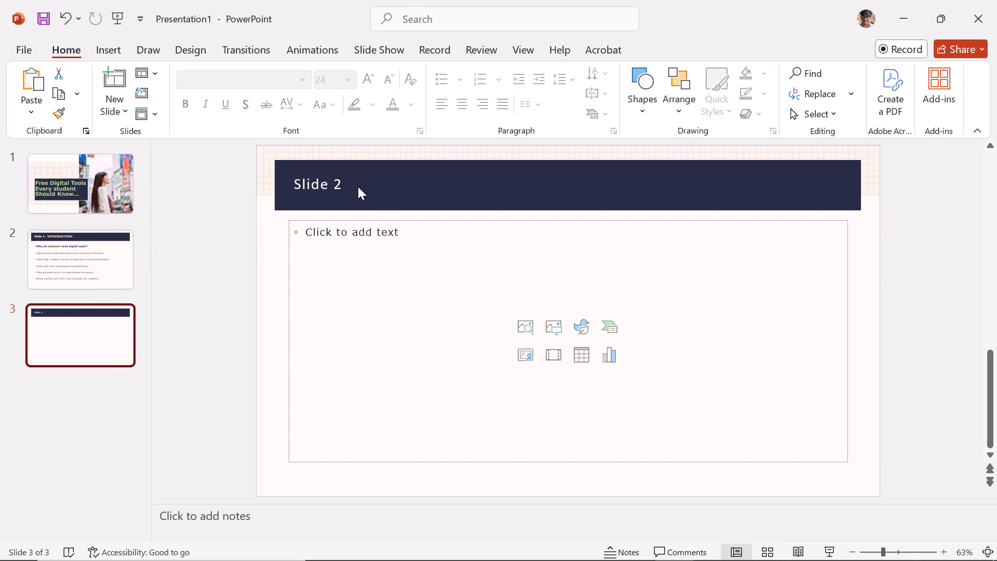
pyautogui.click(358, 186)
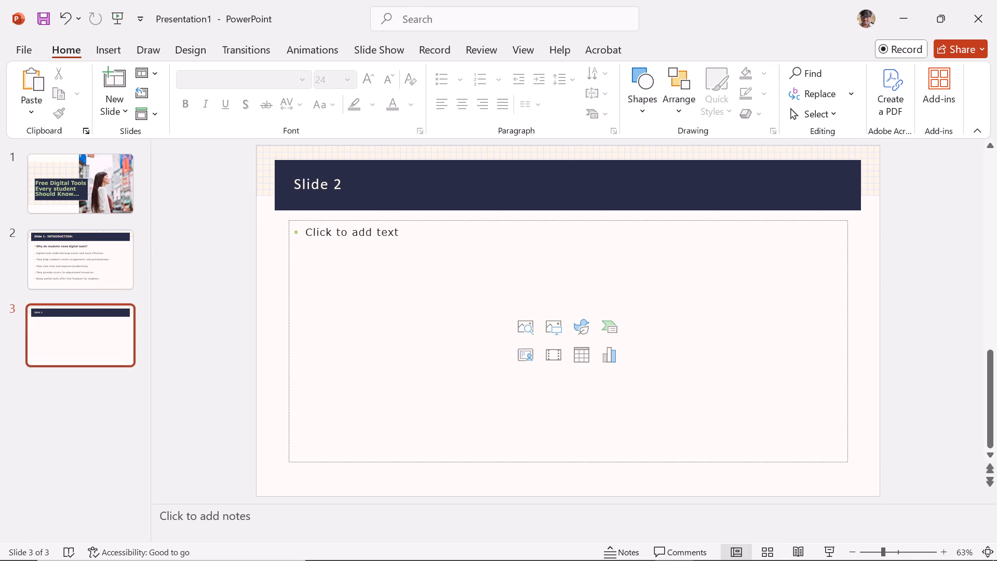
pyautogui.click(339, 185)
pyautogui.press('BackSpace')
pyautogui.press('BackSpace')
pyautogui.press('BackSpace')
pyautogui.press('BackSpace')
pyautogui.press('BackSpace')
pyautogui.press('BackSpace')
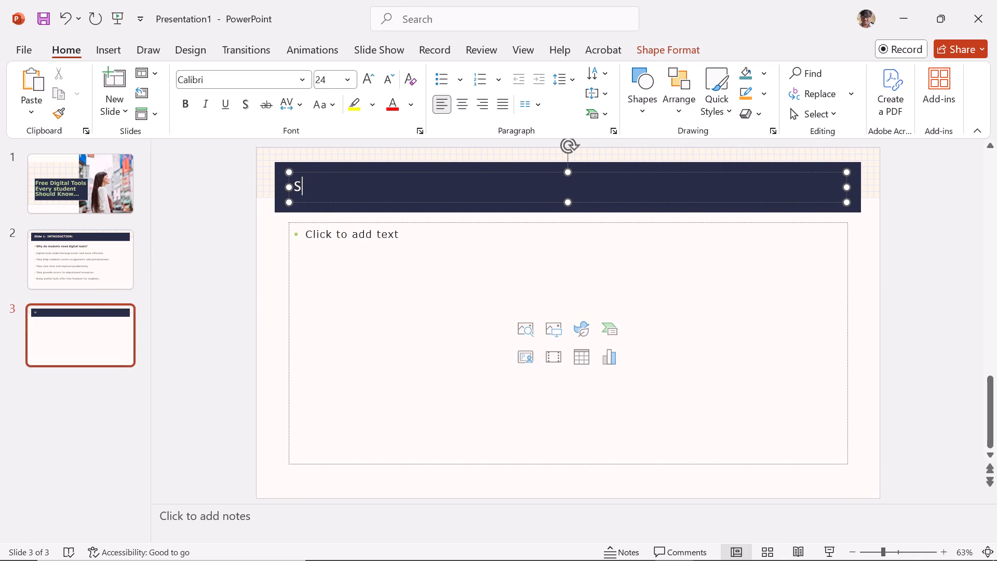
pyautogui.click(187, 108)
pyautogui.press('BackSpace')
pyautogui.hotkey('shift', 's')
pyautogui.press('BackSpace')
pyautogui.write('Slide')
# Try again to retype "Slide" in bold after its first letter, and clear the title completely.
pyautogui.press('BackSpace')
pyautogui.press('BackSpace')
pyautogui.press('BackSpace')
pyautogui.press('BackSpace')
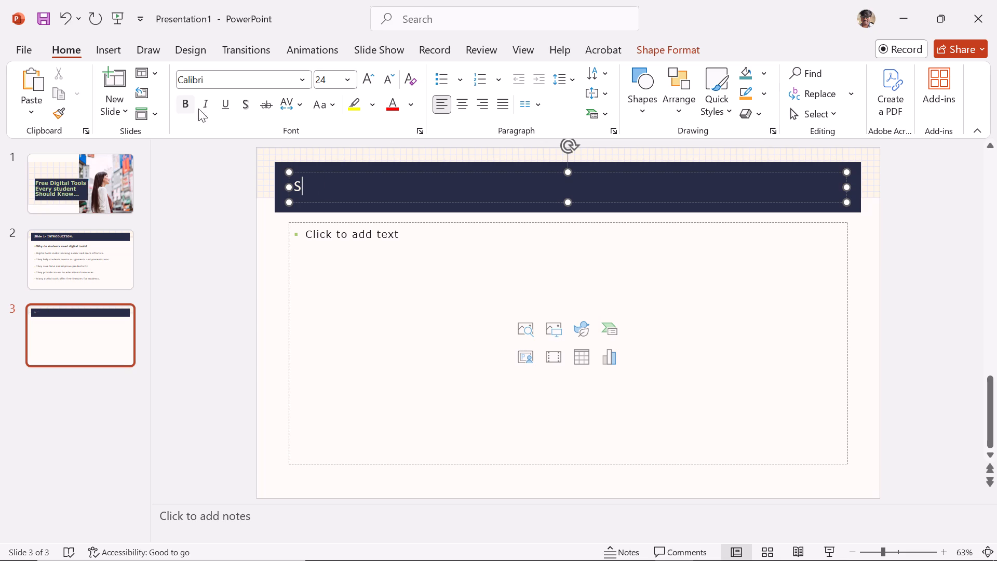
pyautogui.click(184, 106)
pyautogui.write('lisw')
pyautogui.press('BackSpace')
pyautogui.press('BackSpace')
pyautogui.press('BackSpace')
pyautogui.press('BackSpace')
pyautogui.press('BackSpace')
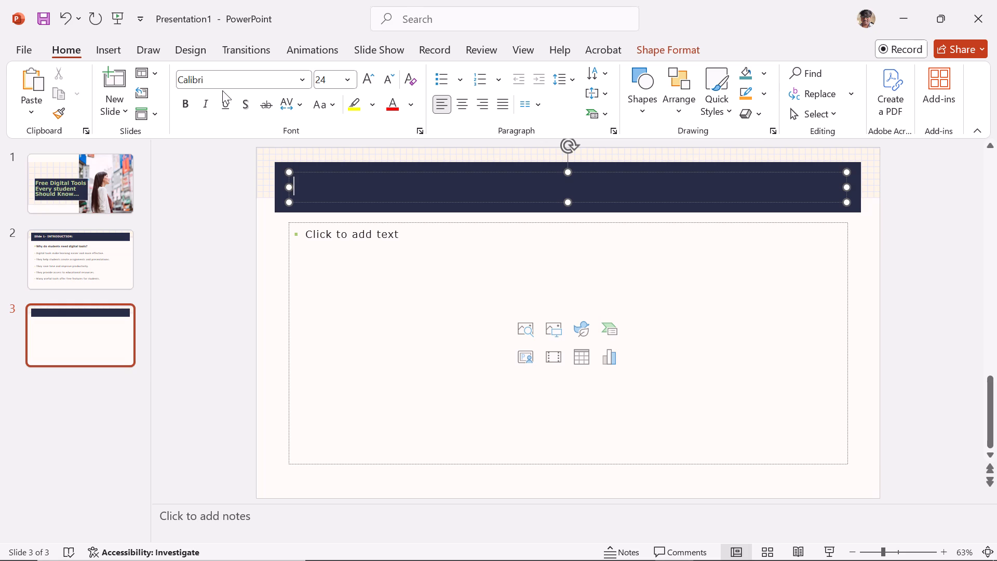
# Turn on bold for the empty title placeholder and enter "Slide 2 - " as the title.
pyautogui.click(185, 104)
pyautogui.press('s')
pyautogui.press('BackSpace')
pyautogui.write('lide')
pyautogui.press('space')
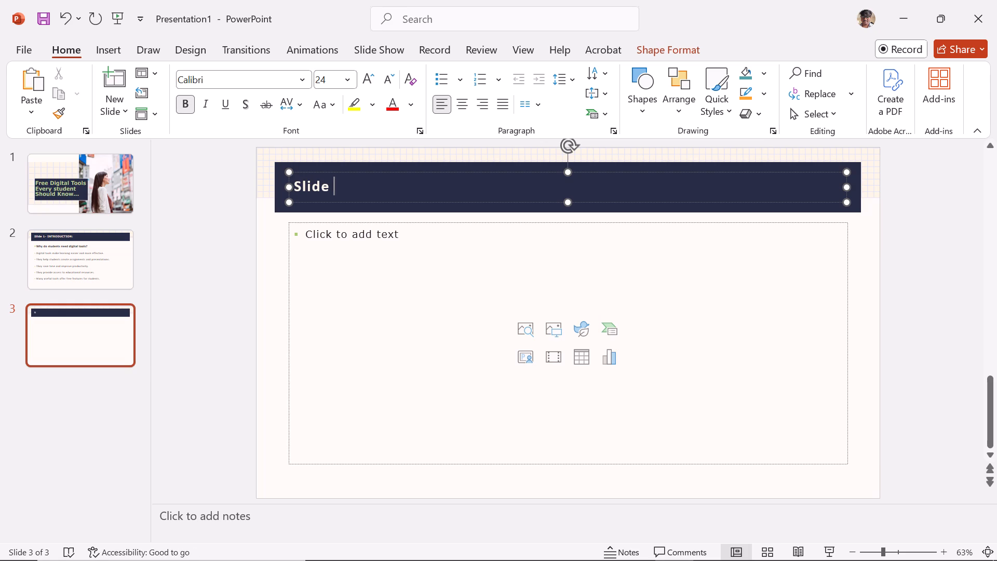
pyautogui.write('2-')
pyautogui.press('space')
pyautogui.press('BackSpace')
pyautogui.press('BackSpace')
pyautogui.press('space')
pyautogui.write('-')
pyautogui.press('space')
# Check the introduction slide's title format and rewrite the new slide's title prefix as "Slide 2- ", without a space before the hyphen.
pyautogui.click(84, 247)
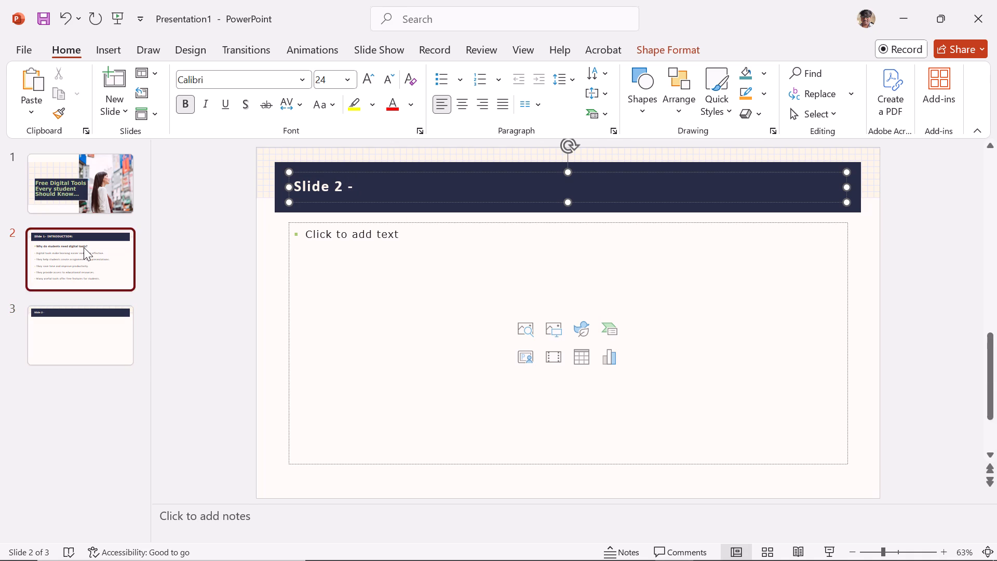
pyautogui.click(356, 193)
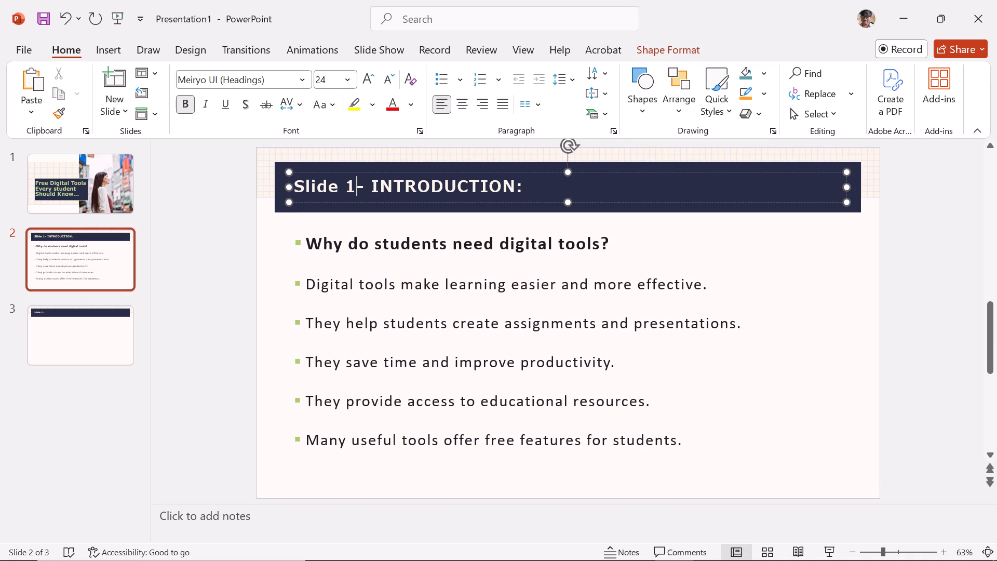
pyautogui.click(75, 319)
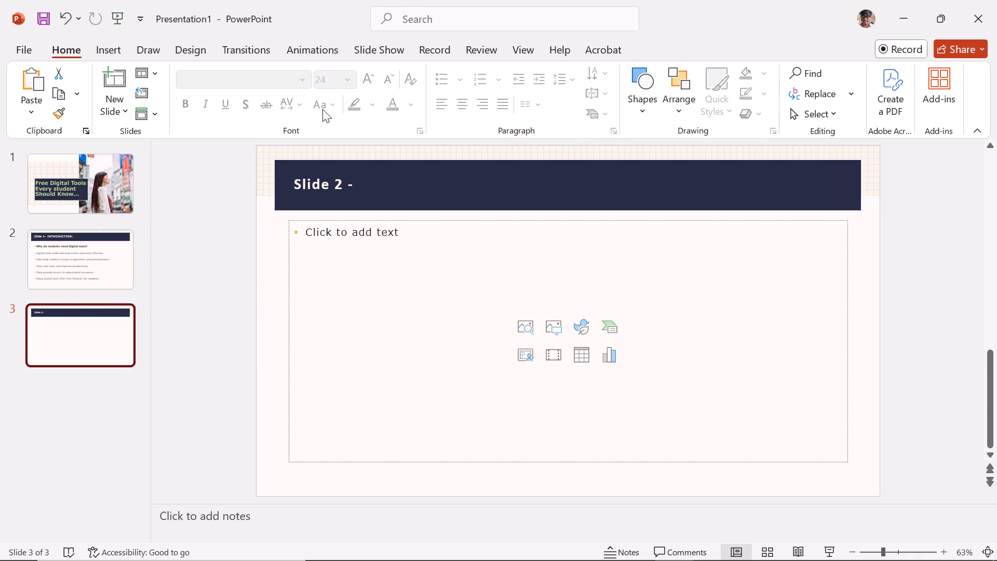
pyautogui.click(375, 177)
pyautogui.click(358, 185)
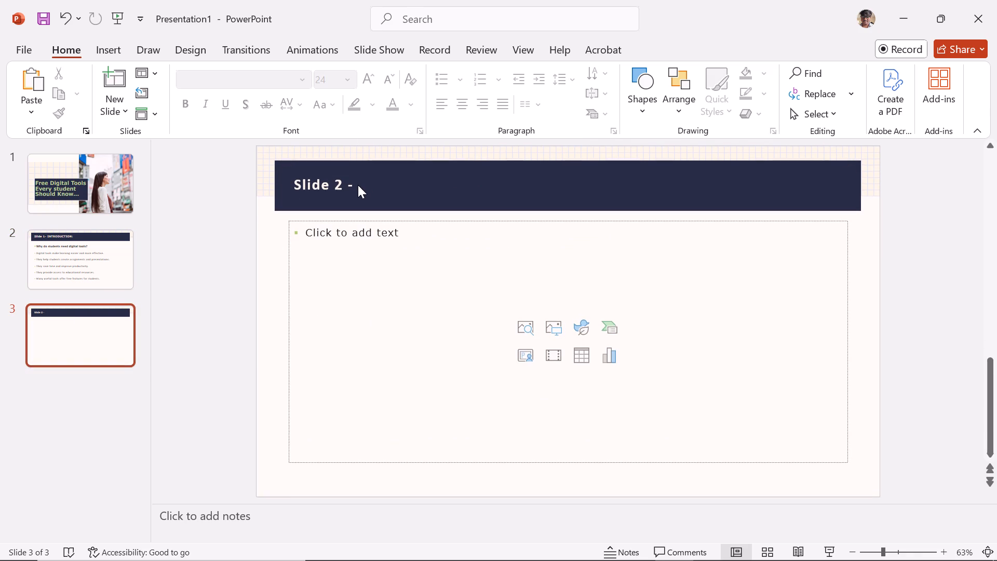
pyautogui.click(340, 185)
pyautogui.press('Right')
pyautogui.press('Right')
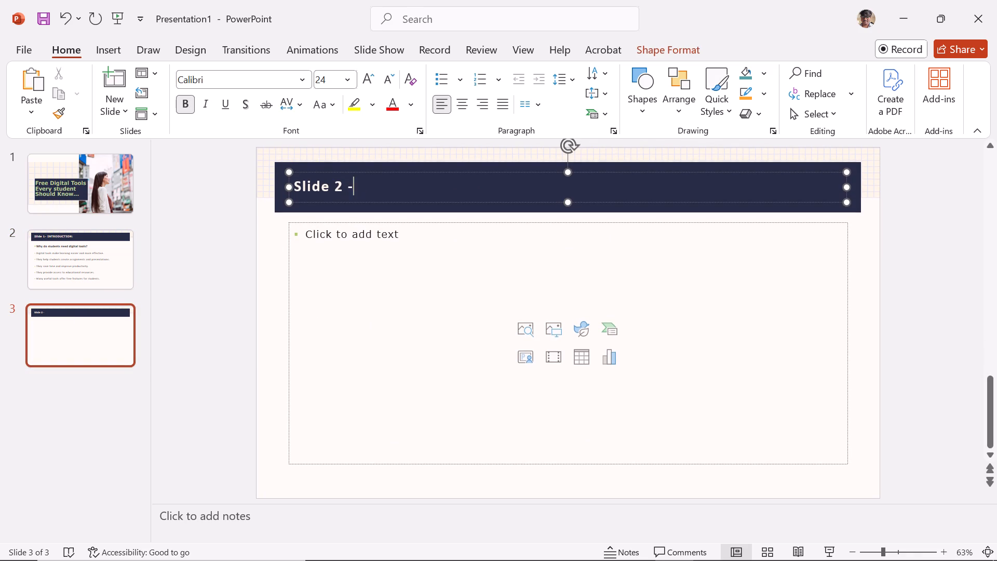
pyautogui.press('Right')
pyautogui.press('BackSpace')
pyautogui.press('BackSpace')
pyautogui.press('BackSpace')
pyautogui.press('BackSpace')
pyautogui.press('BackSpace')
pyautogui.press('BackSpace')
pyautogui.press('BackSpace')
pyautogui.press('BackSpace')
pyautogui.press('BackSpace')
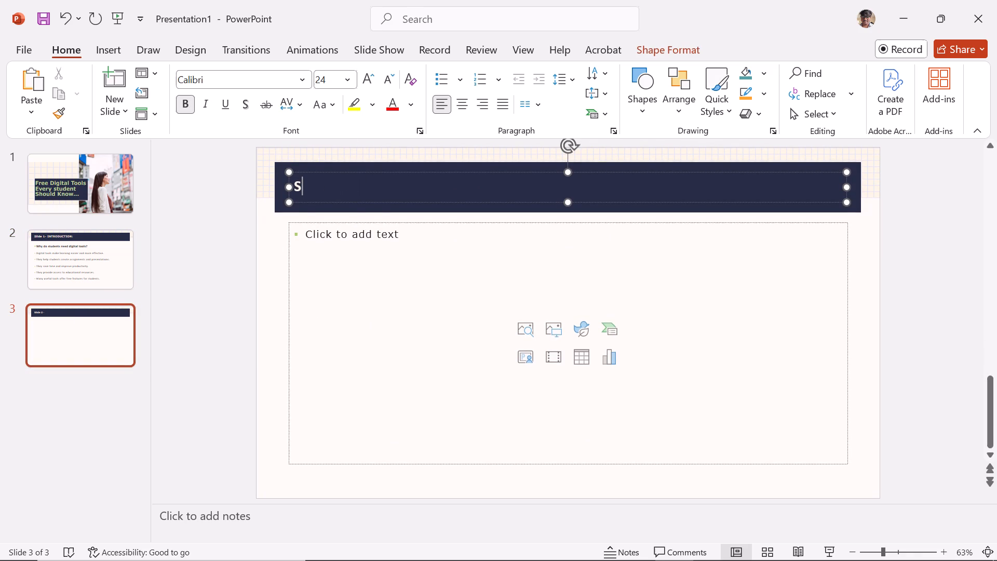
pyautogui.write('lide 2-')
pyautogui.press('space')
# Complete the new slide's title so it reads "Slide 2- Google Drive:".
pyautogui.write('GOoogle')
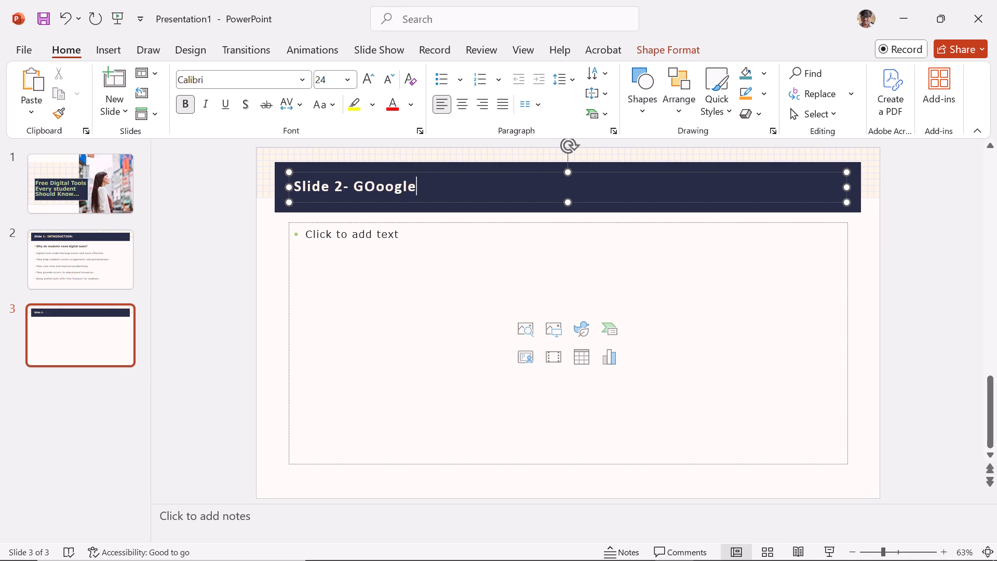
pyautogui.press('BackSpace')
pyautogui.press('BackSpace')
pyautogui.press('BackSpace')
pyautogui.press('BackSpace')
pyautogui.press('BackSpace')
pyautogui.press('BackSpace')
pyautogui.write('oolge')
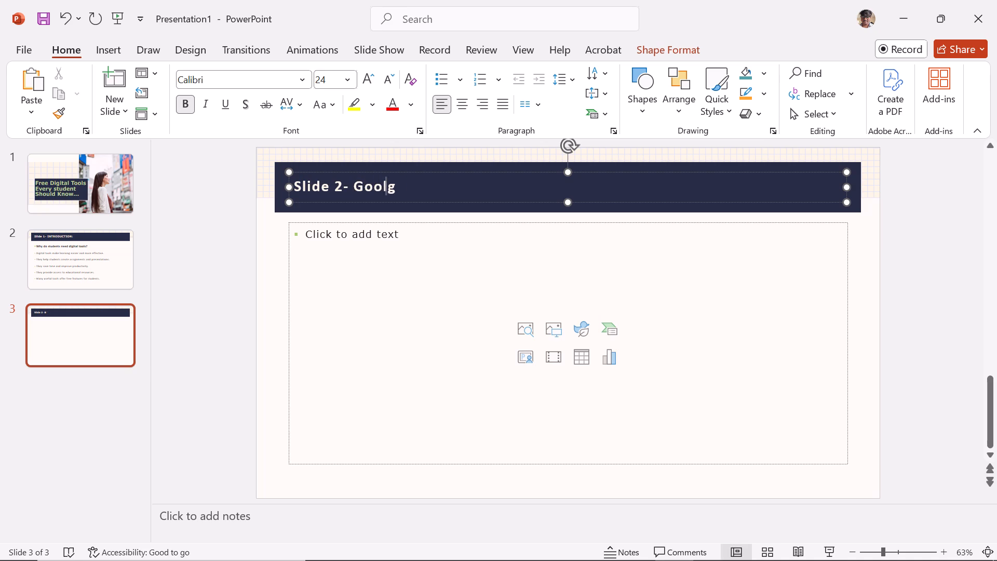
pyautogui.press('space')
pyautogui.press('BackSpace')
pyautogui.press('BackSpace')
pyautogui.press('BackSpace')
pyautogui.press('BackSpace')
pyautogui.write('leg')
pyautogui.press('space')
pyautogui.press('BackSpace')
pyautogui.press('BackSpace')
pyautogui.press('BackSpace')
pyautogui.press('BackSpace')
pyautogui.write('gle')
pyautogui.press('space')
pyautogui.write('Drive')
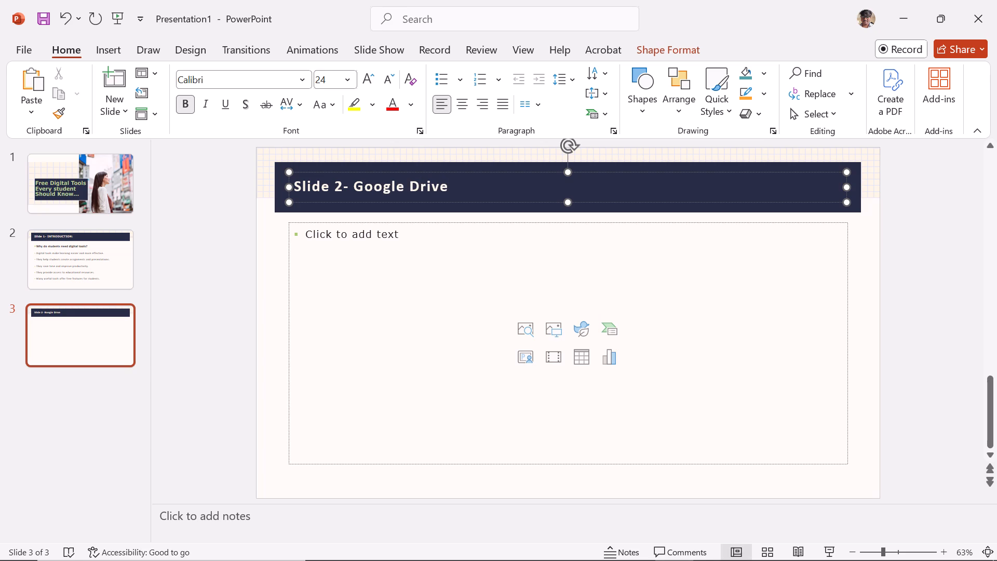
pyautogui.hotkey('shift', ':')
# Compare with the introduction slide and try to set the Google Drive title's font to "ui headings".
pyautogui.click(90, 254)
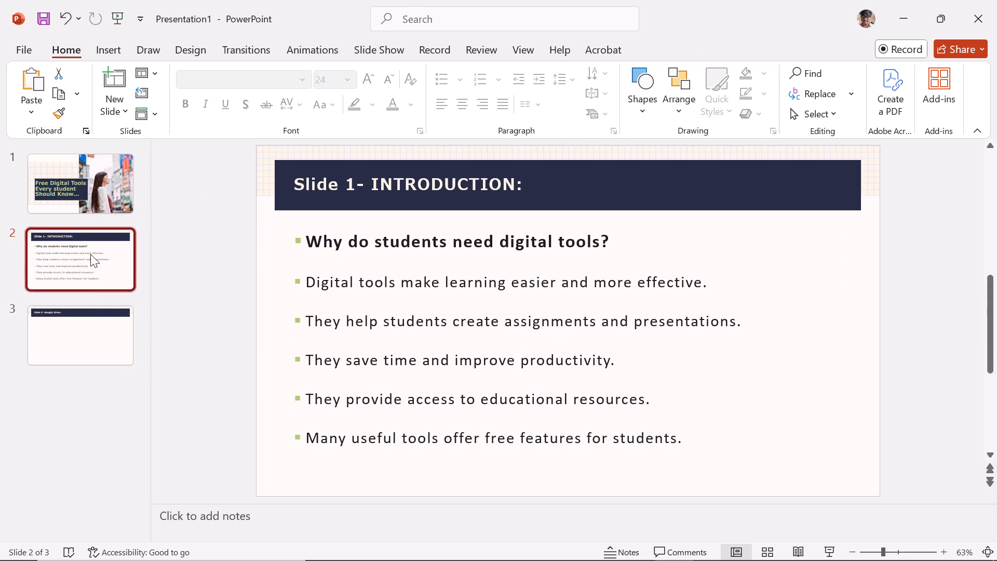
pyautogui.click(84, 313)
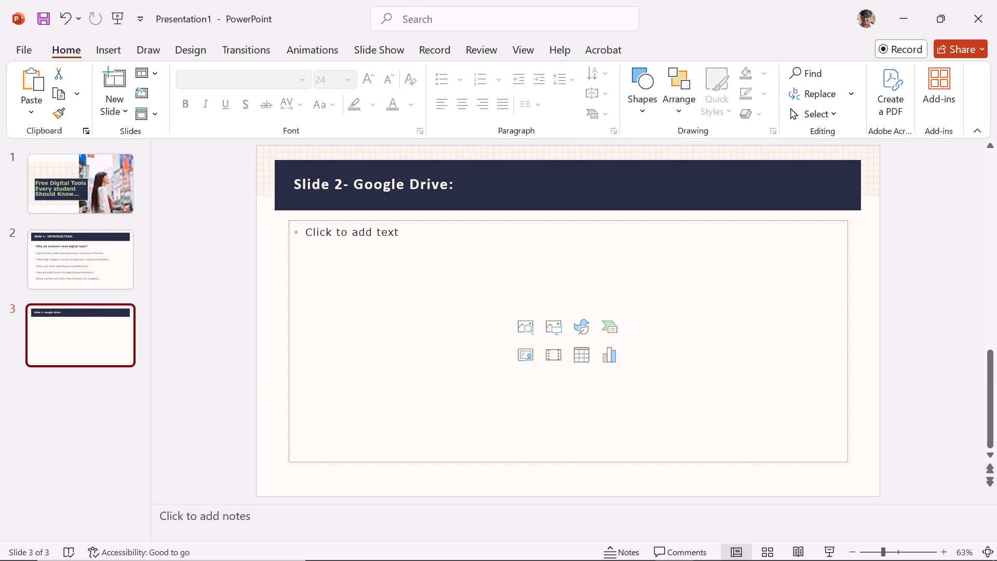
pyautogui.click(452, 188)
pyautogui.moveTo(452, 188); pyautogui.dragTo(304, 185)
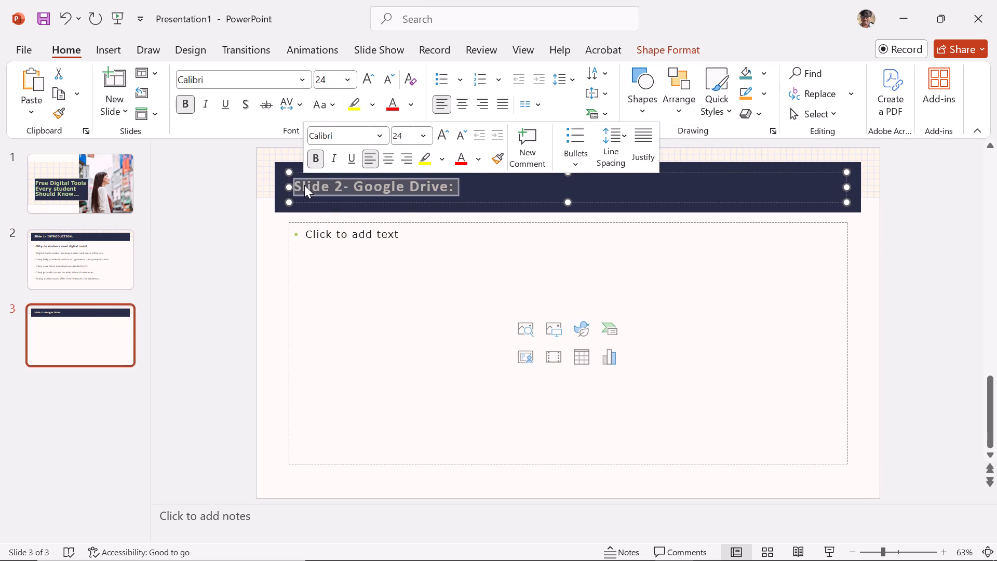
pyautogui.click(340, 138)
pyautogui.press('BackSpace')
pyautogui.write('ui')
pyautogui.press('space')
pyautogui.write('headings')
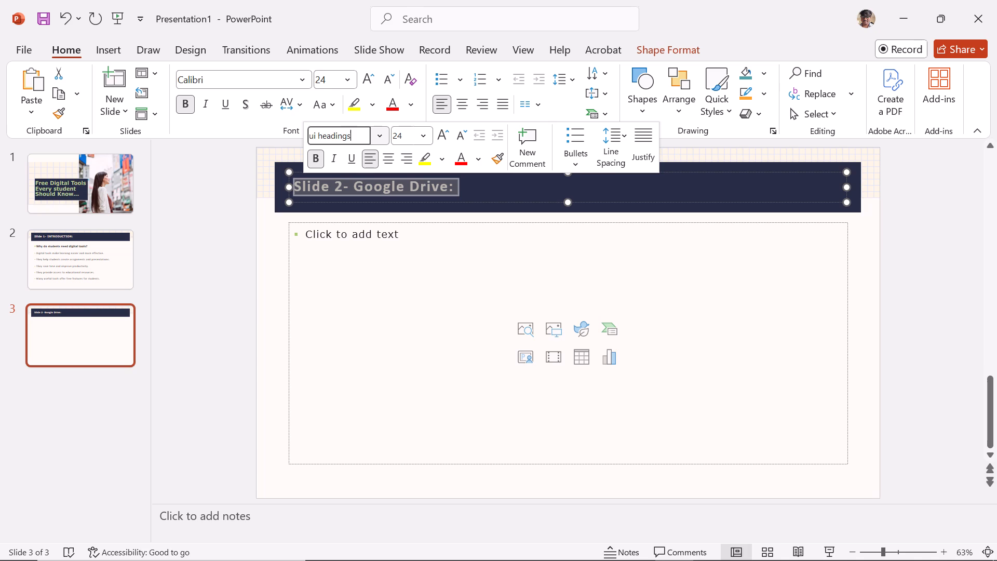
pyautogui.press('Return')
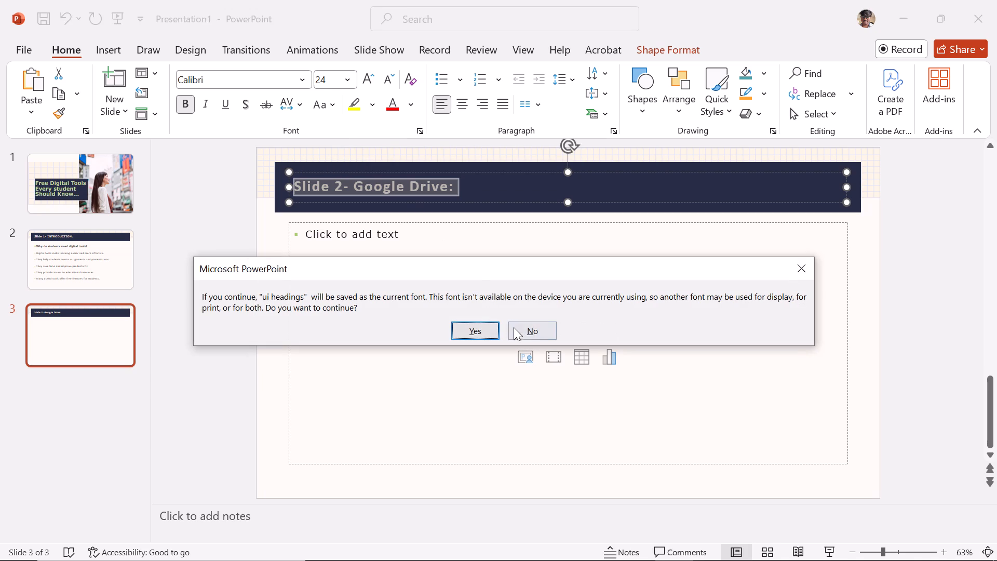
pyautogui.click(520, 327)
# Check the introduction slide's title font and set the whole "Slide 2- Google Drive:" title to Meiryo UI (Headings).
pyautogui.click(119, 252)
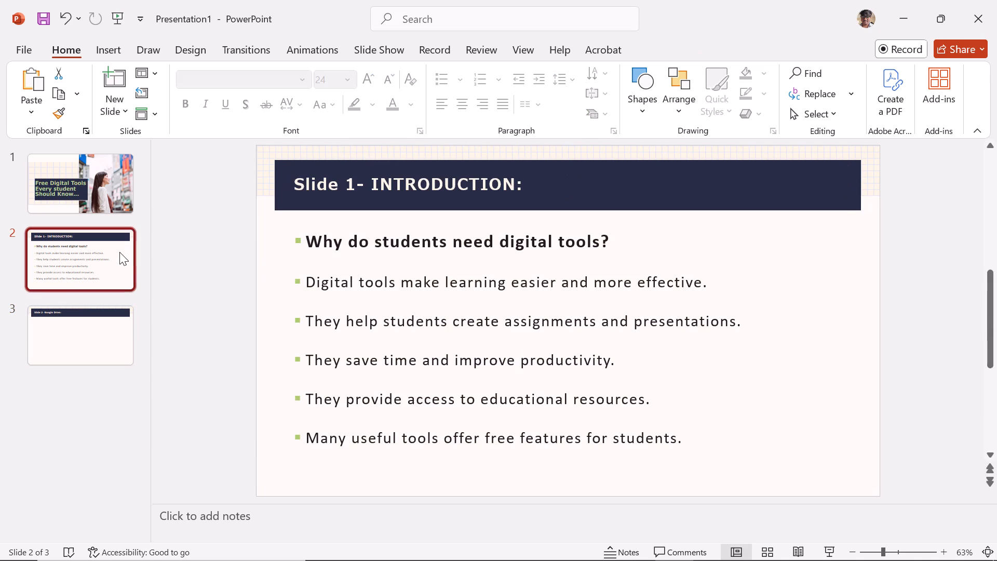
pyautogui.click(322, 186)
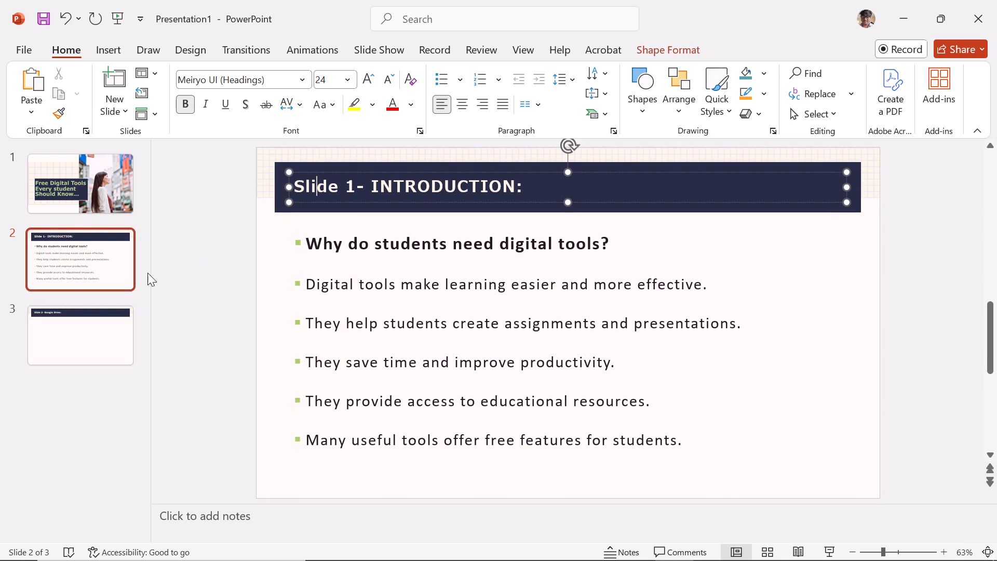
pyautogui.click(83, 332)
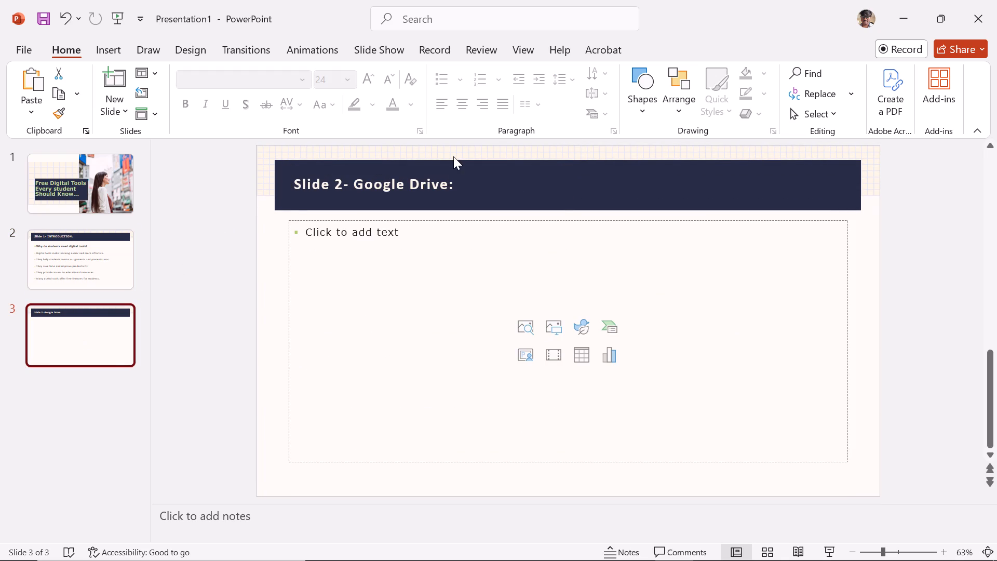
pyautogui.click(451, 180)
pyautogui.moveTo(451, 180); pyautogui.dragTo(299, 180)
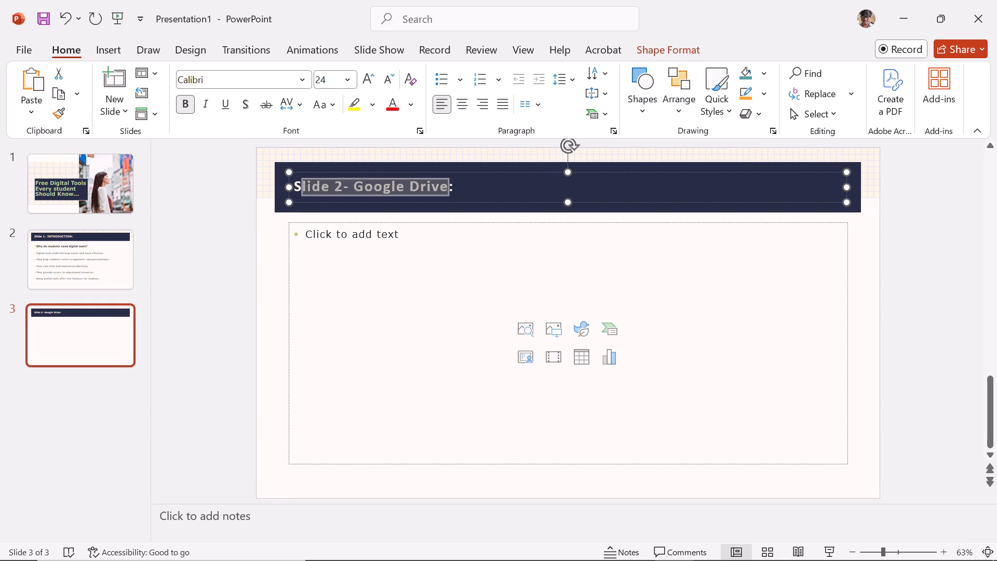
pyautogui.click(462, 181)
pyautogui.hotkey('shift', 'Left')
pyautogui.hotkey('shift', 'Left')
pyautogui.hotkey('shift', 'Left')
pyautogui.hotkey('shift', 'Left')
pyautogui.hotkey('shift', 'Left')
pyautogui.hotkey('shift', 'Left')
pyautogui.hotkey('shift', 'Left')
pyautogui.hotkey('shift', 'Left')
pyautogui.hotkey('shift', 'Left')
pyautogui.hotkey('shift', 'Left')
pyautogui.hotkey('shift', 'Left')
pyautogui.hotkey('shift', 'Left')
pyautogui.hotkey('shift', 'Left')
pyautogui.hotkey('shift', 'Left')
pyautogui.hotkey('shift', 'Left')
pyautogui.hotkey('shift', 'Left')
pyautogui.hotkey('shift', 'Left')
pyautogui.hotkey('shift', 'Left')
pyautogui.hotkey('shift', 'Left')
pyautogui.hotkey('shift', 'Left')
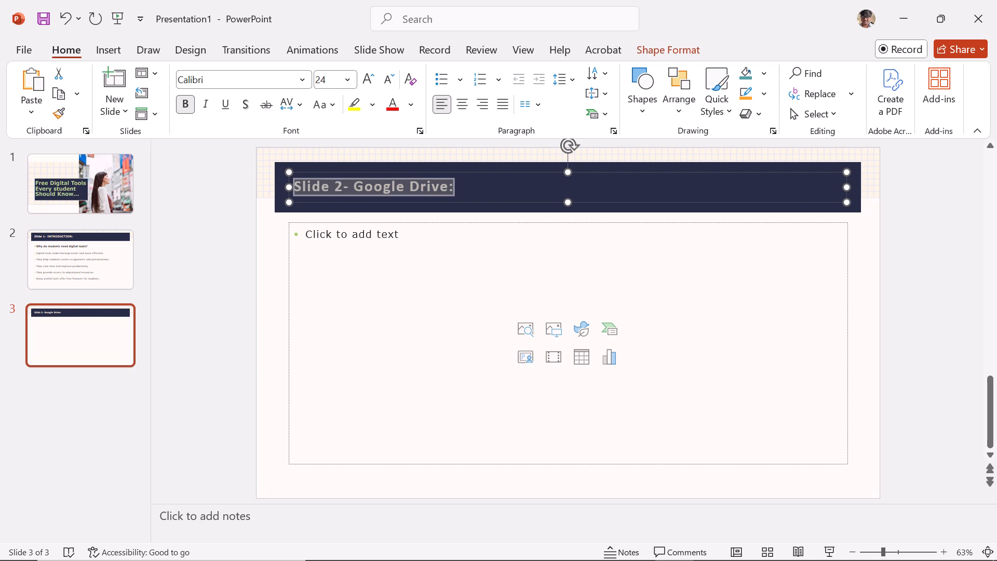
pyautogui.rightClick(398, 185)
pyautogui.click(336, 277)
pyautogui.click(478, 192)
pyautogui.moveTo(478, 192); pyautogui.dragTo(308, 179)
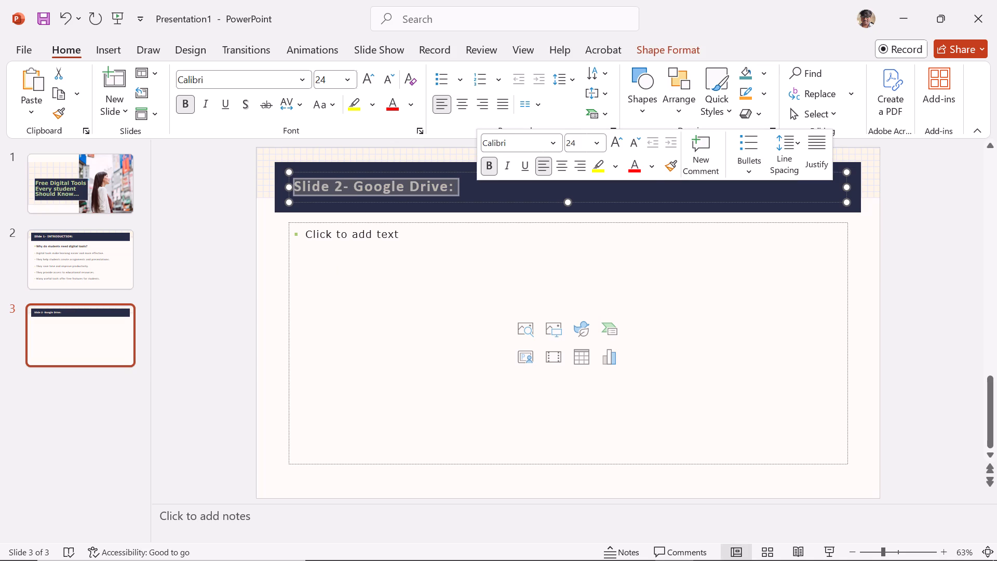
pyautogui.moveTo(308, 179); pyautogui.dragTo(303, 182)
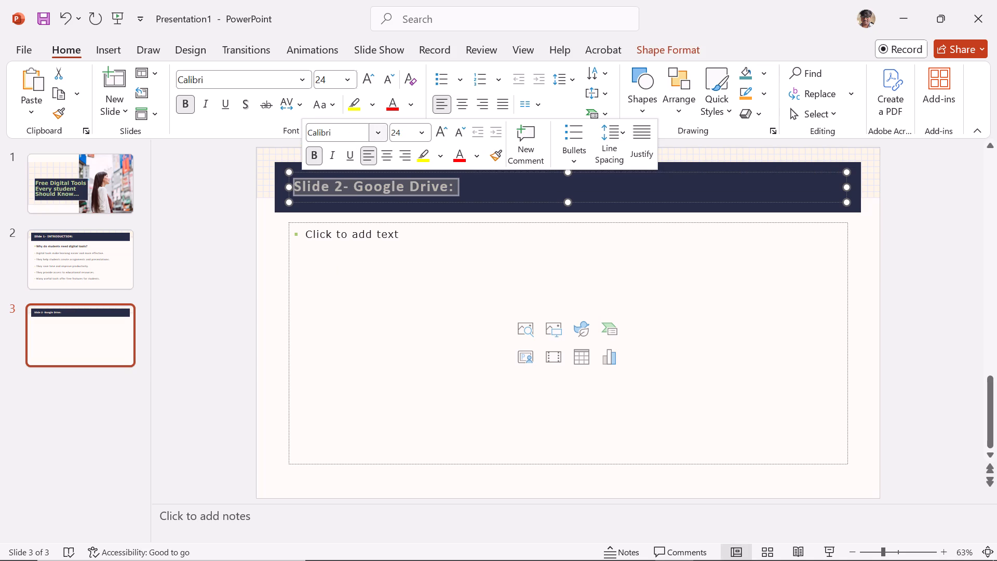
pyautogui.click(343, 130)
pyautogui.press('BackSpace')
pyautogui.write('mer')
pyautogui.press('BackSpace')
pyautogui.press('BackSpace')
pyautogui.press('BackSpace')
pyautogui.write('me')
pyautogui.press('Return')
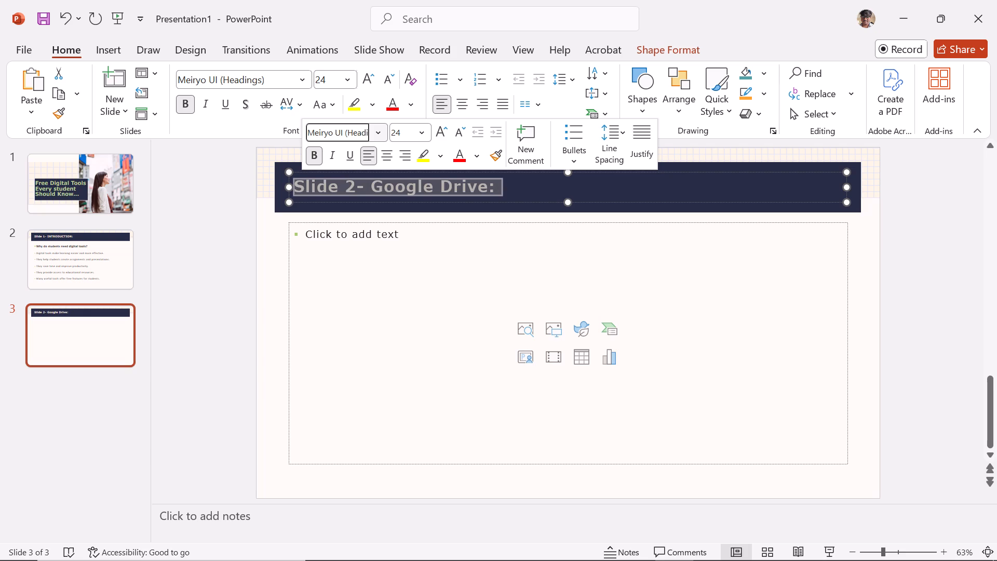
# Set the font of the Google Drive slide's empty body placeholder to Calibri.
pyautogui.click(416, 238)
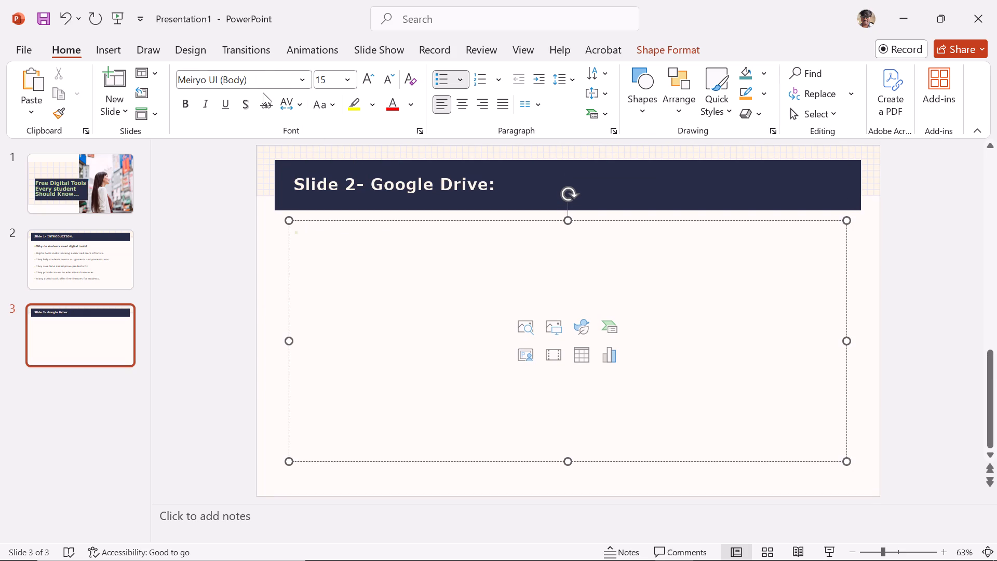
pyautogui.click(255, 75)
pyautogui.write('cal')
pyautogui.press('Return')
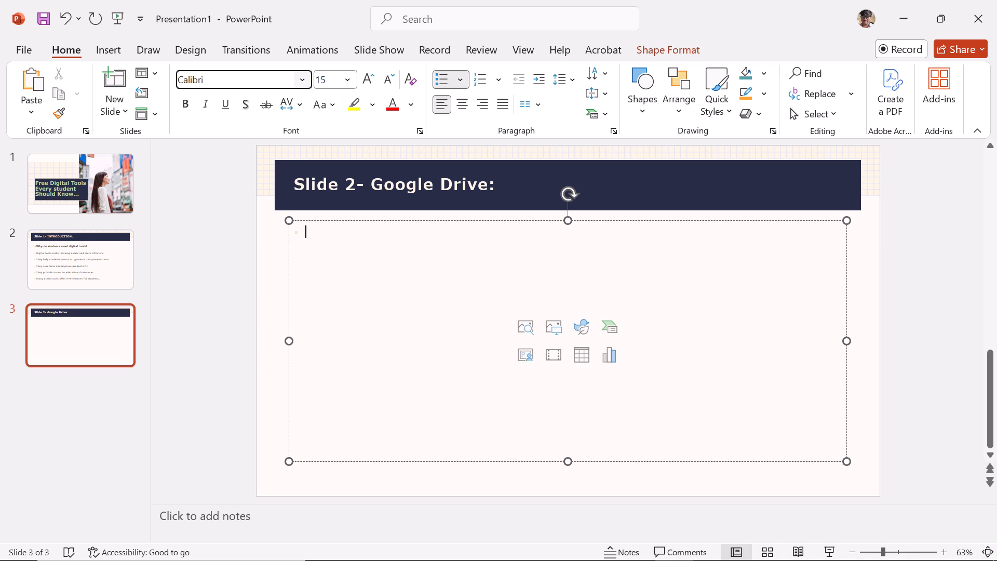
pyautogui.click(329, 77)
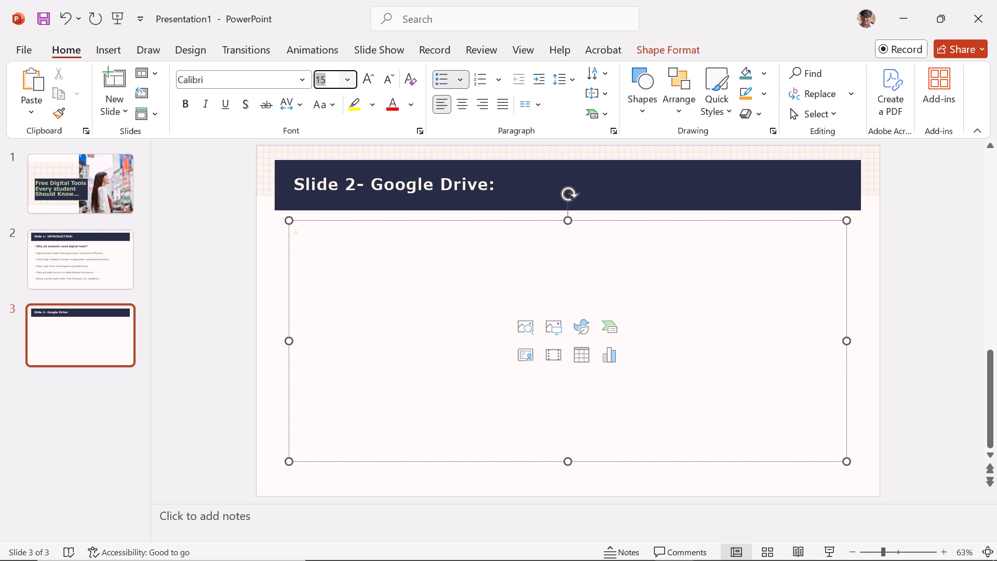
# Enter "What is Google Drive?" as the first bullet in the Google Drive slide's body.
pyautogui.click(317, 232)
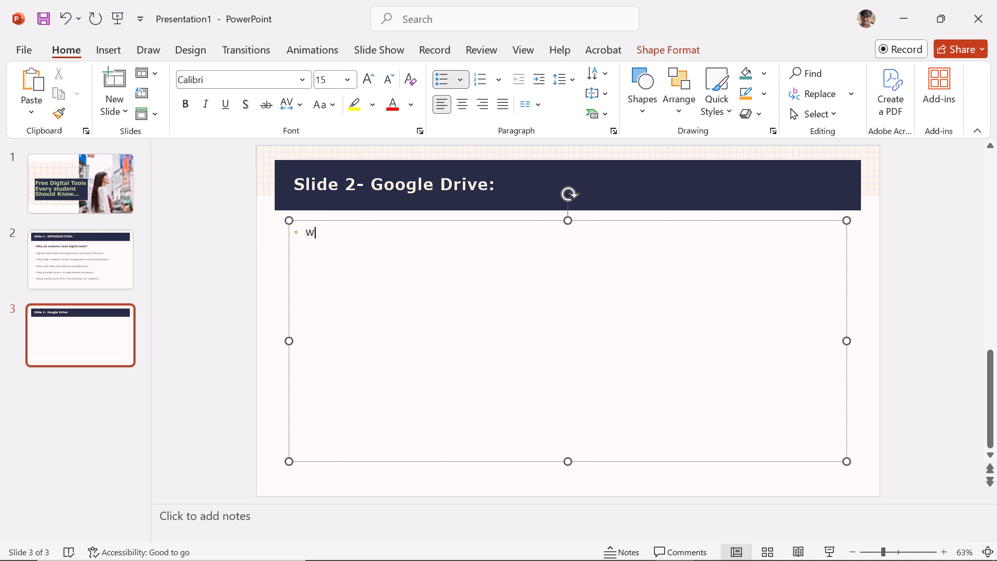
pyautogui.write('i s')
pyautogui.press('BackSpace')
pyautogui.press('BackSpace')
pyautogui.press('BackSpace')
pyautogui.write('is')
pyautogui.press('space')
pyautogui.write('google')
pyautogui.press('space')
pyautogui.write('dricvw')
pyautogui.press('BackSpace')
pyautogui.press('BackSpace')
pyautogui.press('BackSpace')
pyautogui.press('BackSpace')
pyautogui.press('BackSpace')
pyautogui.press('BackSpace')
pyautogui.press('BackSpace')
pyautogui.press('BackSpace')
pyautogui.press('BackSpace')
pyautogui.press('BackSpace')
pyautogui.press('BackSpace')
pyautogui.press('BackSpace')
pyautogui.press('BackSpace')
pyautogui.write('Google Drivw')
pyautogui.press('BackSpace')
pyautogui.press('e')
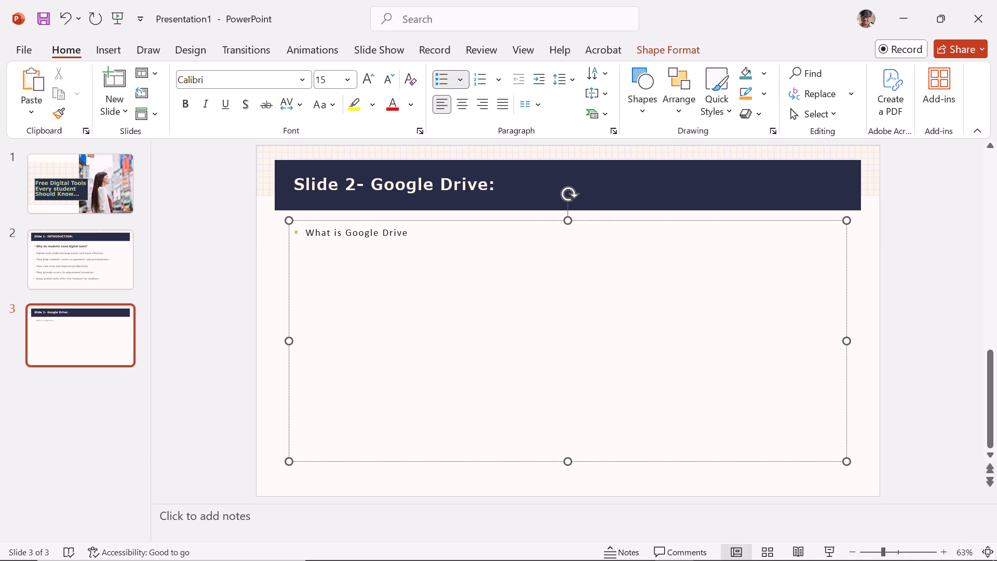
pyautogui.press('/')
pyautogui.press('BackSpace')
pyautogui.hotkey('shift', '?')
# Check the introduction slide's text formatting and make the "What is Google Drive?" bullet size 28 and bold.
pyautogui.click(64, 264)
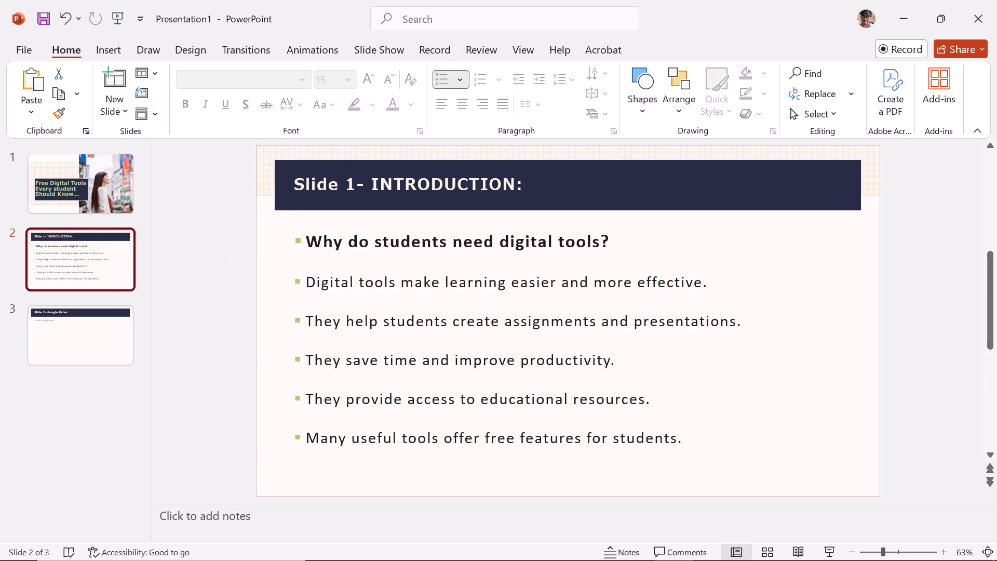
pyautogui.click(324, 189)
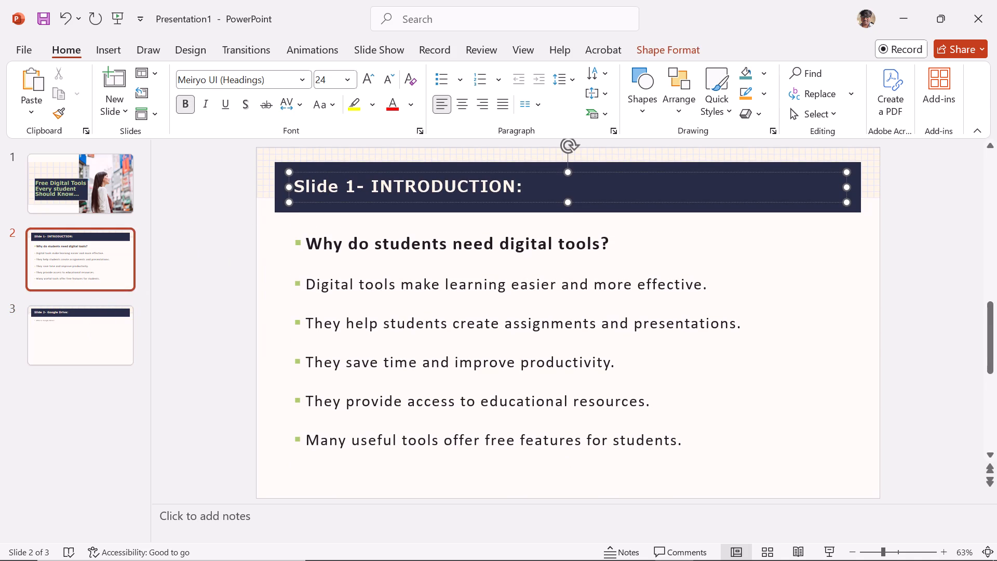
pyautogui.click(378, 252)
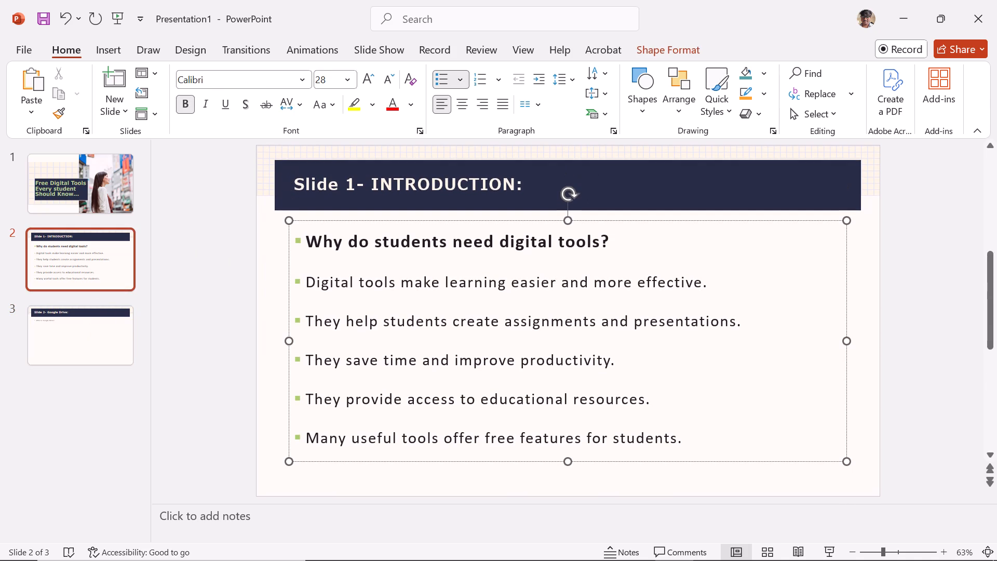
pyautogui.click(371, 278)
pyautogui.click(56, 345)
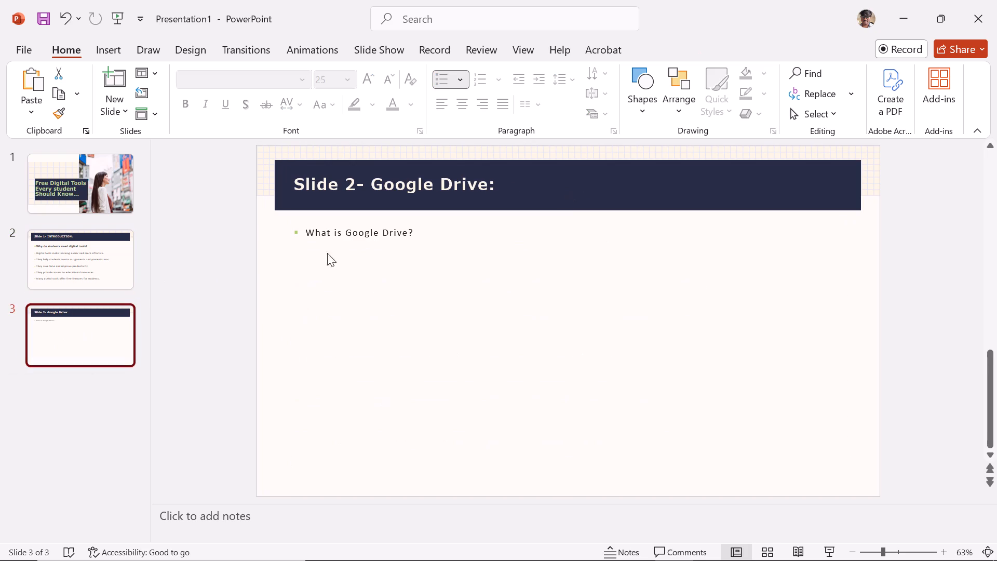
pyautogui.click(420, 230)
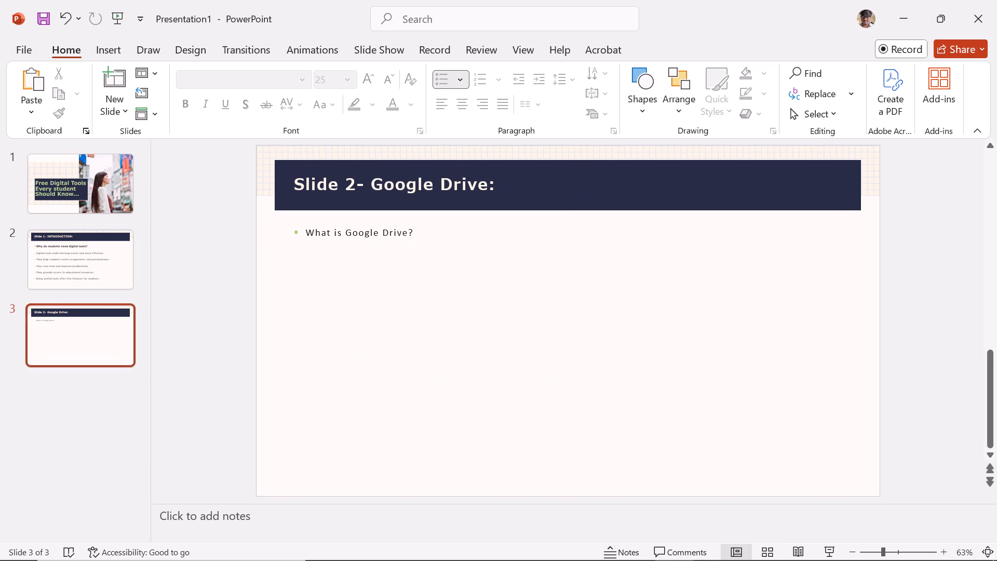
pyautogui.click(409, 230)
pyautogui.moveTo(419, 230); pyautogui.dragTo(360, 240)
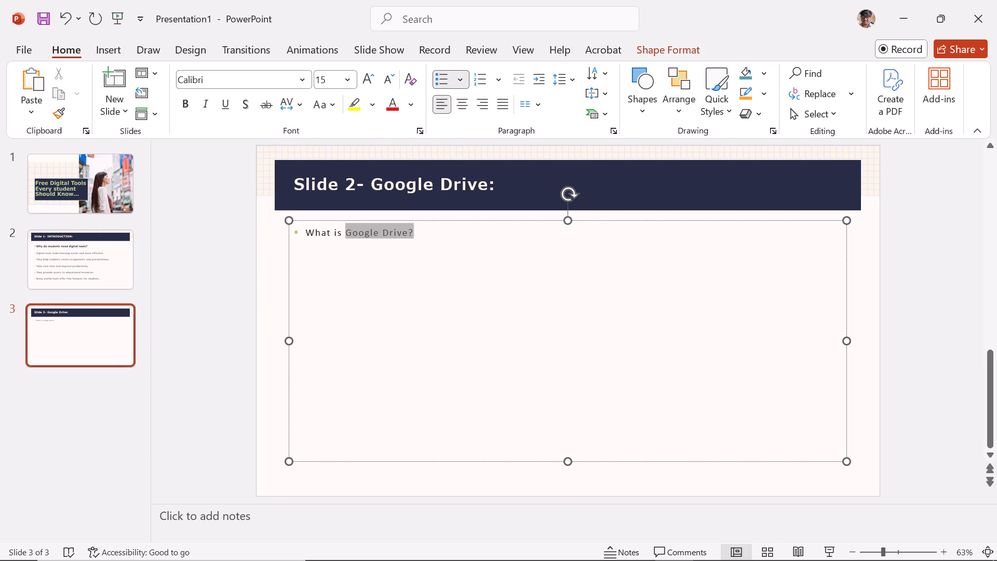
pyautogui.moveTo(360, 240); pyautogui.dragTo(302, 229)
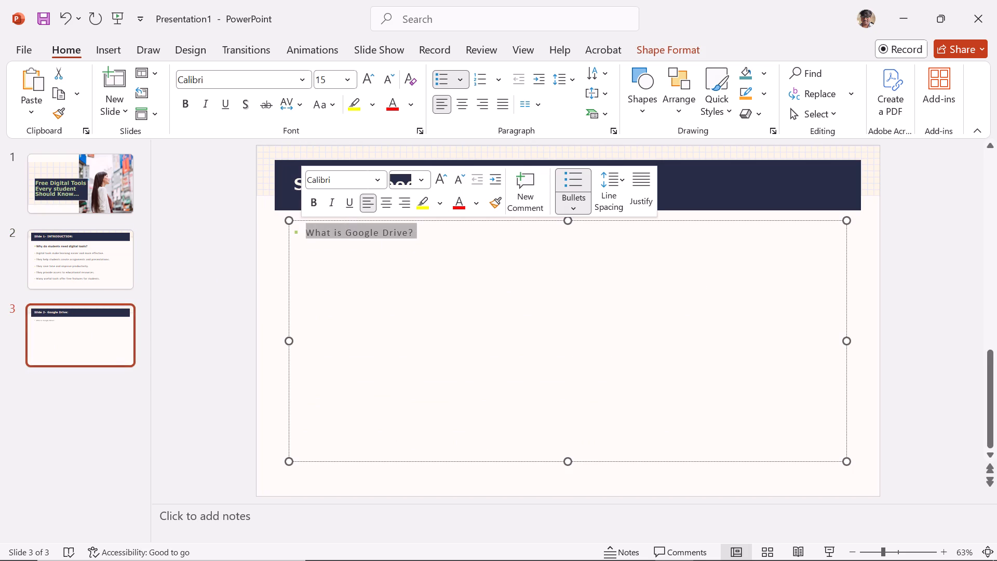
pyautogui.click(403, 182)
pyautogui.press('BackSpace')
pyautogui.write('28')
pyautogui.press('Return')
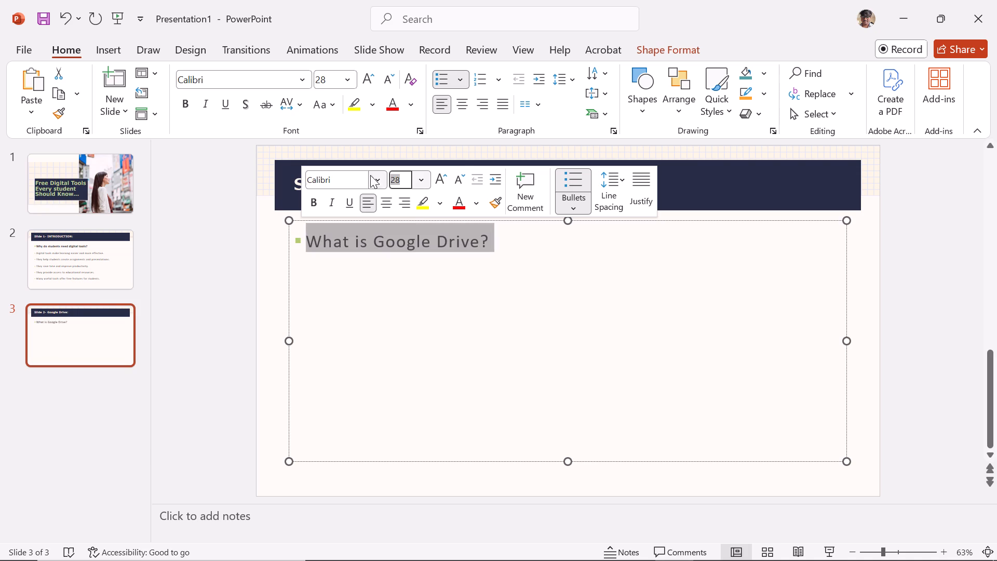
pyautogui.click(352, 178)
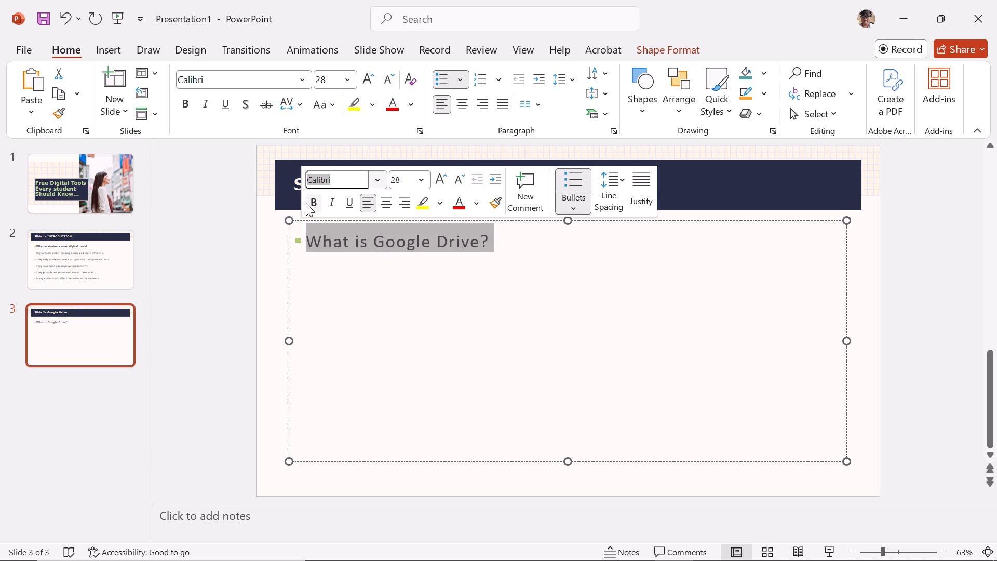
pyautogui.click(306, 203)
pyautogui.click(549, 232)
# Start a second bullet below "What is Google Drive?" with bold off and the font size set to 25.
pyautogui.press('Return')
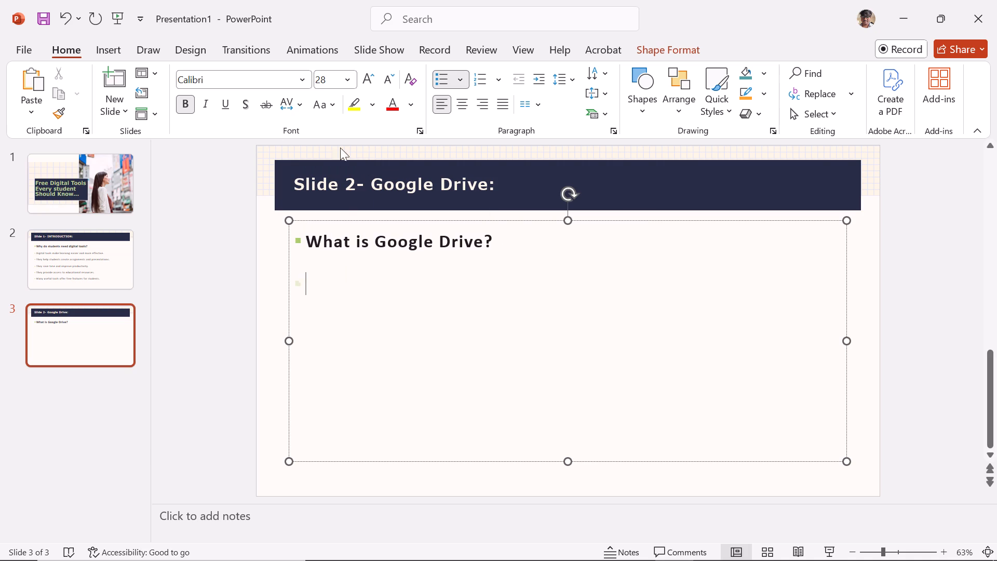
pyautogui.click(188, 108)
pyautogui.press('f')
pyautogui.press('BackSpace')
pyautogui.click(330, 78)
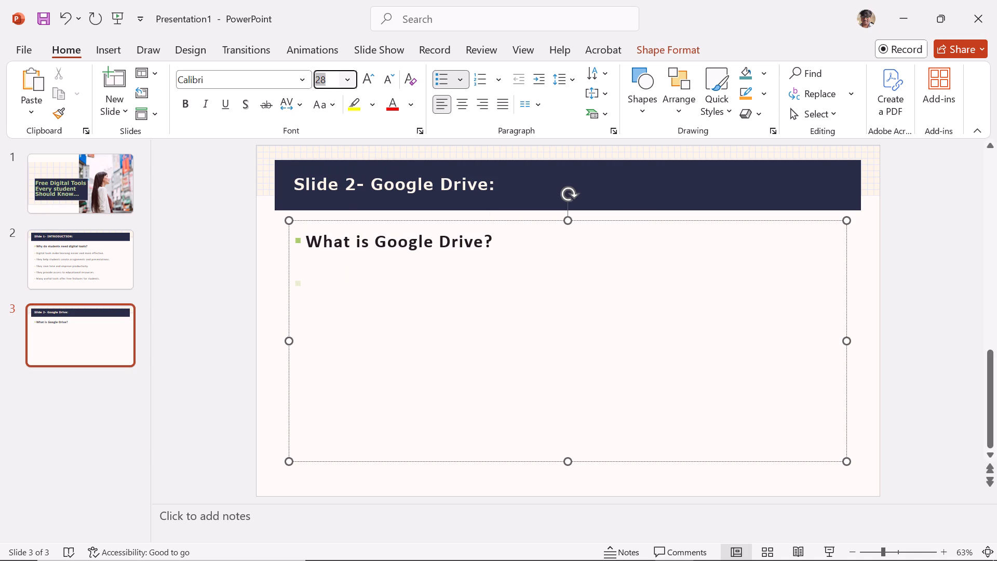
pyautogui.write('25')
pyautogui.press('Return')
pyautogui.write('dsg')
pyautogui.press('BackSpace')
pyautogui.press('BackSpace')
pyautogui.press('BackSpace')
# Enter text beginning "Google Drive is" in the second bullet of the Google Drive slide.
pyautogui.write('Google')
pyautogui.press('space')
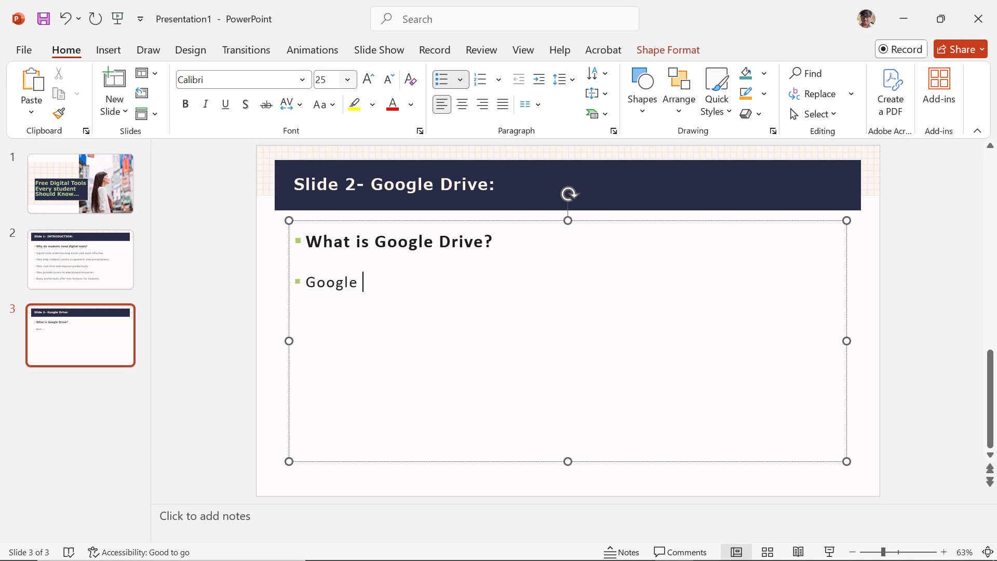
pyautogui.write('Drocw')
pyautogui.press('BackSpace')
pyautogui.press('BackSpace')
pyautogui.press('BackSpace')
pyautogui.write('ive')
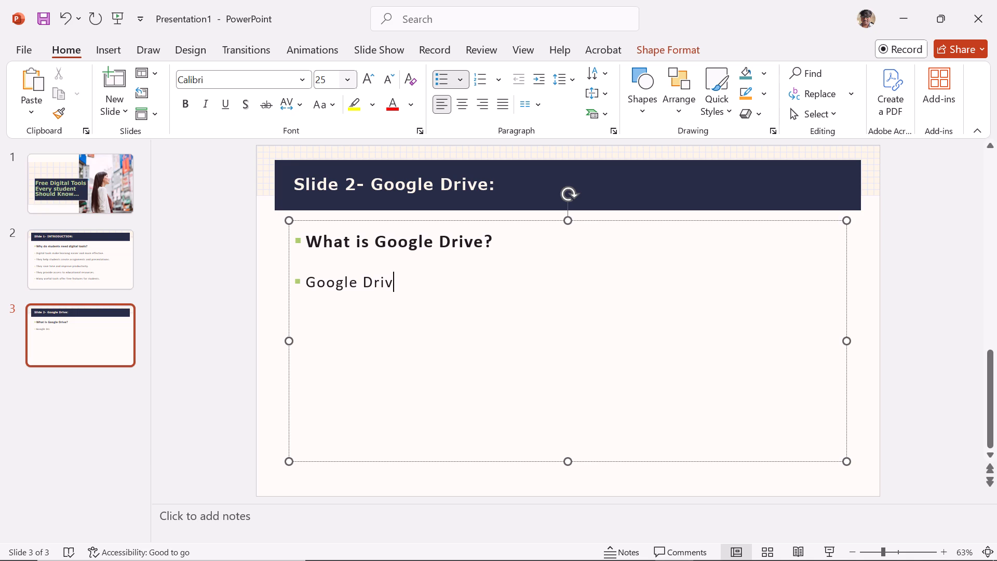
pyautogui.press('space')
pyautogui.write('is')
pyautogui.press('space')
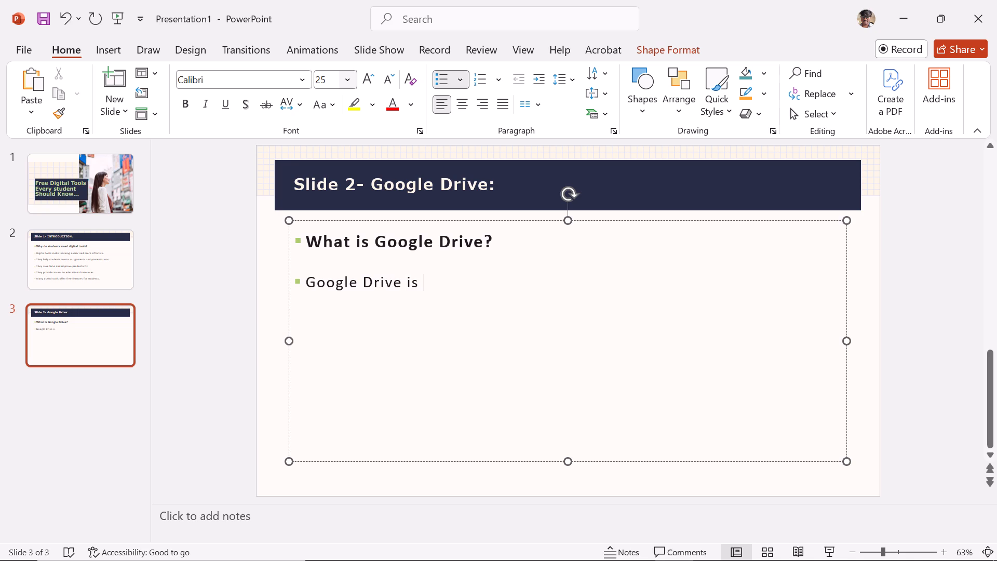
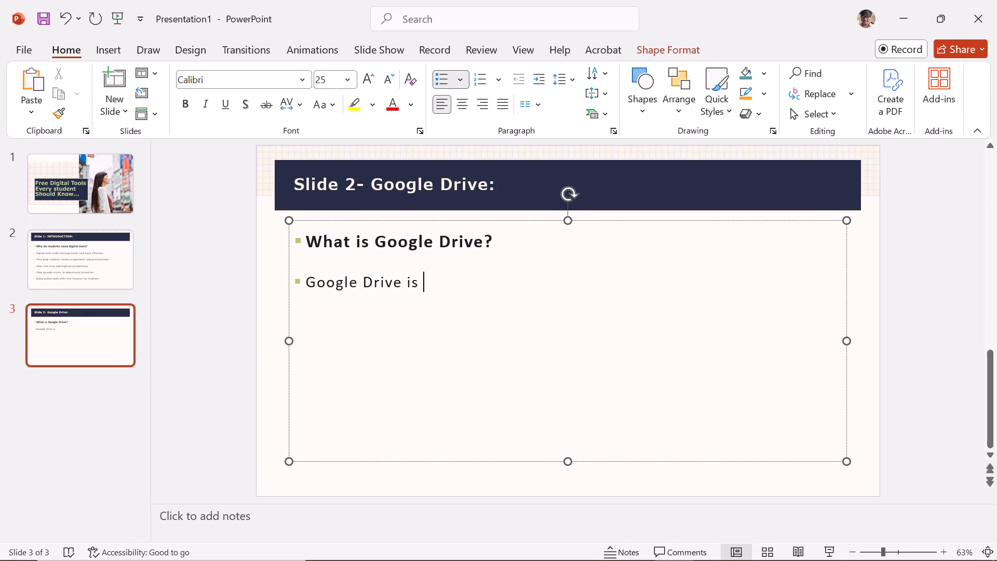
# Continue the second bullet after "Google Drive is" with "cloud storage service that allows students to".
pyautogui.write('cloud')
pyautogui.press('space')
pyautogui.write('sto')
pyautogui.write('rage a')
pyautogui.press('BackSpace')
pyautogui.write('service')
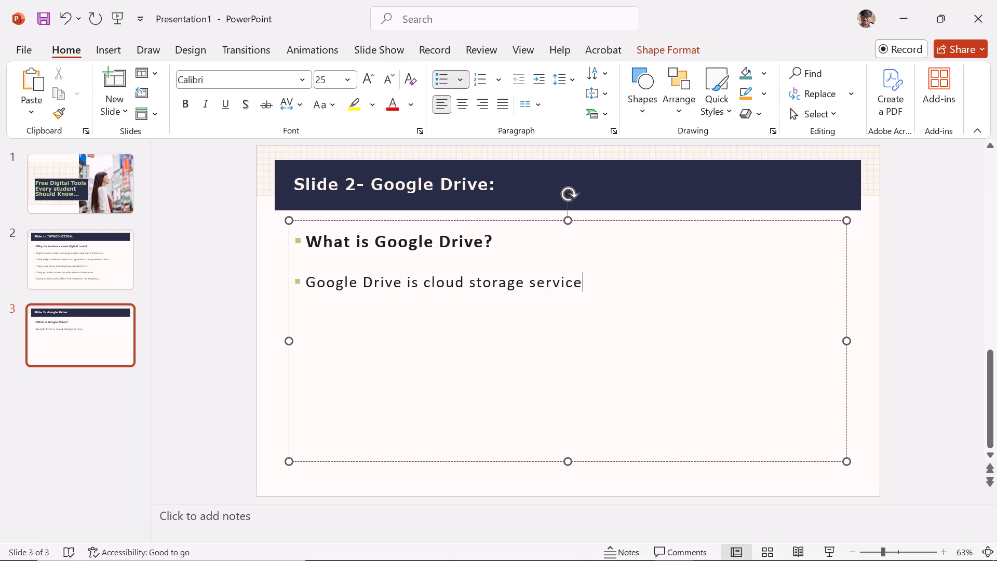
pyautogui.press('space')
pyautogui.write('that')
pyautogui.press('space')
pyautogui.write('alloe')
pyautogui.press('BackSpace')
pyautogui.write('wa')
pyautogui.press('space')
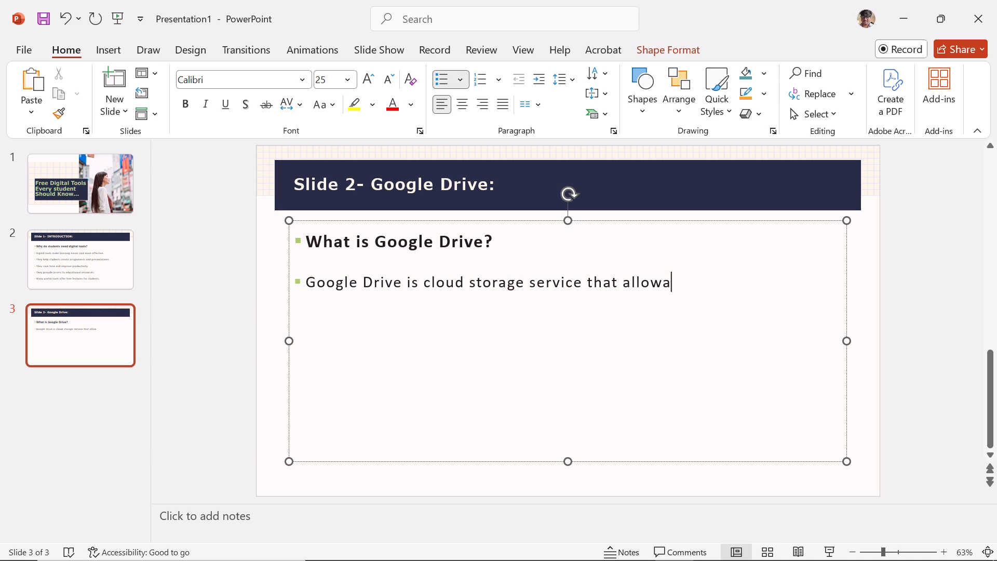
pyautogui.press('BackSpace')
pyautogui.write('s')
pyautogui.press('space')
pyautogui.press('BackSpace')
pyautogui.press('BackSpace')
pyautogui.press('BackSpace')
pyautogui.write('s')
pyautogui.press('space')
pyautogui.write('stude')
pyautogui.press('BackSpace')
pyautogui.write('ents')
pyautogui.press('space')
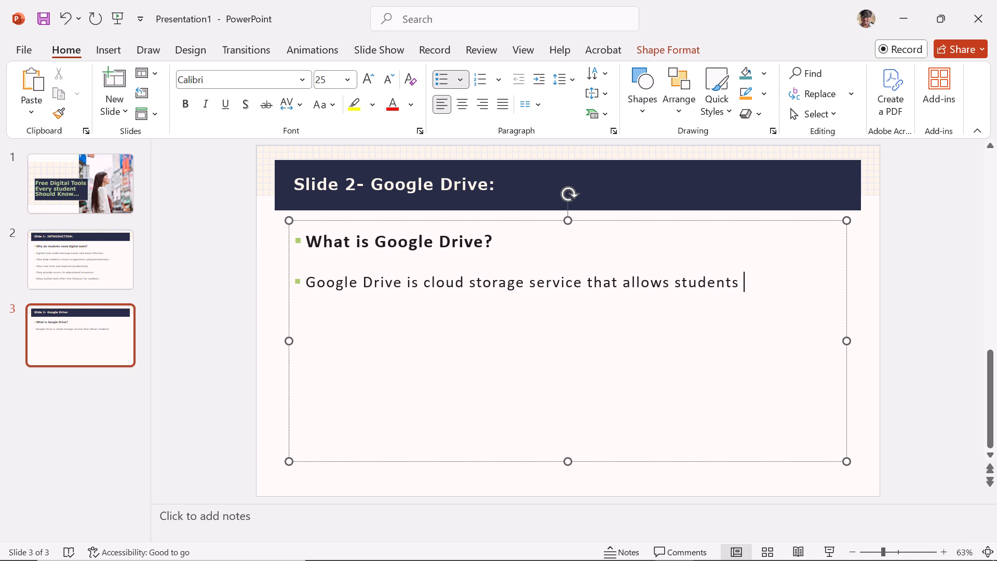
pyautogui.write('to')
pyautogui.press('space')
# Extend the second bullet's sentence with "store, organize, and share their".
pyautogui.write('store')
pyautogui.press('space')
pyautogui.press('BackSpace')
pyautogui.write(',')
pyautogui.press('space')
pyautogui.write('organize')
pyautogui.press('space')
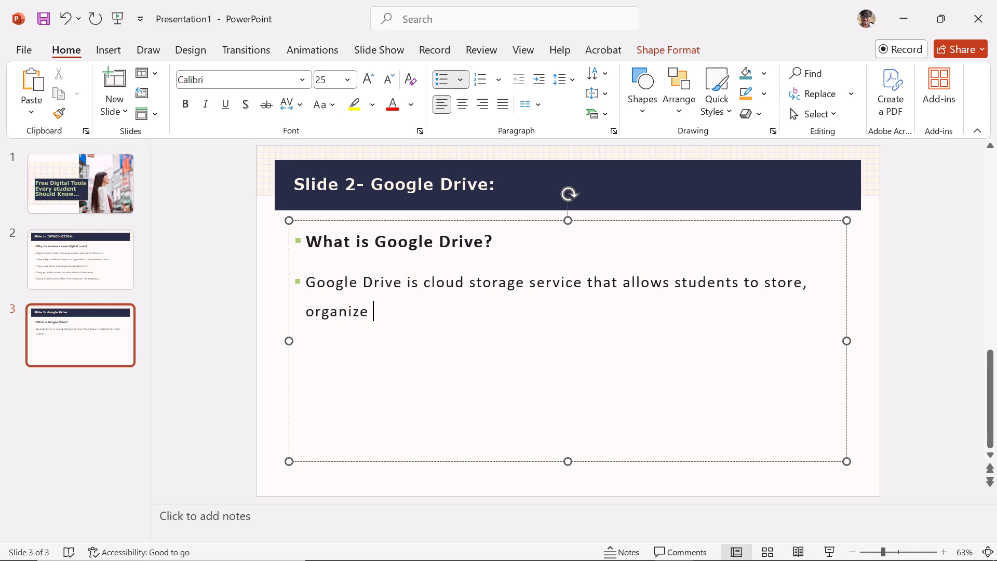
pyautogui.press('BackSpace')
pyautogui.write(',')
pyautogui.press('space')
pyautogui.write('and')
pyautogui.press('space')
pyautogui.write('share')
pyautogui.press('space')
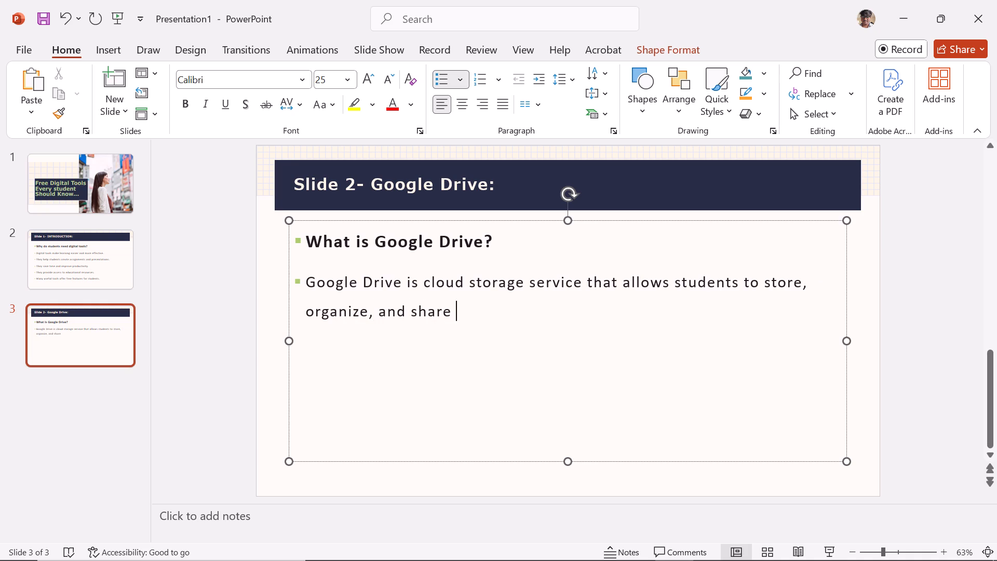
pyautogui.write('their')
pyautogui.press('space')
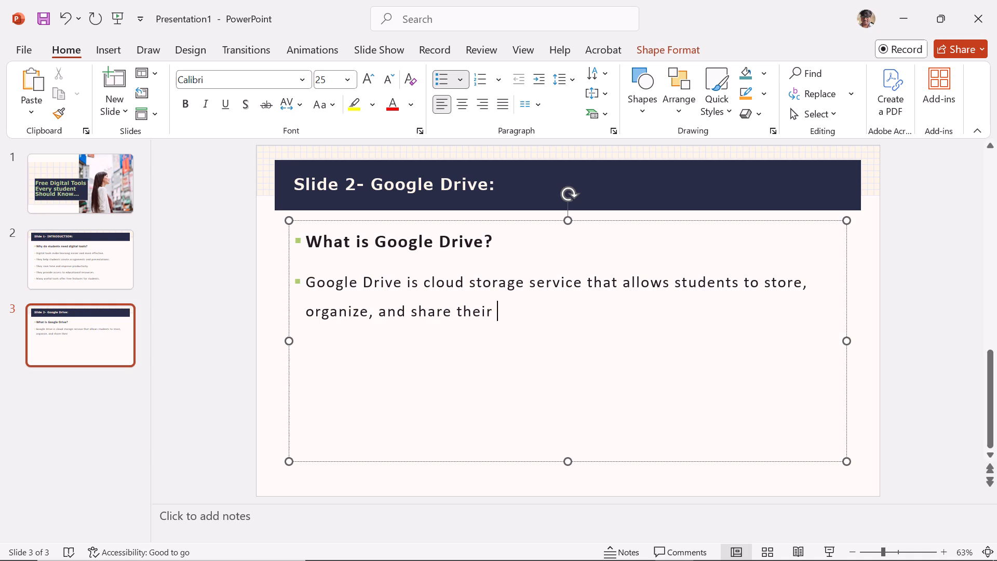
# Finish the second bullet's sentence with "files online.", correcting the spelling of both words along the way.
pyautogui.write('filse')
pyautogui.press('space')
pyautogui.press('BackSpace')
pyautogui.press('BackSpace')
pyautogui.press('BackSpace')
pyautogui.write('se')
pyautogui.press('space')
pyautogui.press('BackSpace')
pyautogui.press('BackSpace')
pyautogui.write('es')
pyautogui.press('space')
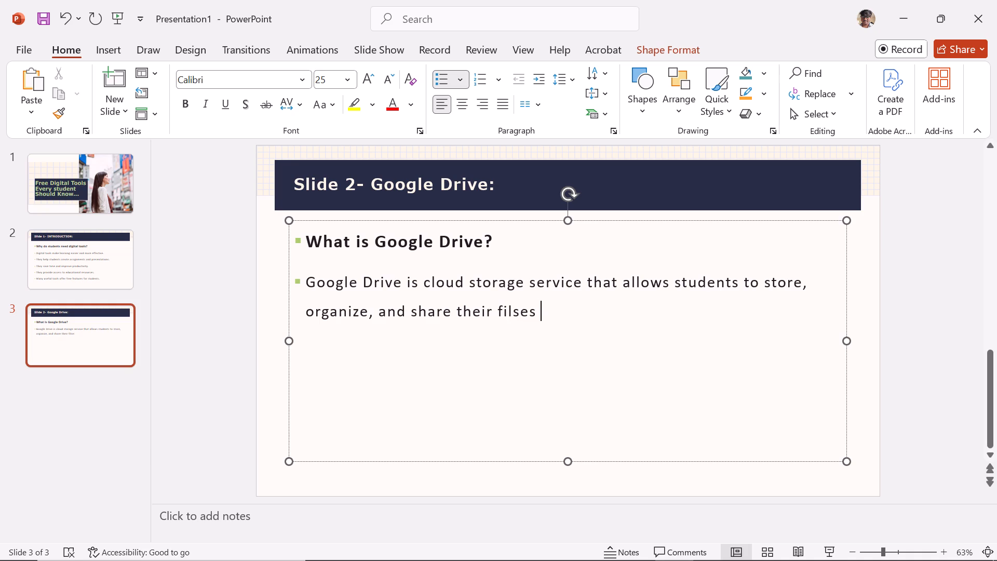
pyautogui.press('BackSpace')
pyautogui.press('BackSpace')
pyautogui.press('BackSpace')
pyautogui.press('s')
pyautogui.press('BackSpace')
pyautogui.press('BackSpace')
pyautogui.write('se')
pyautogui.press('BackSpace')
pyautogui.press('BackSpace')
pyautogui.press('BackSpace')
pyautogui.write('ese')
pyautogui.press('BackSpace')
pyautogui.press('BackSpace')
pyautogui.press('BackSpace')
pyautogui.write('lse')
pyautogui.press('space')
pyautogui.press('BackSpace')
pyautogui.press('BackSpace')
pyautogui.press('BackSpace')
pyautogui.write('es')
pyautogui.press('space')
pyautogui.write('omline')
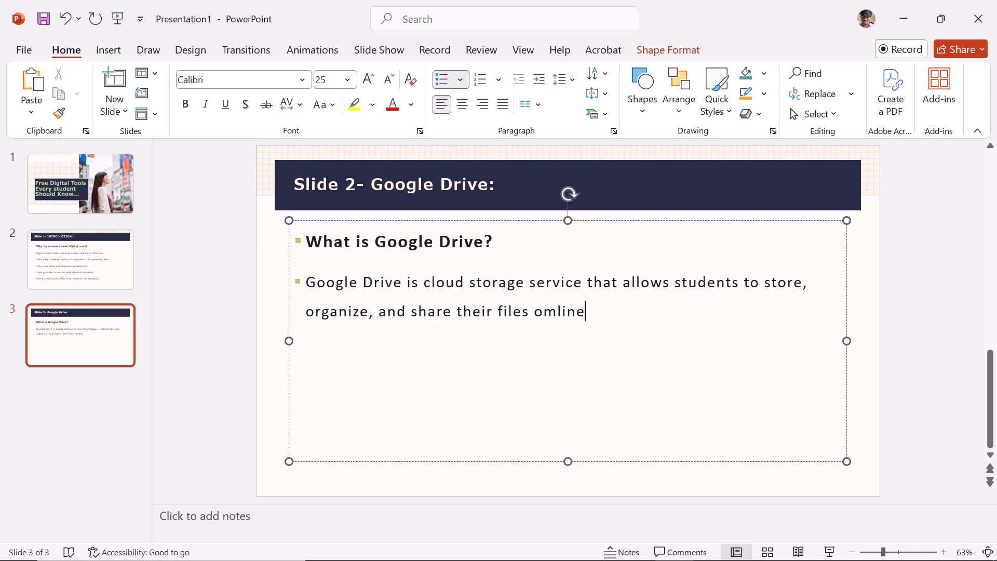
pyautogui.press('BackSpace')
pyautogui.press('BackSpace')
pyautogui.press('BackSpace')
pyautogui.press('BackSpace')
pyautogui.press('BackSpace')
pyautogui.write('nline')
pyautogui.press('.')
# Add a third bullet reading "Key Feautres:" below the Google Drive description.
pyautogui.press('Return')
pyautogui.write('Key')
pyautogui.press('space')
pyautogui.hotkey('shift', 'f')
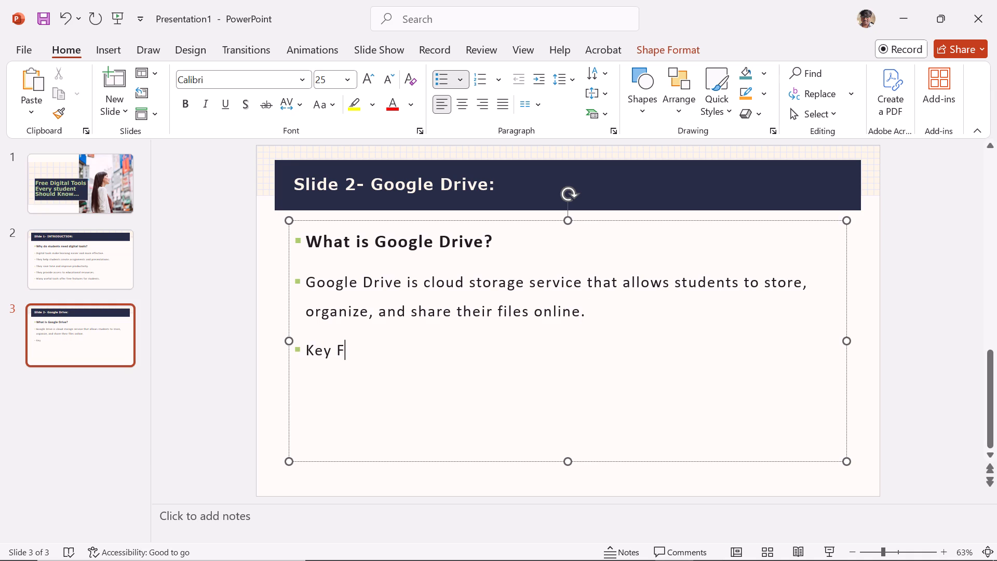
pyautogui.write('ear')
pyautogui.press('BackSpace')
pyautogui.write('utres:')
# Start a fourth bullet below the key features line with the text "Store documents".
pyautogui.press('Return')
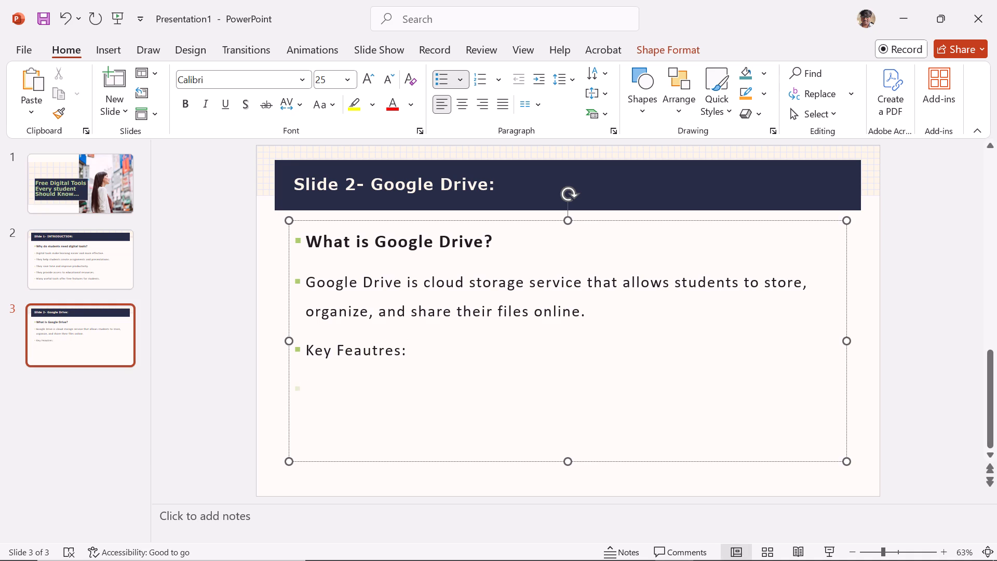
pyautogui.write('Store')
pyautogui.press('space')
pyautogui.write('documents')
pyautogui.press('space')
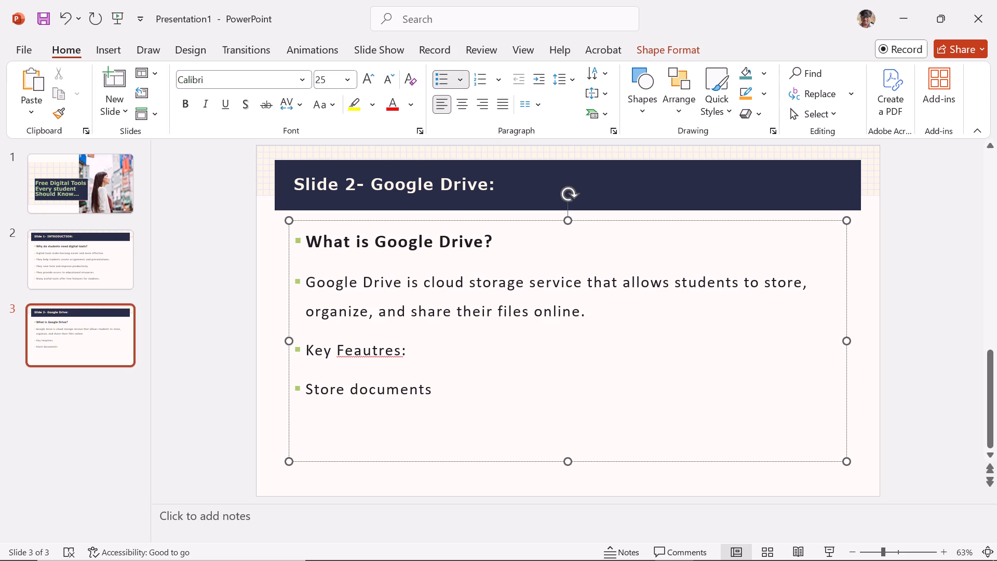
# Correct the misspelled word in the third bullet to "Features" using the suggested spelling.
pyautogui.click(360, 350)
pyautogui.rightClick(360, 350)
pyautogui.click(400, 371)
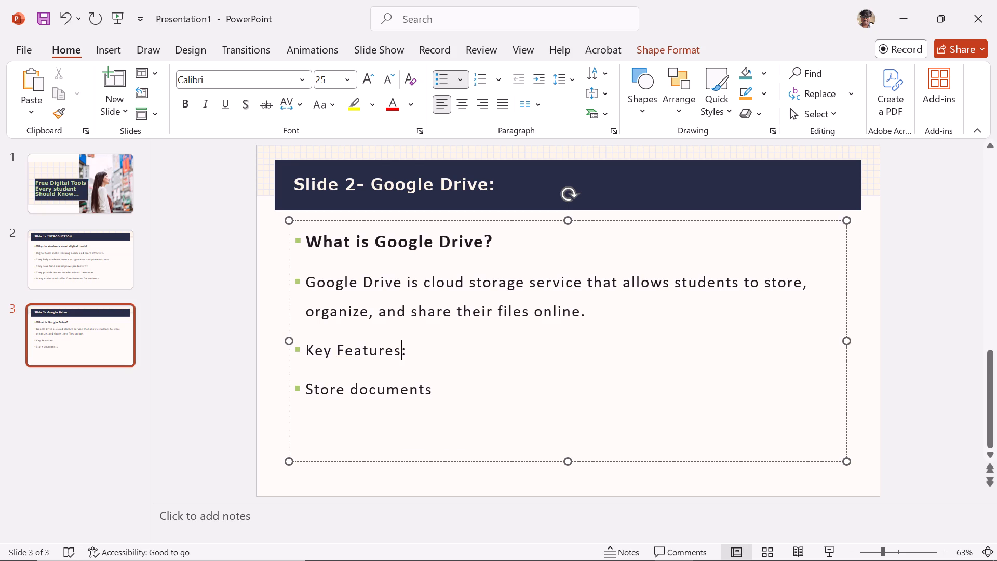
# Complete the fourth bullet so it reads "Store documents, photos, and pdfs.".
pyautogui.click(432, 390)
pyautogui.press('space')
pyautogui.press('BackSpace')
pyautogui.write(', phptod')
pyautogui.press('BackSpace')
pyautogui.press('BackSpace')
pyautogui.press('BackSpace')
pyautogui.press('BackSpace')
pyautogui.write('otos,')
pyautogui.press('space')
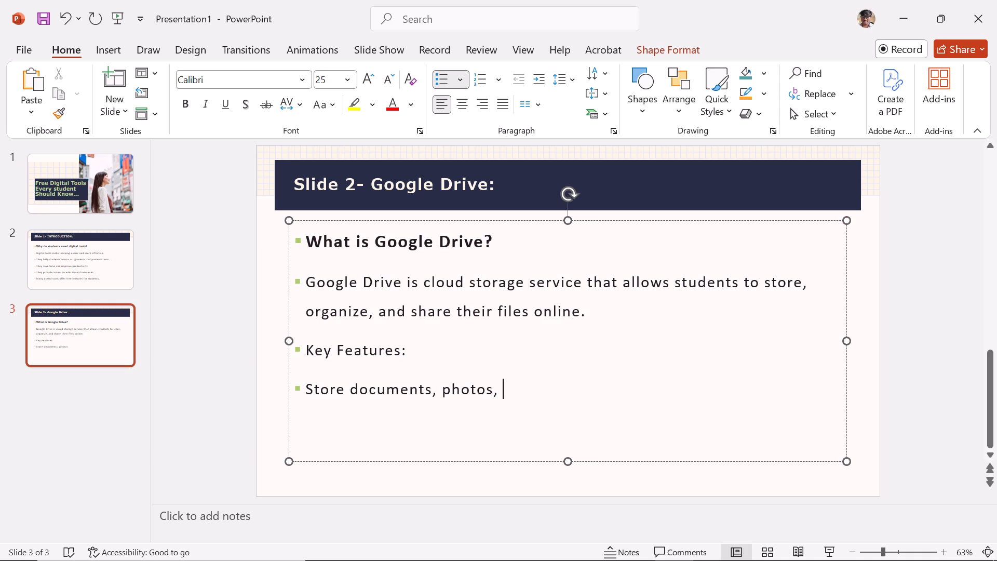
pyautogui.write('ad')
pyautogui.press('space')
pyautogui.press('BackSpace')
pyautogui.press('BackSpace')
pyautogui.write('nd')
pyautogui.press('space')
pyautogui.write('pdfs')
pyautogui.press('.')
# Start a fifth bullet below the "Store documents" line with the text "Access files".
pyautogui.press('Return')
pyautogui.write('Access')
pyautogui.press('space')
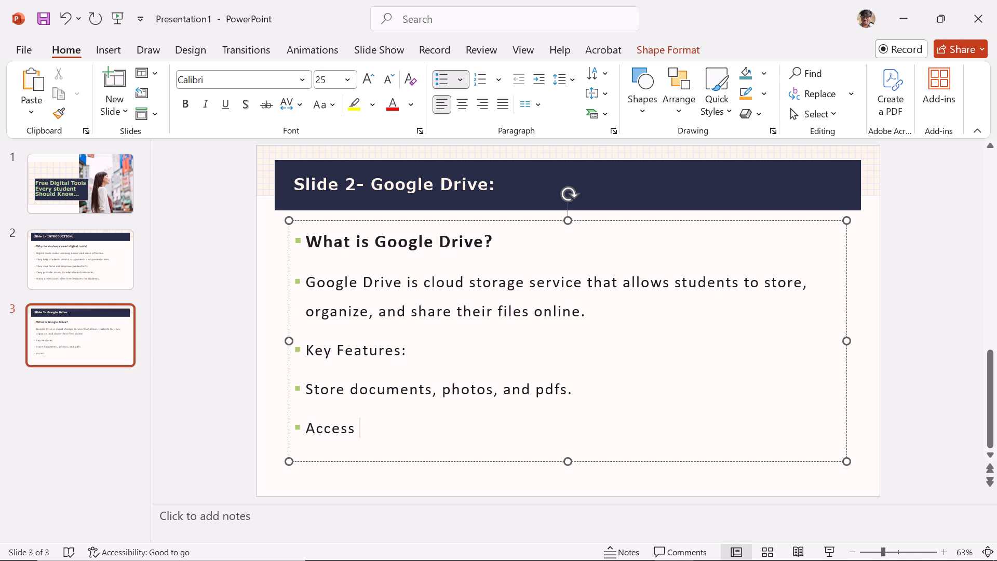
pyautogui.write('fiels')
pyautogui.press('space')
pyautogui.press('BackSpace')
pyautogui.press('BackSpace')
pyautogui.press('BackSpace')
pyautogui.press('BackSpace')
pyautogui.write('lse')
pyautogui.press('space')
pyautogui.press('BackSpace')
pyautogui.press('BackSpace')
pyautogui.press('BackSpace')
pyautogui.write('es')
pyautogui.press('space')
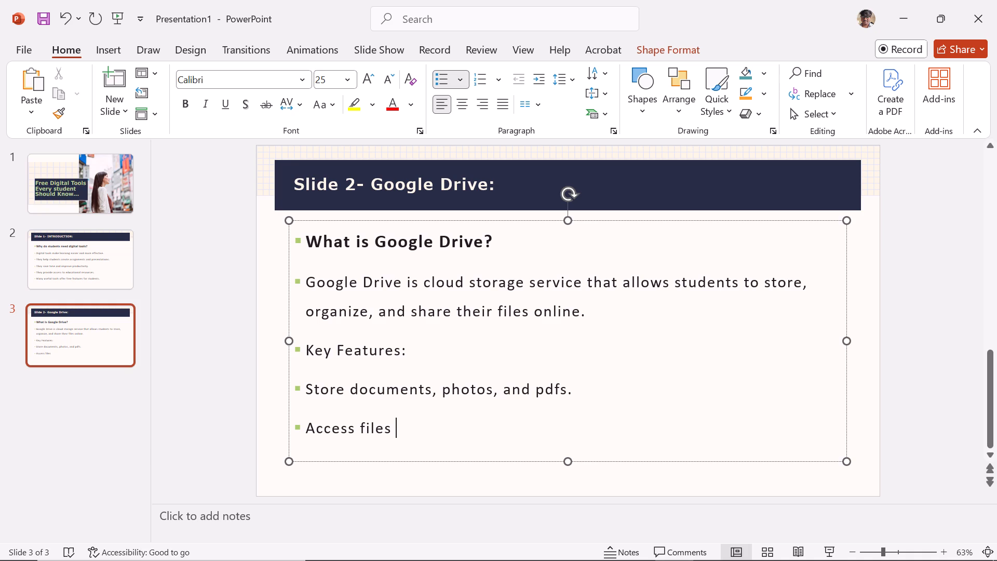
# Complete the fifth bullet so it reads "Access files from different devices.".
pyautogui.write('from different servers')
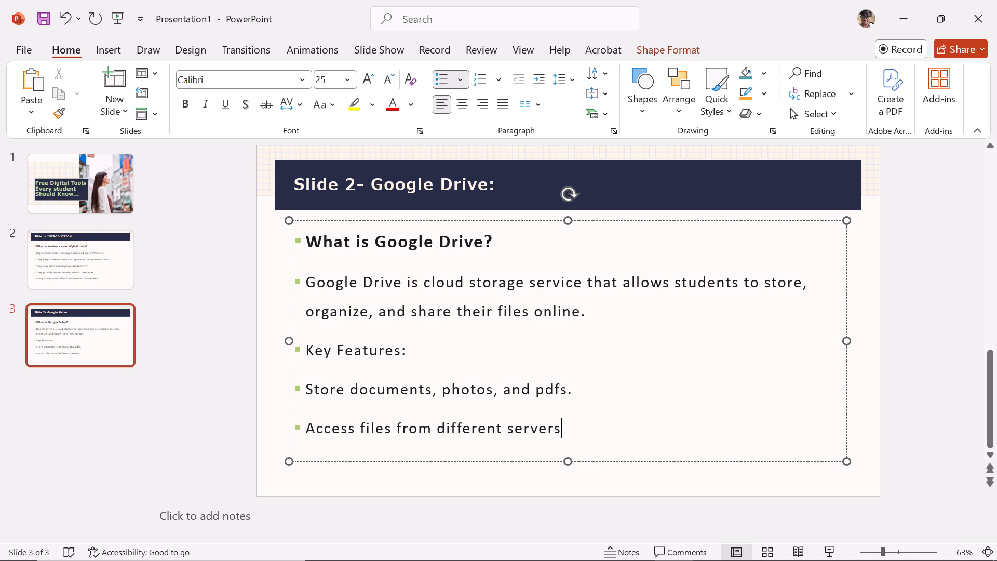
pyautogui.press('BackSpace')
pyautogui.press('BackSpace')
pyautogui.press('BackSpace')
pyautogui.press('BackSpace')
pyautogui.press('BackSpace')
pyautogui.press('BackSpace')
pyautogui.press('BackSpace')
pyautogui.write('deviv')
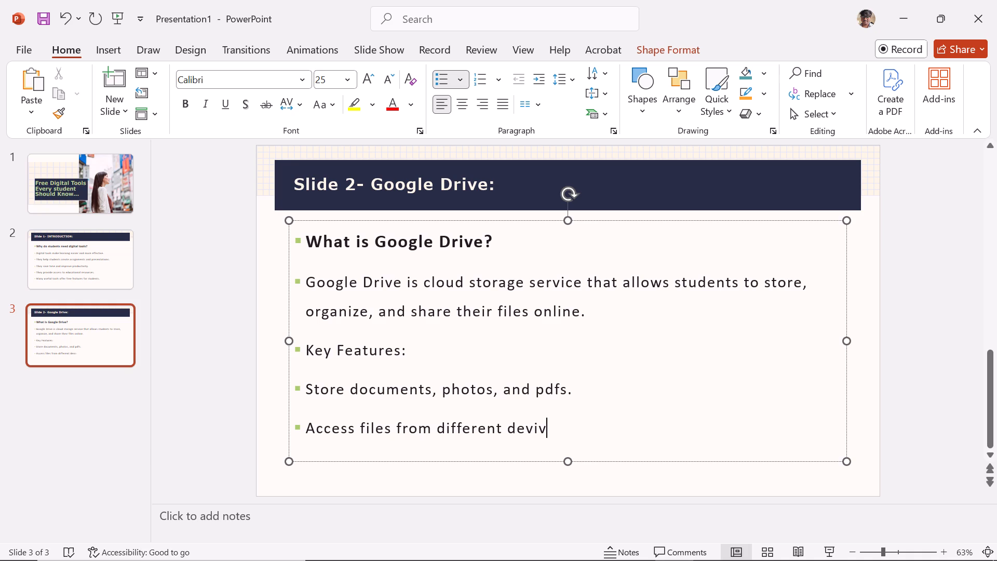
pyautogui.press('BackSpace')
pyautogui.write('ces')
pyautogui.press('.')
# Start a sixth bullet below the "Access files" line with the text "Share files".
pyautogui.press('Return')
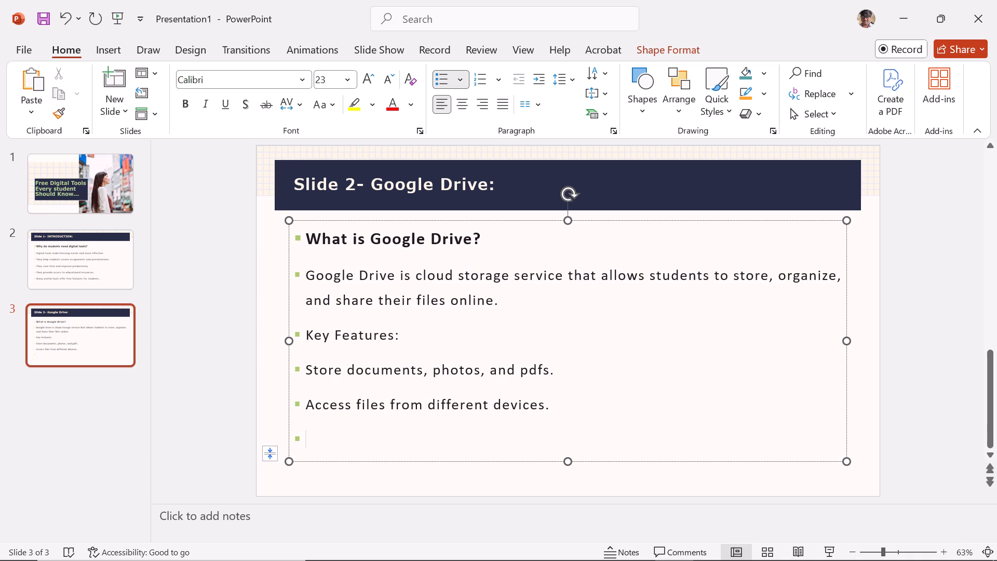
pyautogui.write('Share')
pyautogui.press('space')
pyautogui.write('fileds')
pyautogui.press('space')
pyautogui.press('BackSpace')
pyautogui.press('BackSpace')
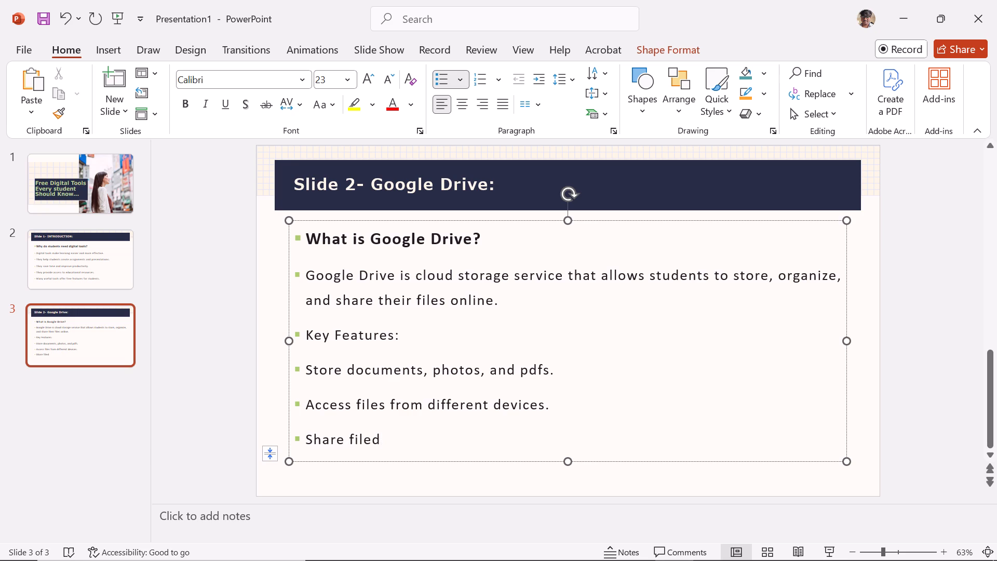
pyautogui.press('BackSpace')
pyautogui.write('se')
pyautogui.press('space')
pyautogui.press('BackSpace')
pyautogui.press('BackSpace')
pyautogui.write('s=')
pyautogui.press('space')
pyautogui.press('BackSpace')
pyautogui.press('space')
pyautogui.press('BackSpace')
pyautogui.press('BackSpace')
pyautogui.press('space')
# Continue the sixth bullet with the words "with classmates".
pyautogui.write('with lcassmar')
pyautogui.press('BackSpace')
pyautogui.write('te')
pyautogui.press('BackSpace')
pyautogui.press('BackSpace')
pyautogui.press('BackSpace')
pyautogui.press('BackSpace')
pyautogui.press('BackSpace')
pyautogui.press('BackSpace')
pyautogui.press('BackSpace')
pyautogui.press('BackSpace')
pyautogui.press('BackSpace')
pyautogui.press('BackSpace')
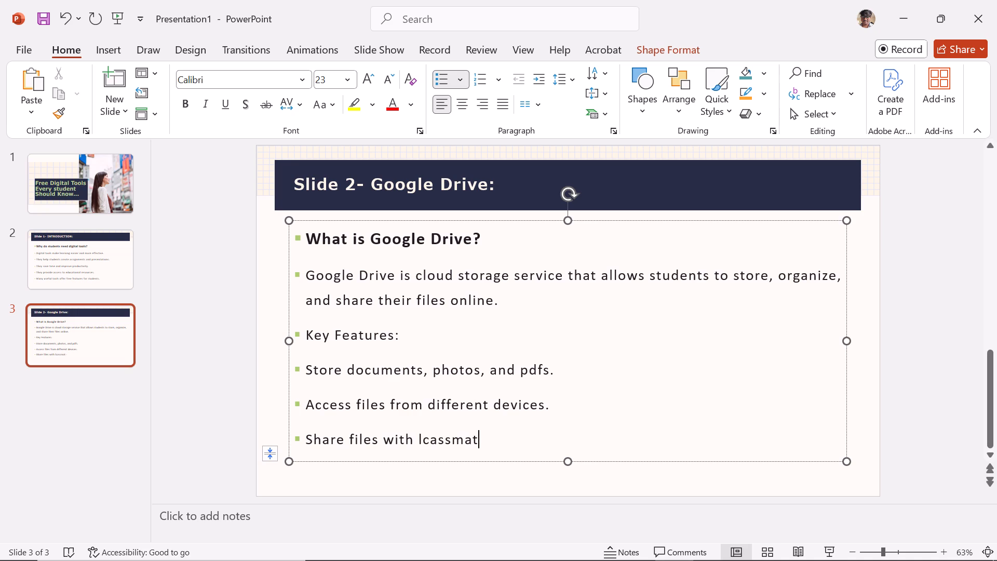
pyautogui.press('space')
pyautogui.write('lac')
pyautogui.press('BackSpace')
pyautogui.press('BackSpace')
pyautogui.press('BackSpace')
pyautogui.write('classe')
pyautogui.press('BackSpace')
pyautogui.write('mates')
pyautogui.press('space')
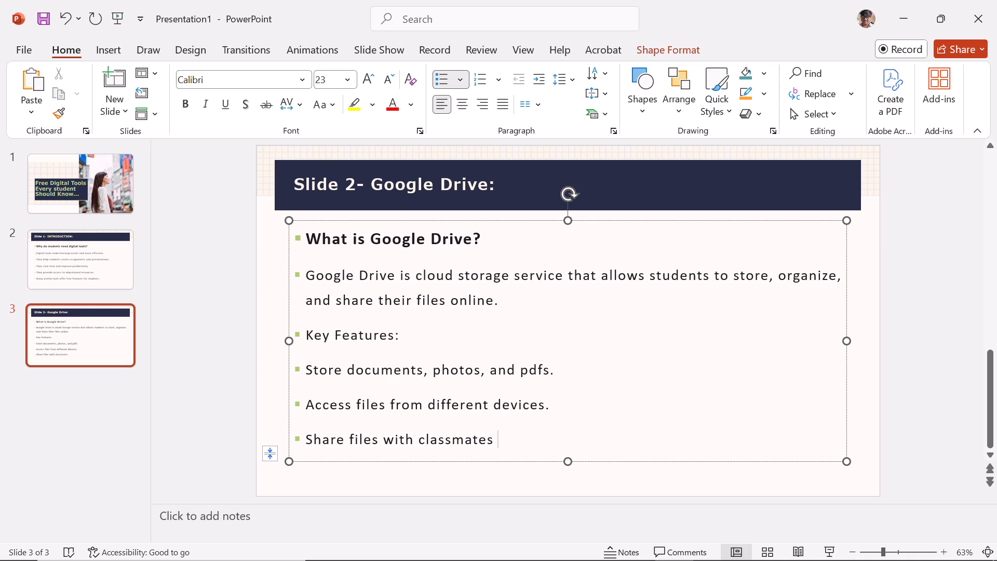
# Complete the sixth bullet so it reads "Share files with classmates and teachers.".
pyautogui.write('ans')
pyautogui.press('space')
pyautogui.press('BackSpace')
pyautogui.press('BackSpace')
pyautogui.write('d r')
pyautogui.press('BackSpace')
pyautogui.write('teachers.')
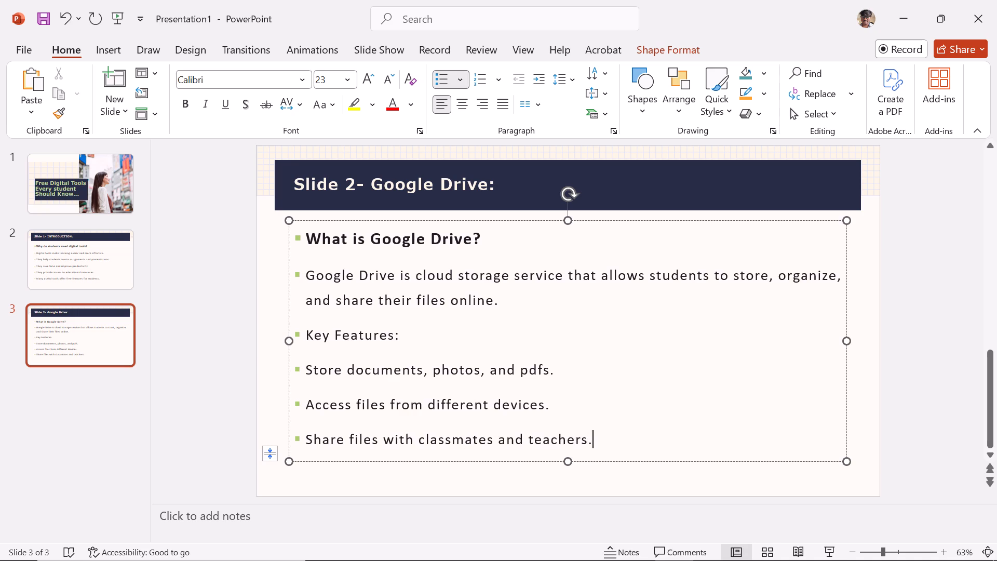
# Make the "Key Features:" line bold.
pyautogui.moveTo(405, 340); pyautogui.dragTo(309, 335)
pyautogui.click(320, 309)
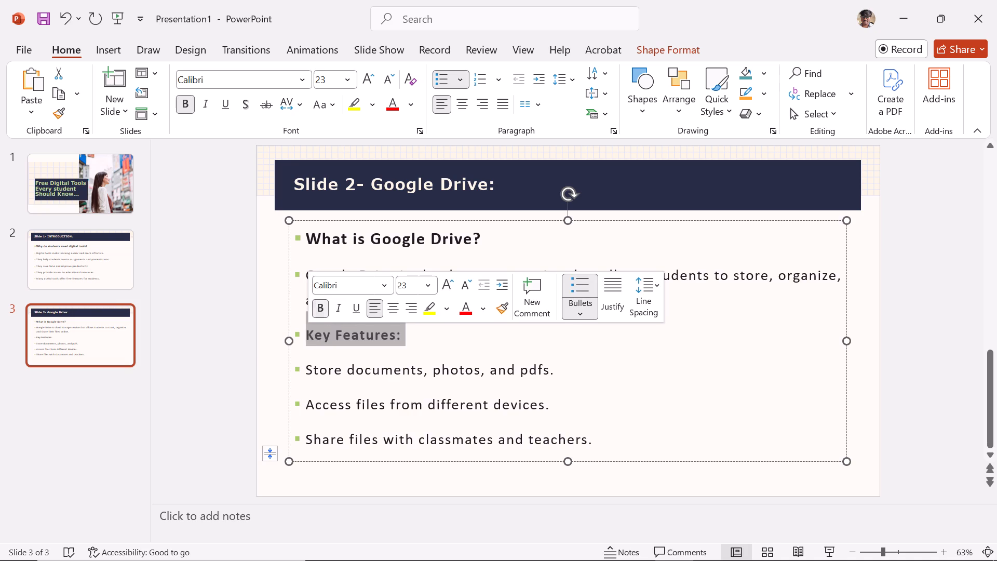
pyautogui.click(546, 366)
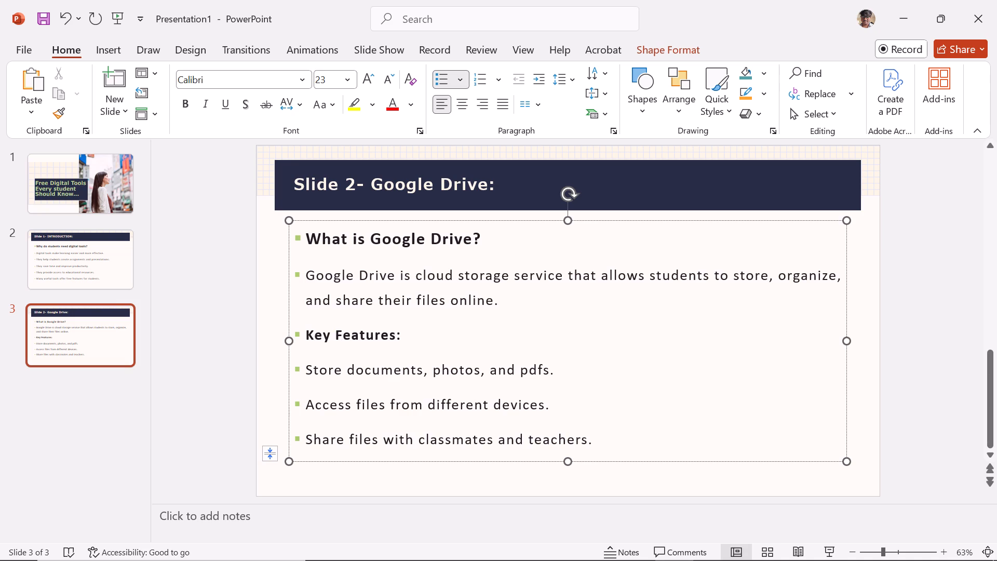
# Set the font size of the "Key Features:" line to 26, matching the "What is Google Drive?" heading.
pyautogui.click(426, 228)
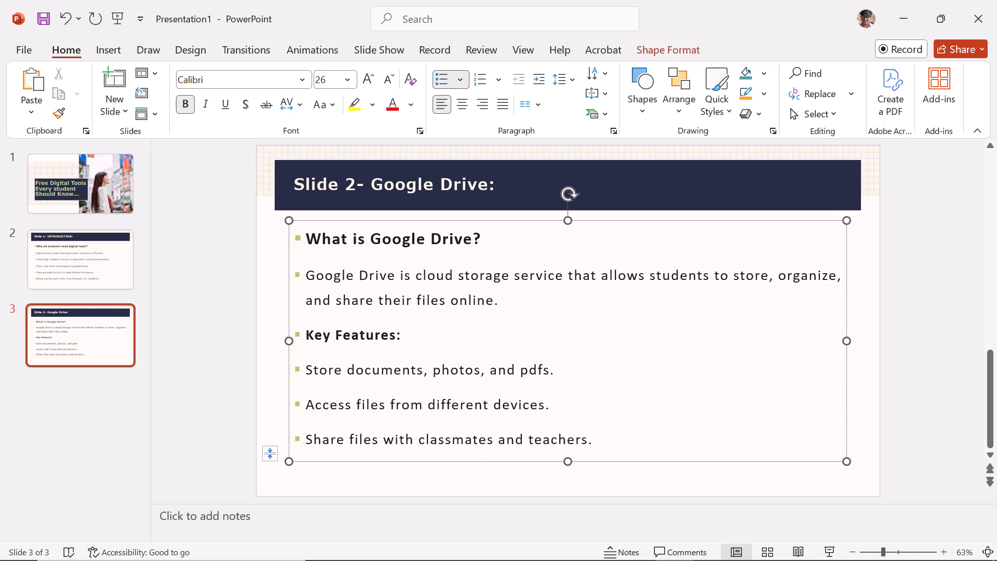
pyautogui.click(399, 337)
pyautogui.moveTo(407, 336); pyautogui.dragTo(307, 332)
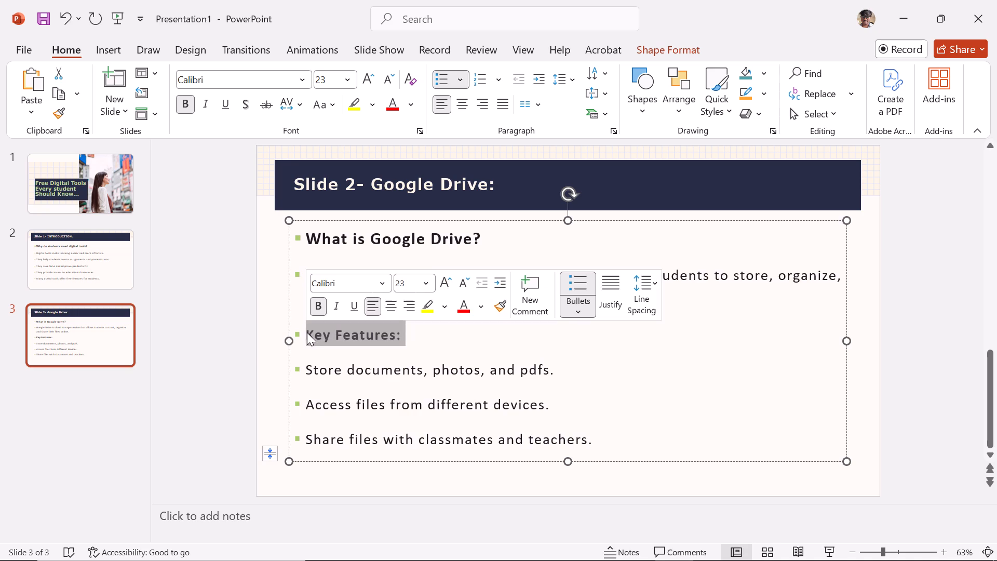
pyautogui.click(407, 283)
pyautogui.press('BackSpace')
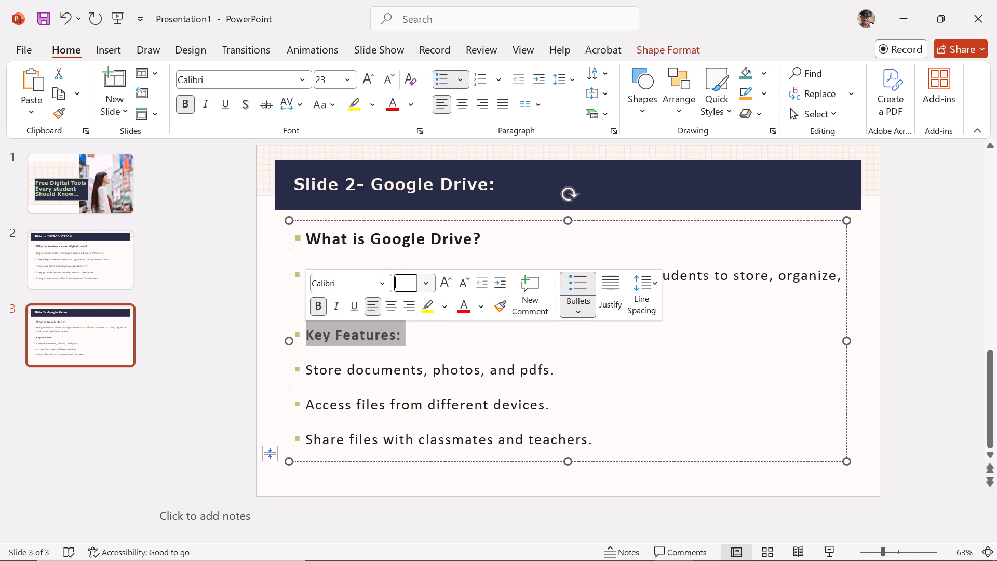
pyautogui.write('26')
pyautogui.press('Return')
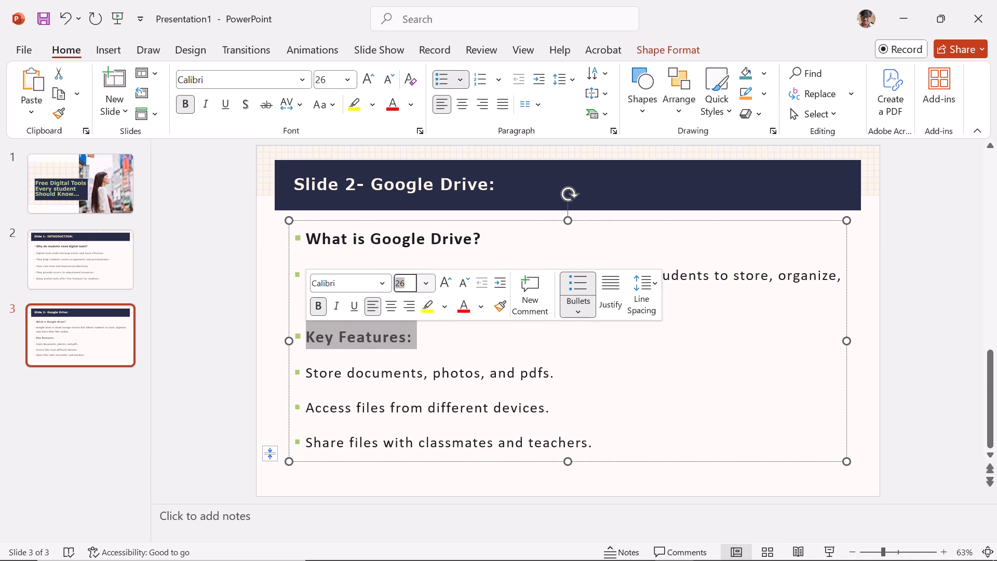
pyautogui.click(209, 417)
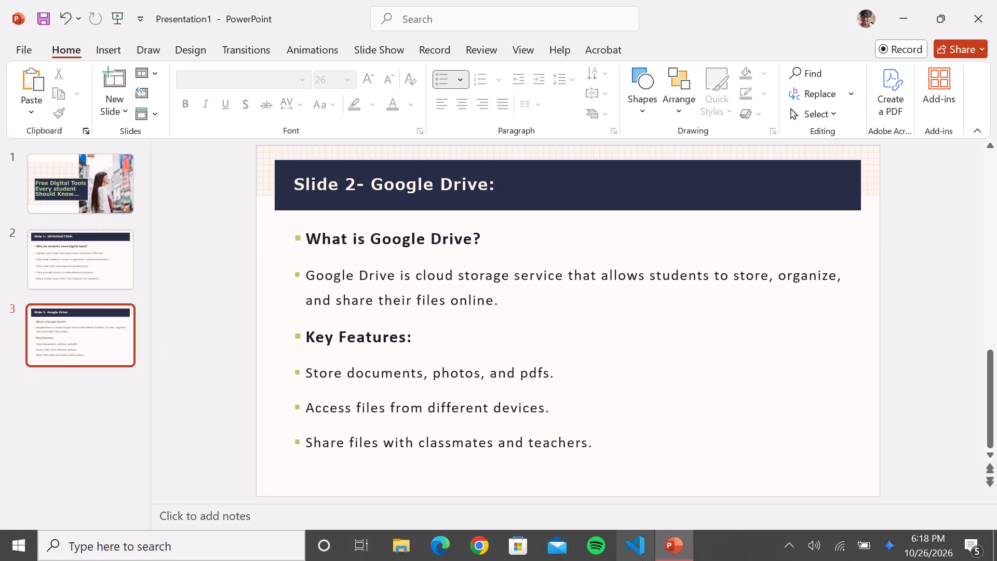
# Search online pictures for "google drive" and insert the logo with the "Google Drive" wordmark beneath the triangle on the slide.
pyautogui.click(756, 367)
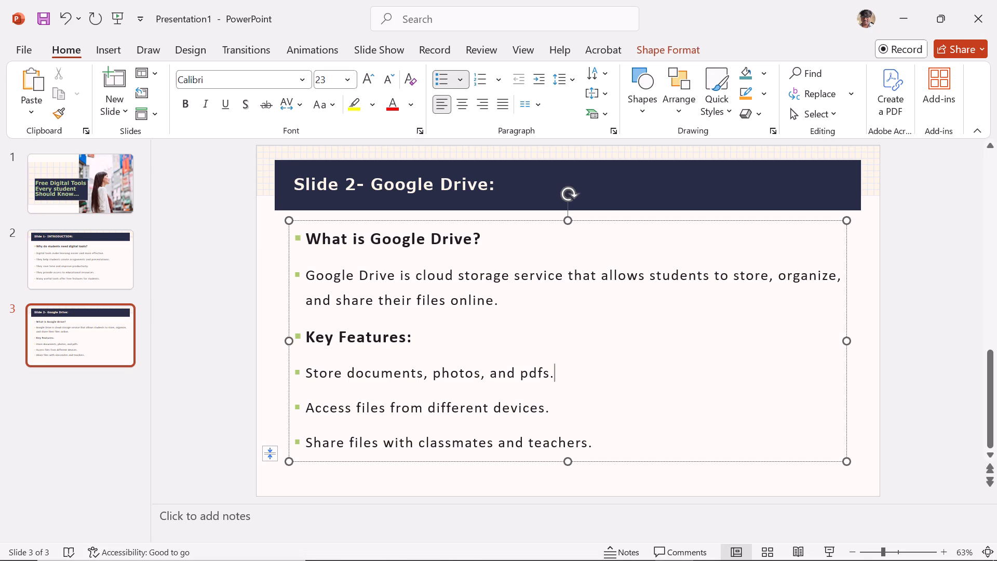
pyautogui.rightClick(722, 354)
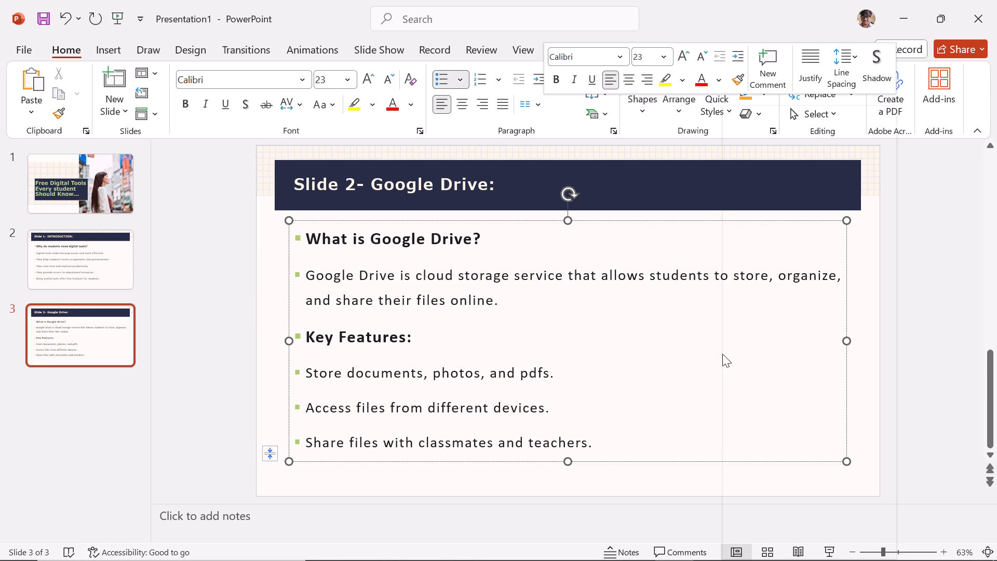
pyautogui.click(124, 47)
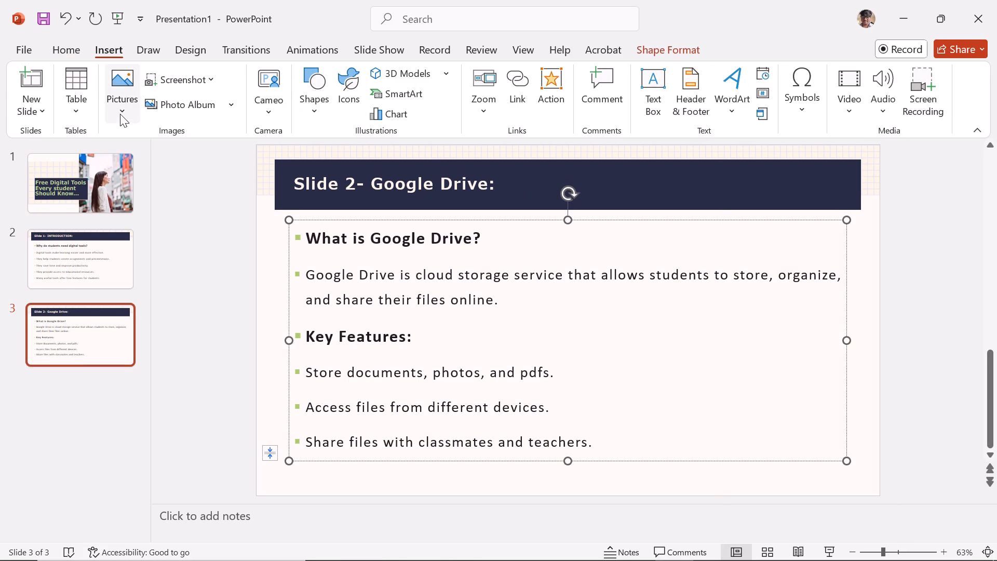
pyautogui.click(120, 114)
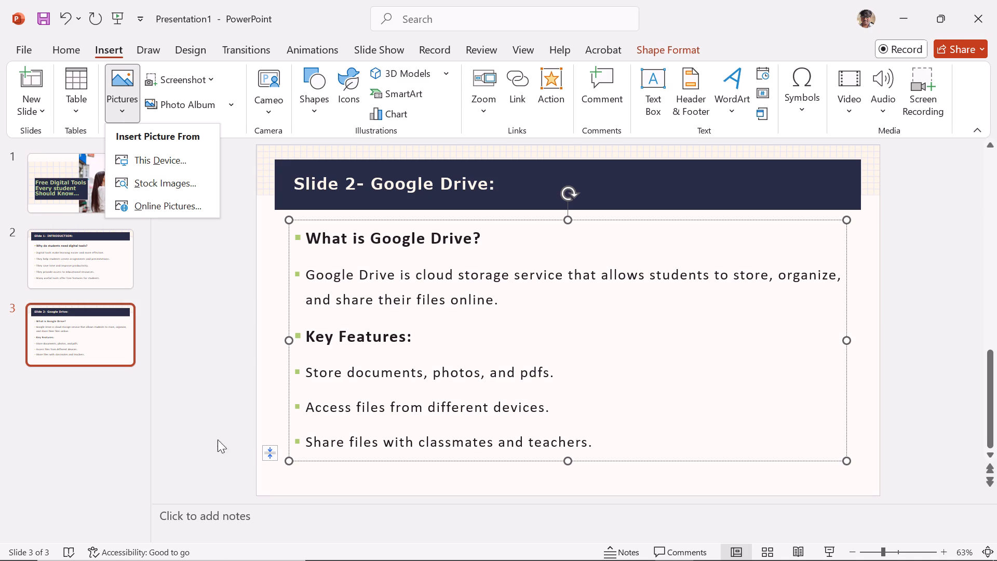
pyautogui.click(165, 202)
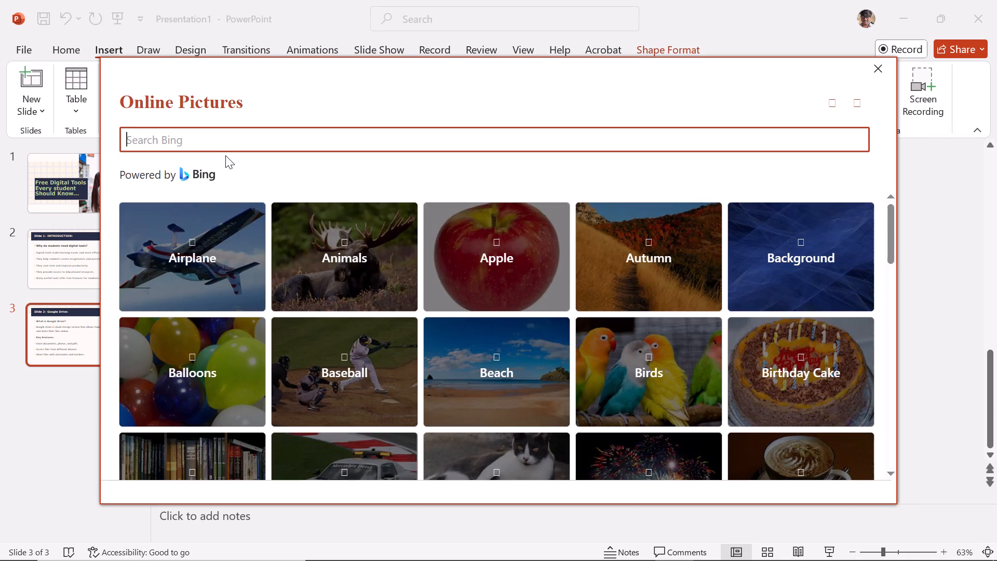
pyautogui.write('goodl')
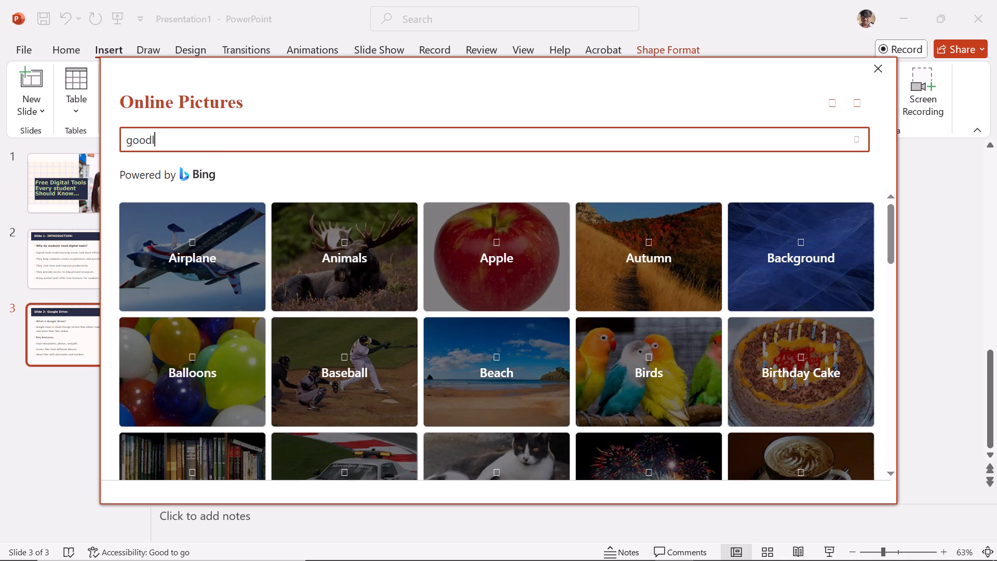
pyautogui.press('BackSpace')
pyautogui.press('BackSpace')
pyautogui.write('le rive')
pyautogui.press('BackSpace')
pyautogui.press('BackSpace')
pyautogui.press('BackSpace')
pyautogui.press('BackSpace')
pyautogui.press('BackSpace')
pyautogui.press('BackSpace')
pyautogui.press('BackSpace')
pyautogui.write('gle drive')
pyautogui.press('Return')
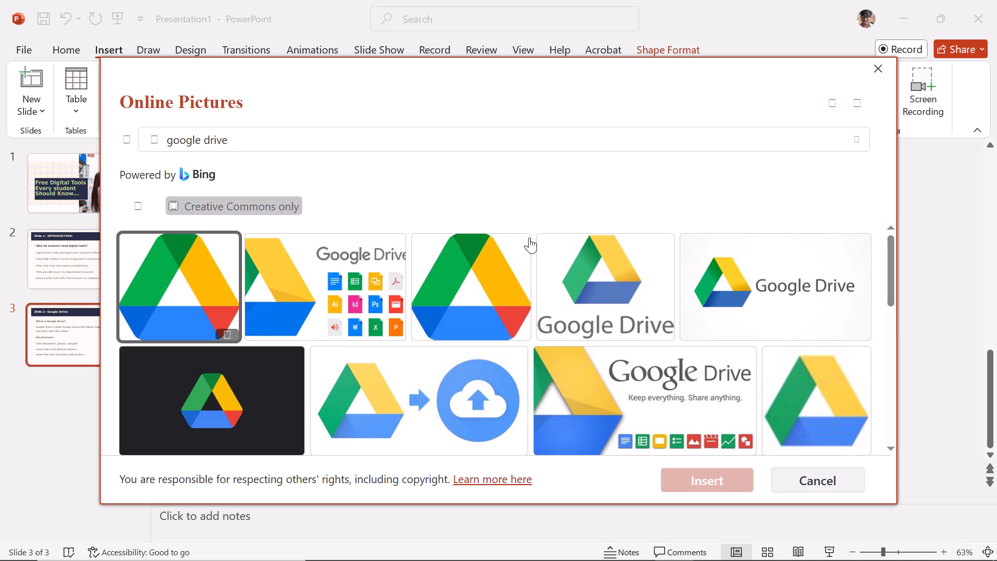
pyautogui.click(654, 282)
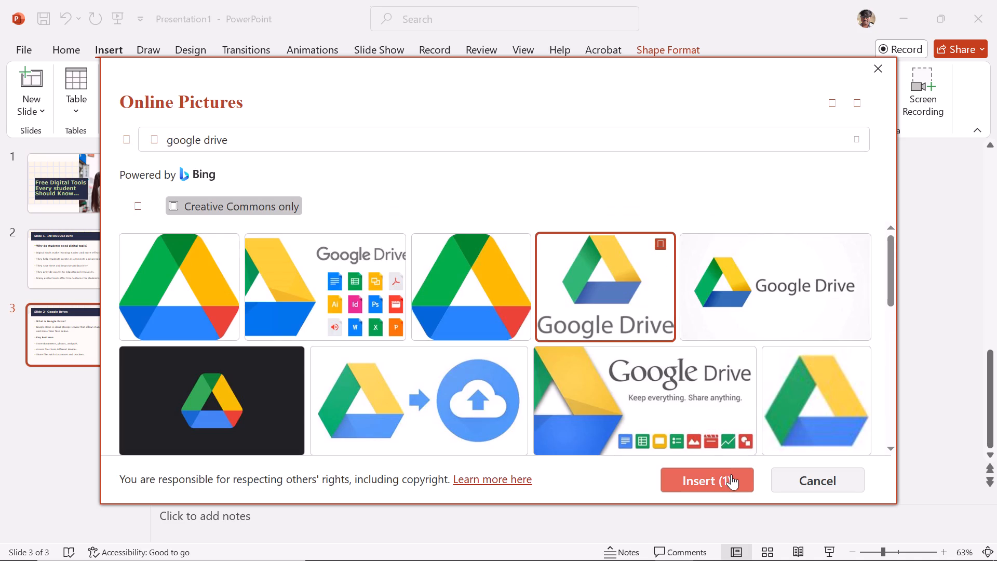
pyautogui.click(728, 476)
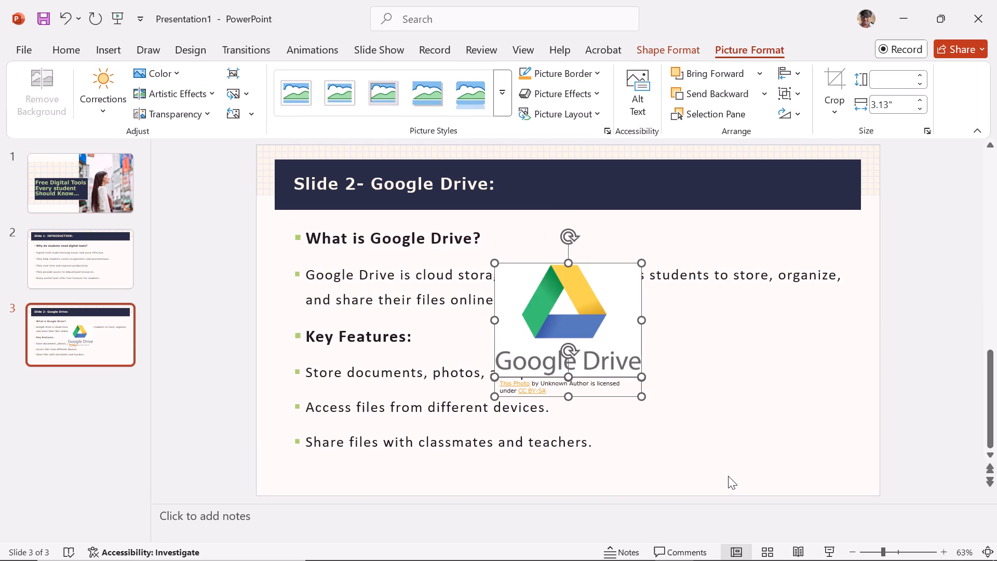
# Move the Google Drive logo and its caption to the empty area beside the key features bullets.
pyautogui.moveTo(556, 307); pyautogui.dragTo(716, 348)
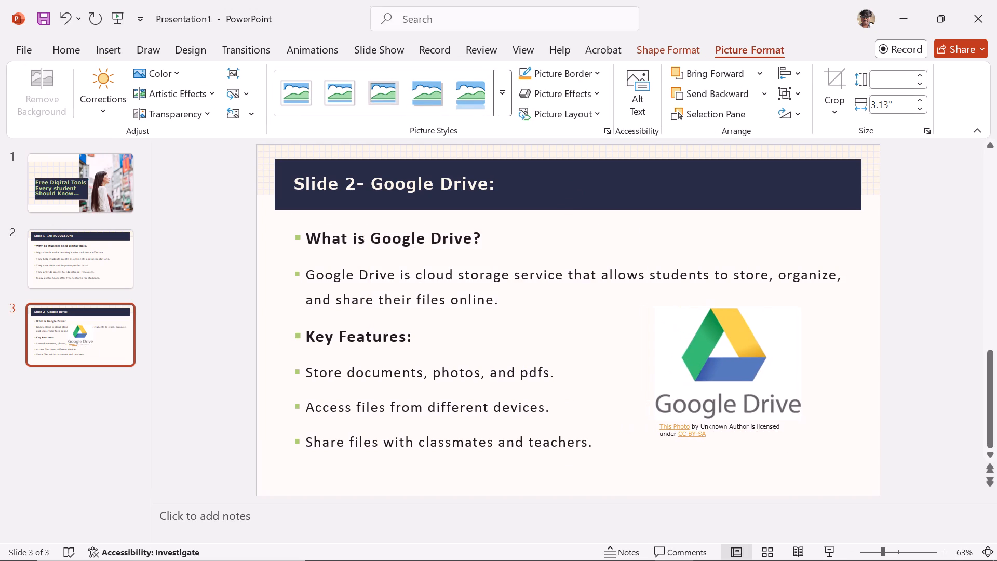
pyautogui.moveTo(716, 348); pyautogui.dragTo(721, 353)
pyautogui.click(864, 364)
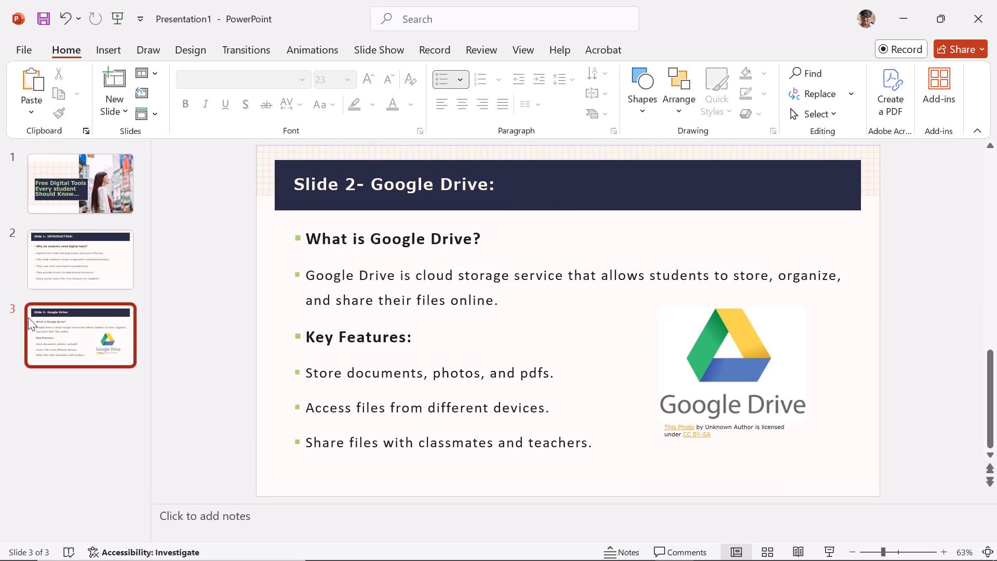
# Clear the photo attribution text from the caption box beneath the Google Drive logo.
pyautogui.click(715, 434)
pyautogui.press('BackSpace')
pyautogui.press('BackSpace')
pyautogui.press('BackSpace')
pyautogui.press('BackSpace')
pyautogui.press('BackSpace')
pyautogui.press('BackSpace')
pyautogui.press('BackSpace')
pyautogui.press('BackSpace')
pyautogui.press('BackSpace')
pyautogui.press('BackSpace')
pyautogui.press('BackSpace')
pyautogui.press('BackSpace')
pyautogui.press('BackSpace')
pyautogui.press('BackSpace')
pyautogui.press('BackSpace')
pyautogui.press('BackSpace')
pyautogui.press('BackSpace')
pyautogui.press('BackSpace')
pyautogui.press('BackSpace')
pyautogui.press('BackSpace')
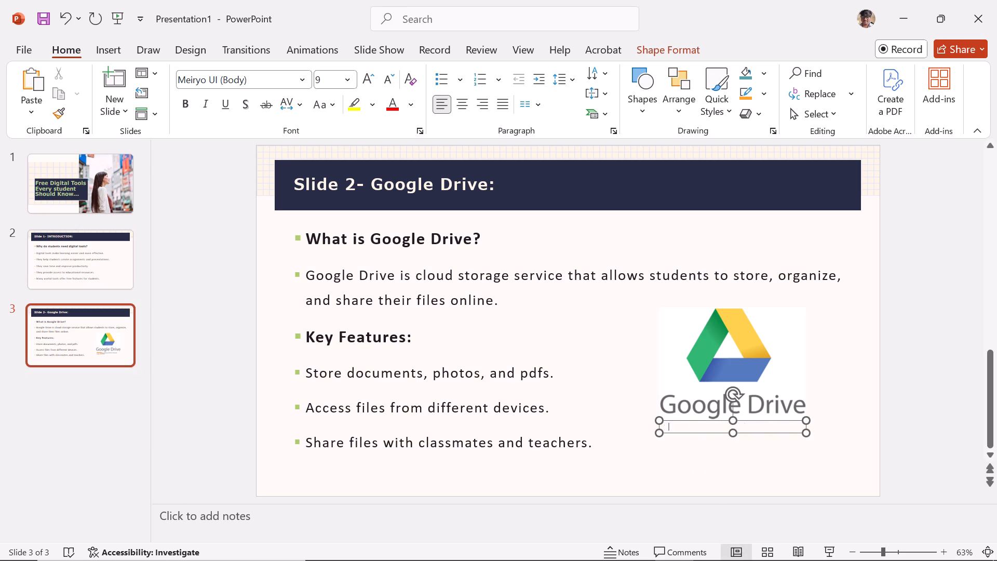
pyautogui.press('space')
pyautogui.press('space')
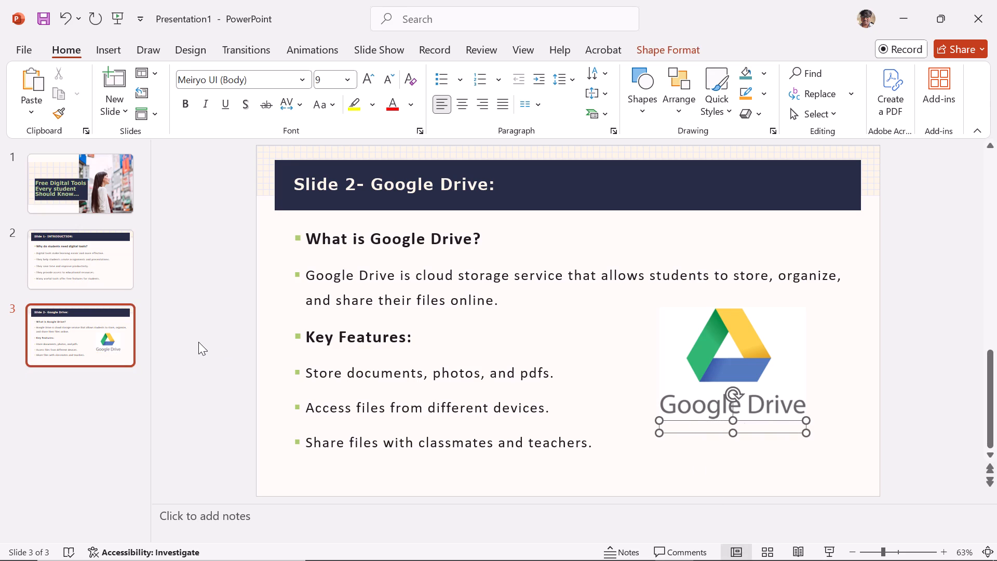
pyautogui.click(198, 342)
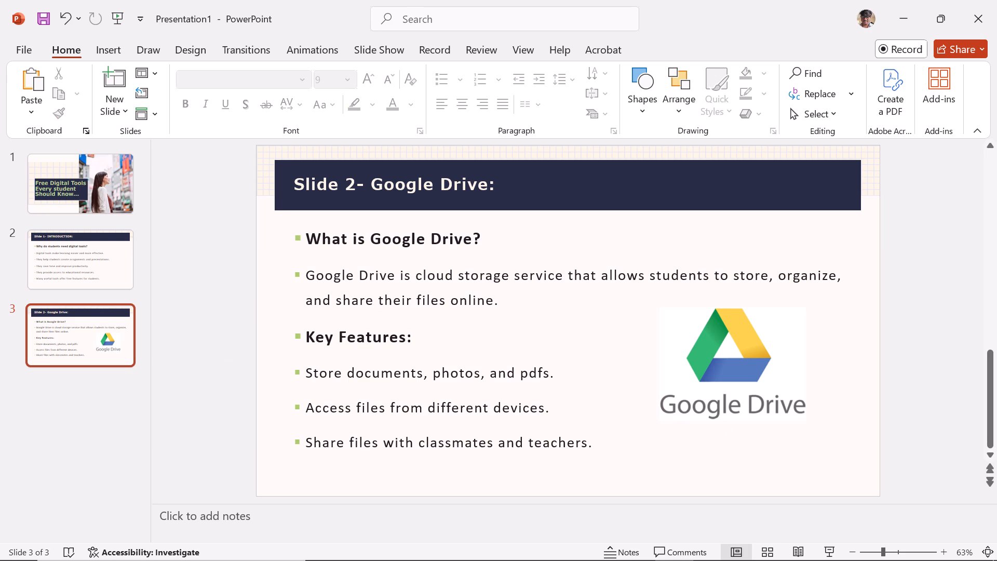
# Bring the Google Drive logo to the front of the slide's objects.
pyautogui.click(778, 350)
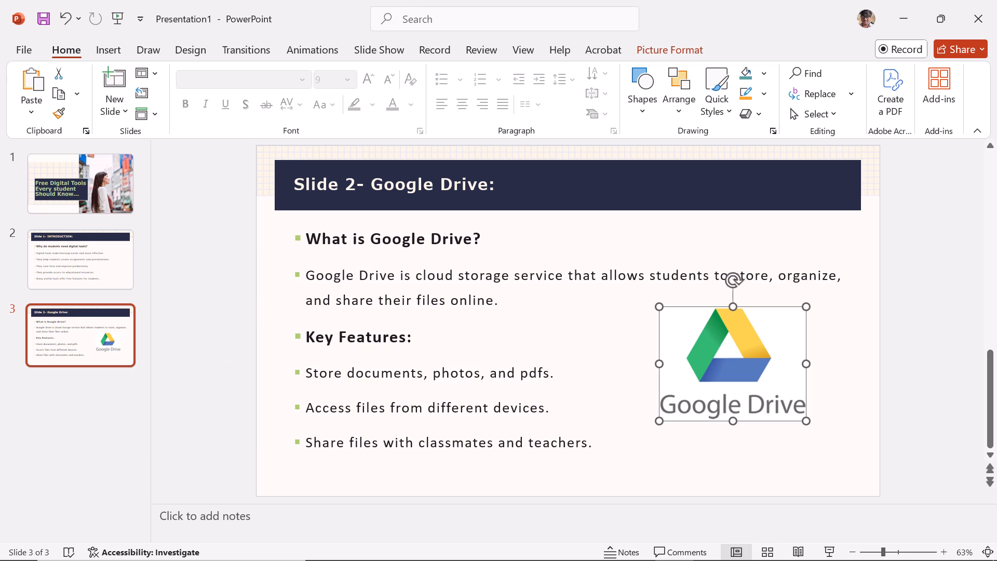
pyautogui.rightClick(778, 350)
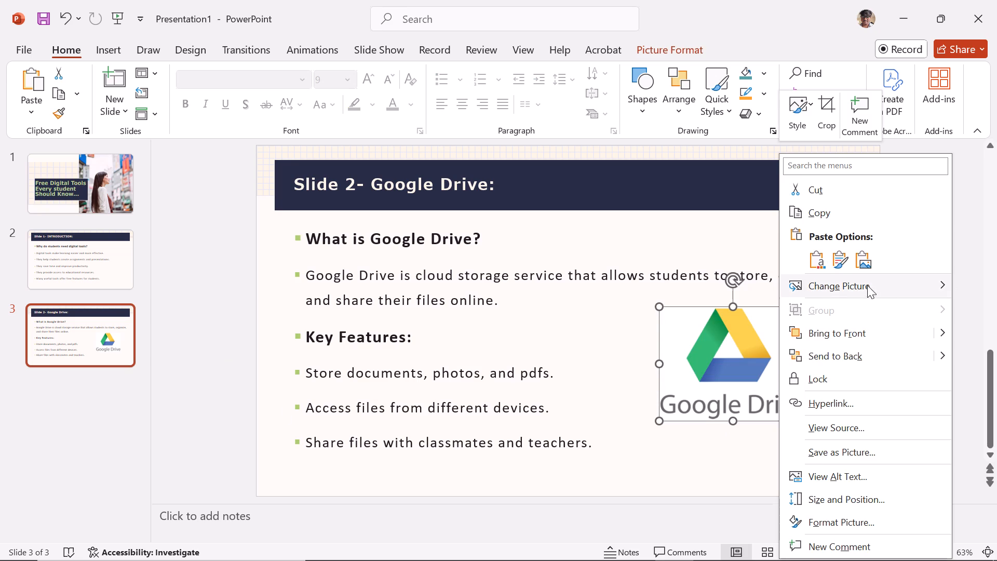
pyautogui.click(844, 340)
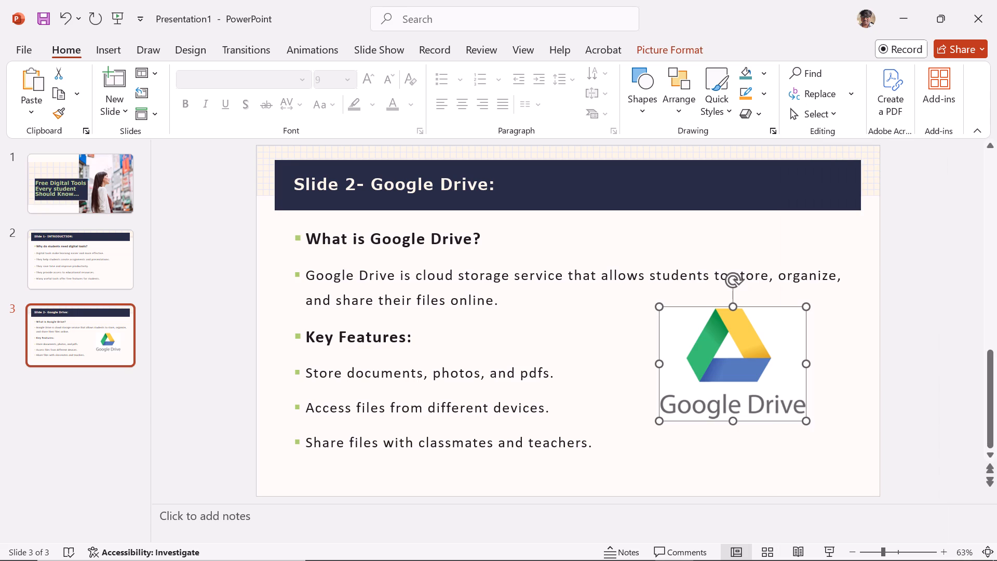
pyautogui.click(904, 381)
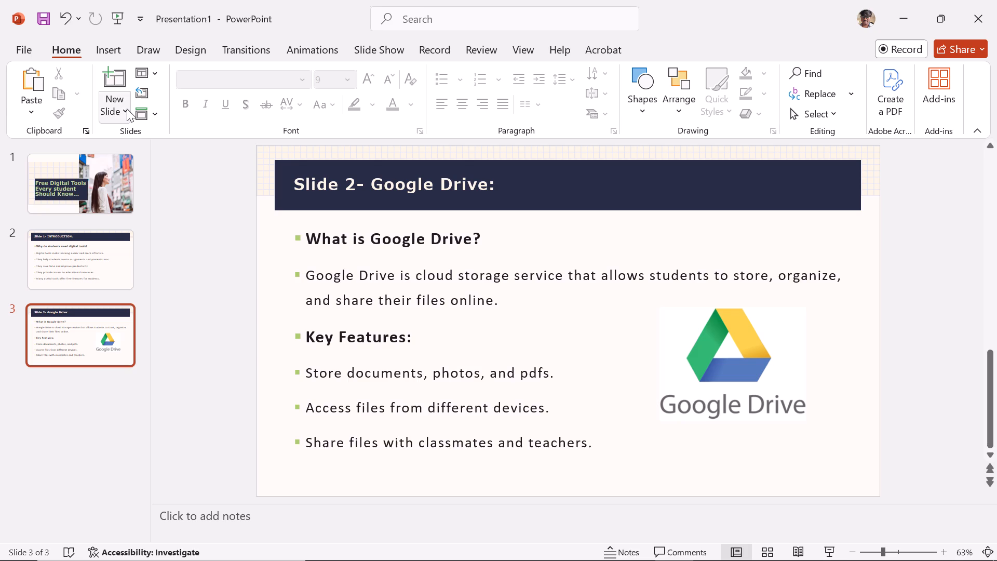
# Add a new slide with the Title and Content layout after the Google Drive slide.
pyautogui.click(127, 109)
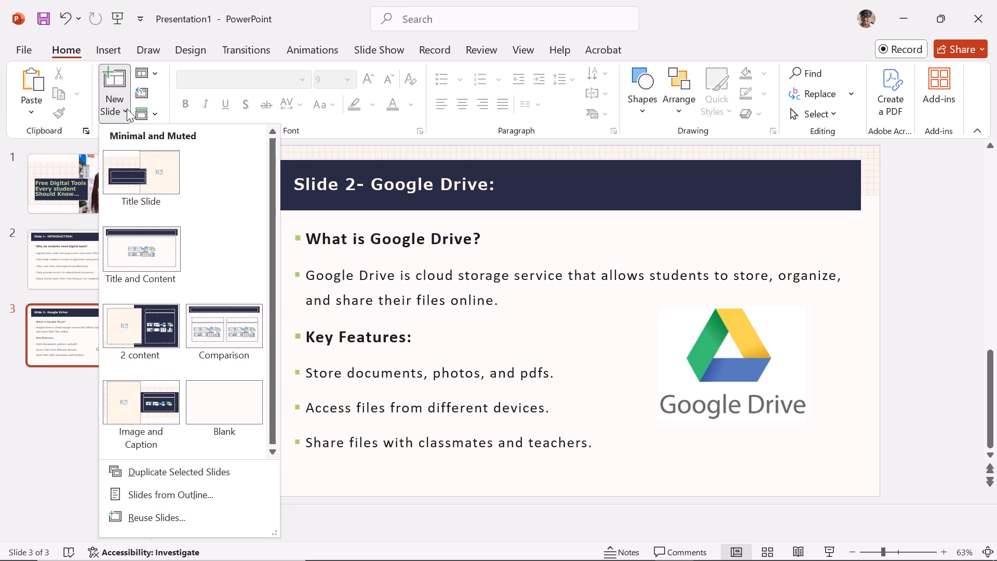
pyautogui.click(121, 274)
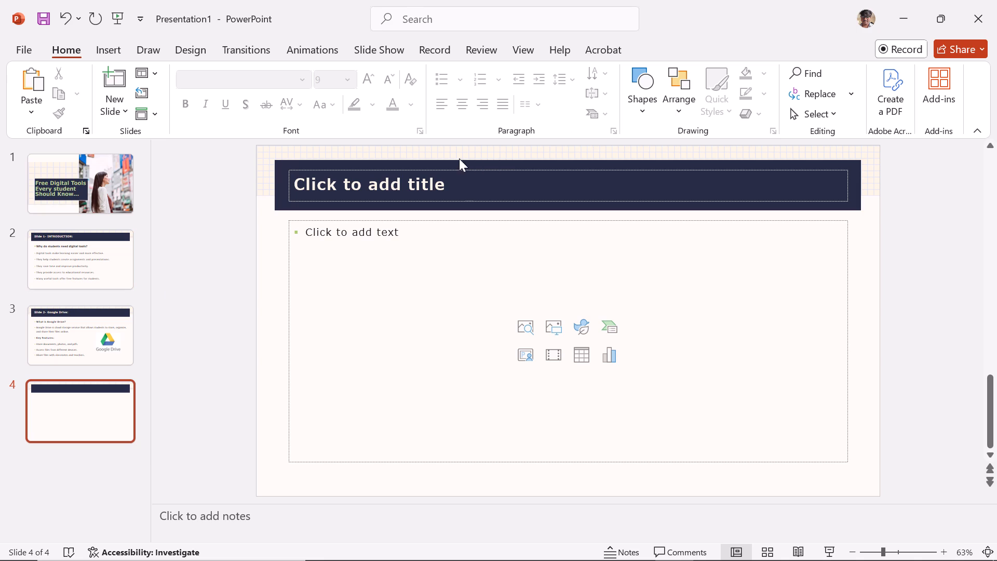
# Enter "Slide 3 – Canva:" as the title of the new slide.
pyautogui.click(439, 180)
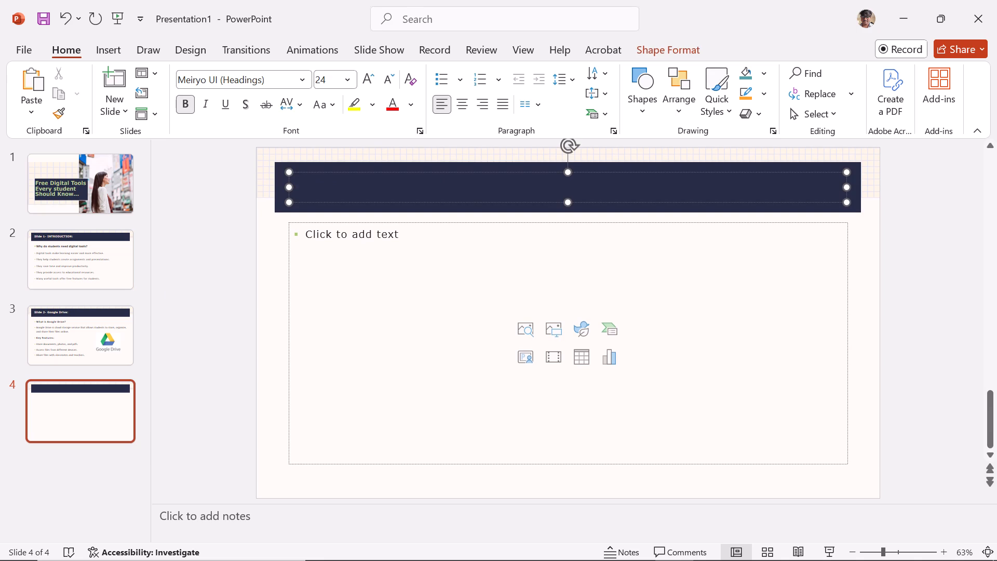
pyautogui.write('canva')
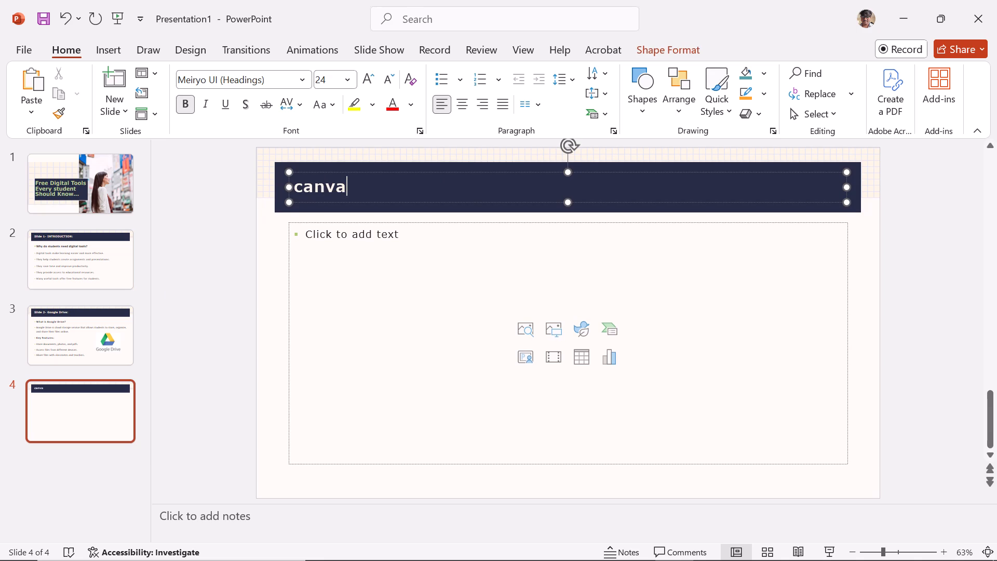
pyautogui.press('BackSpace')
pyautogui.press('BackSpace')
pyautogui.press('BackSpace')
pyautogui.press('BackSpace')
pyautogui.press('BackSpace')
pyautogui.write('sli')
pyautogui.press('BackSpace')
pyautogui.press('BackSpace')
pyautogui.press('BackSpace')
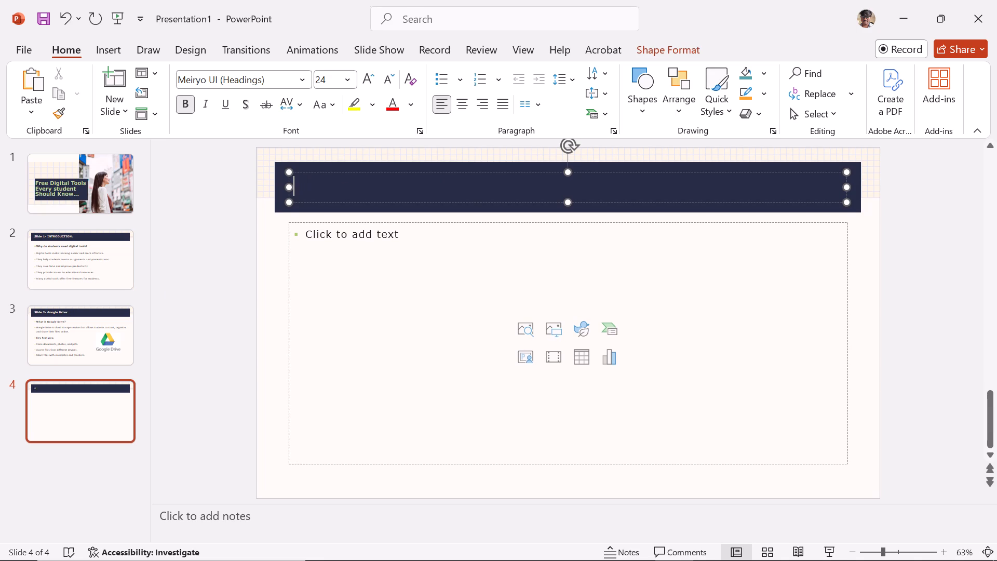
pyautogui.write('lide 3 -')
pyautogui.press('space')
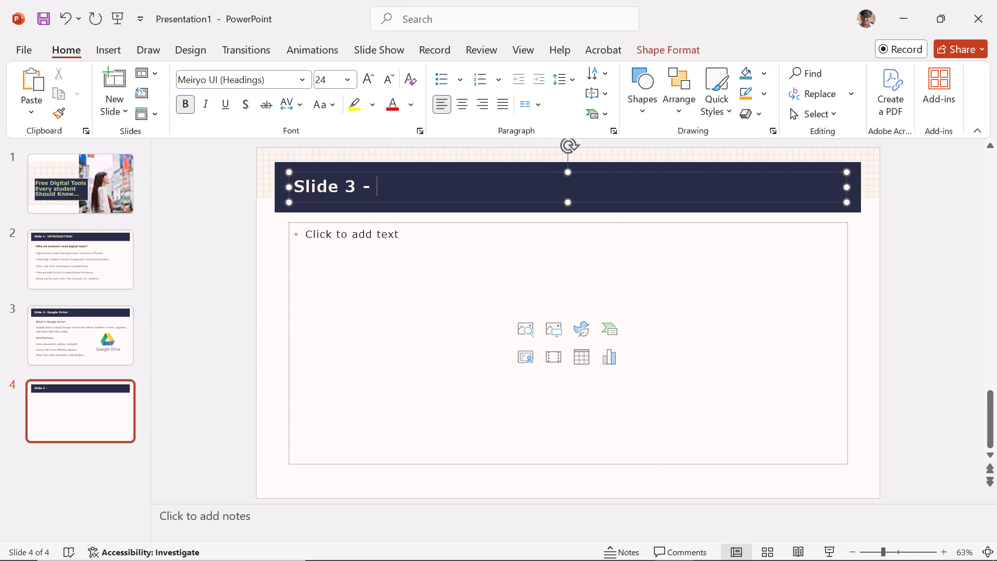
pyautogui.write('canva')
pyautogui.press('BackSpace')
pyautogui.press('BackSpace')
pyautogui.press('BackSpace')
pyautogui.press('BackSpace')
pyautogui.press('BackSpace')
pyautogui.write('Ca')
pyautogui.write('nva')
pyautogui.hotkey('shift', ':')
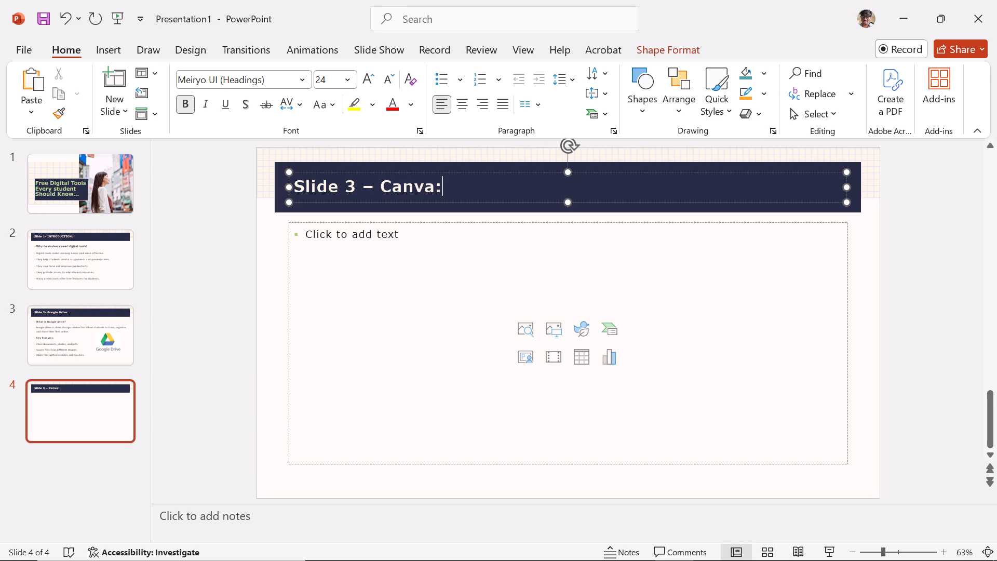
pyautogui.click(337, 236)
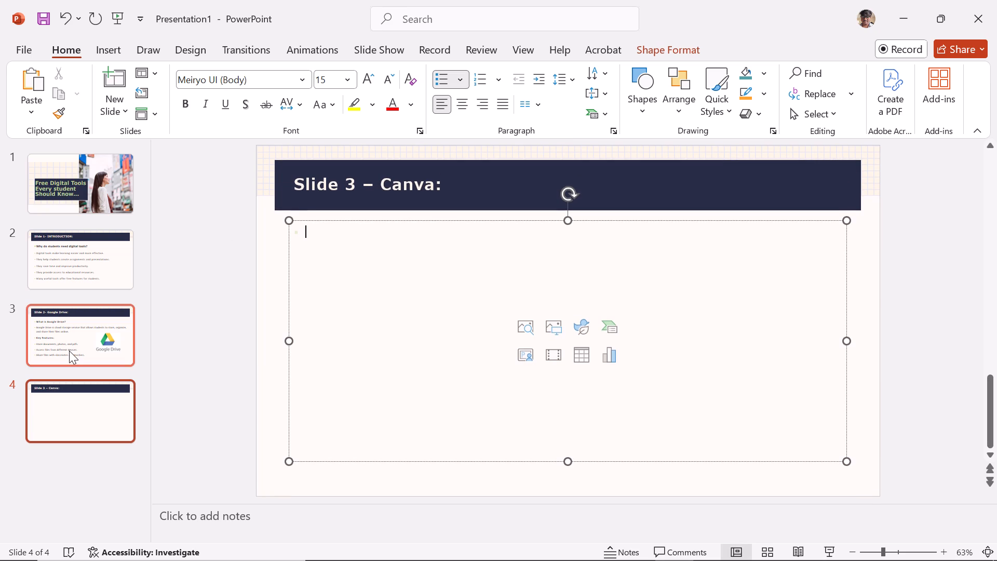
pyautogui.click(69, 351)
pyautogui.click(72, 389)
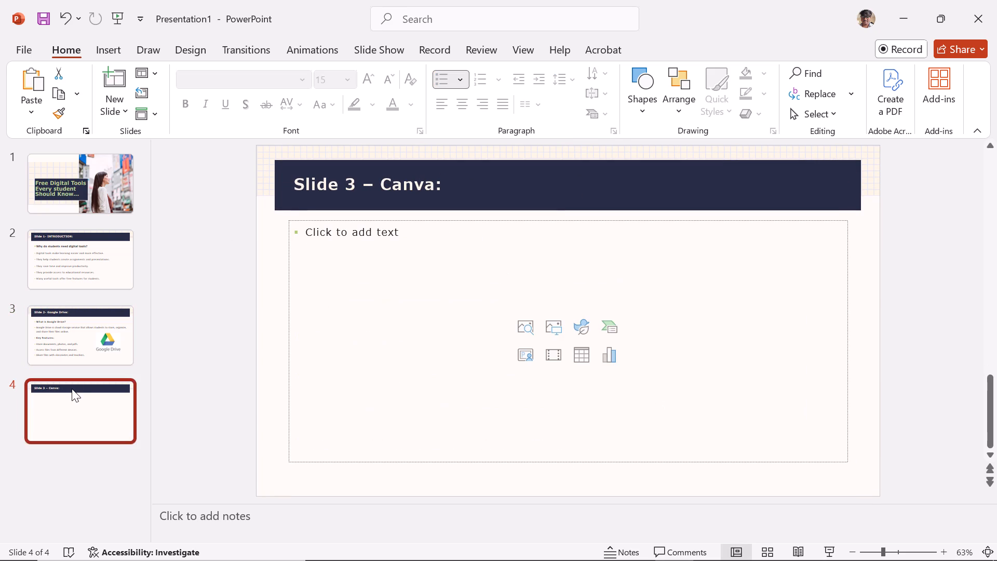
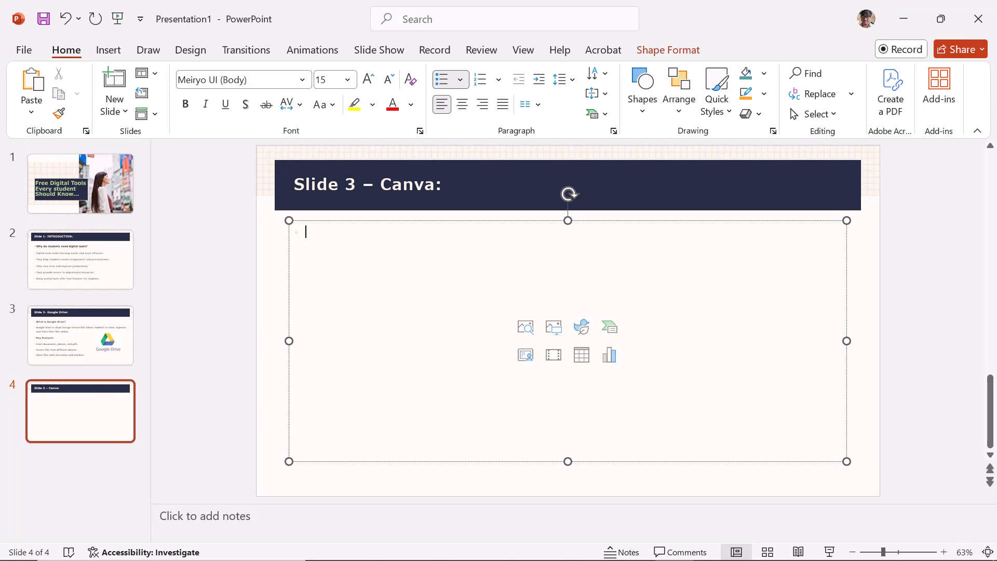
# Enter "What is Canva?" as the first bullet in the Canva slide's content box.
pyautogui.write('What i sva')
pyautogui.press('BackSpace')
pyautogui.press('BackSpace')
pyautogui.write('ca')
pyautogui.press('BackSpace')
pyautogui.press('BackSpace')
pyautogui.press('BackSpace')
pyautogui.write('canav')
pyautogui.press('BackSpace')
pyautogui.press('BackSpace')
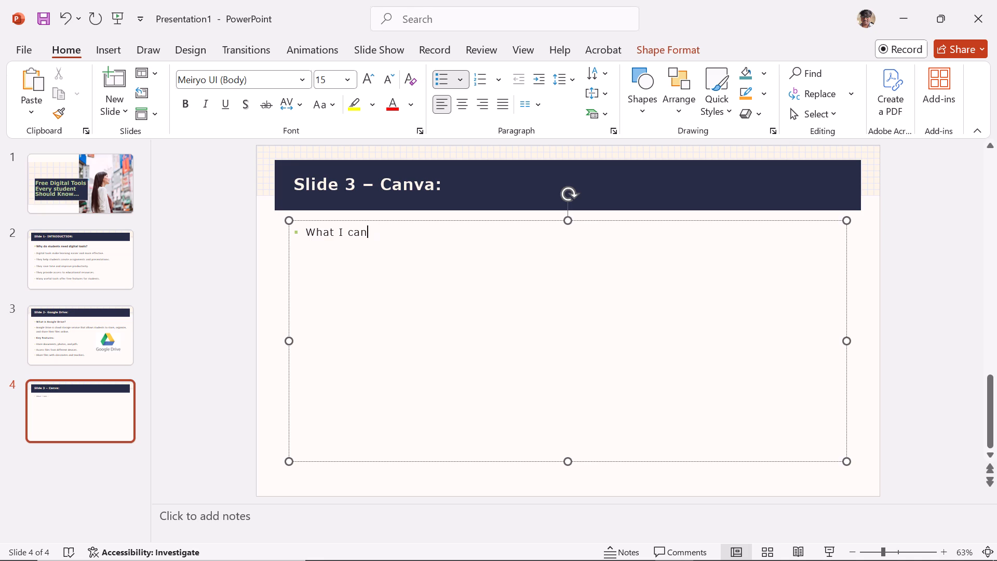
pyautogui.write('va')
pyautogui.hotkey('shift', '?')
pyautogui.press('BackSpace')
pyautogui.press('BackSpace')
pyautogui.press('BackSpace')
pyautogui.press('BackSpace')
pyautogui.press('BackSpace')
pyautogui.press('BackSpace')
pyautogui.press('BackSpace')
pyautogui.press('BackSpace')
pyautogui.write('i s')
pyautogui.press('BackSpace')
pyautogui.press('BackSpace')
pyautogui.write('s Can')
pyautogui.write('va')
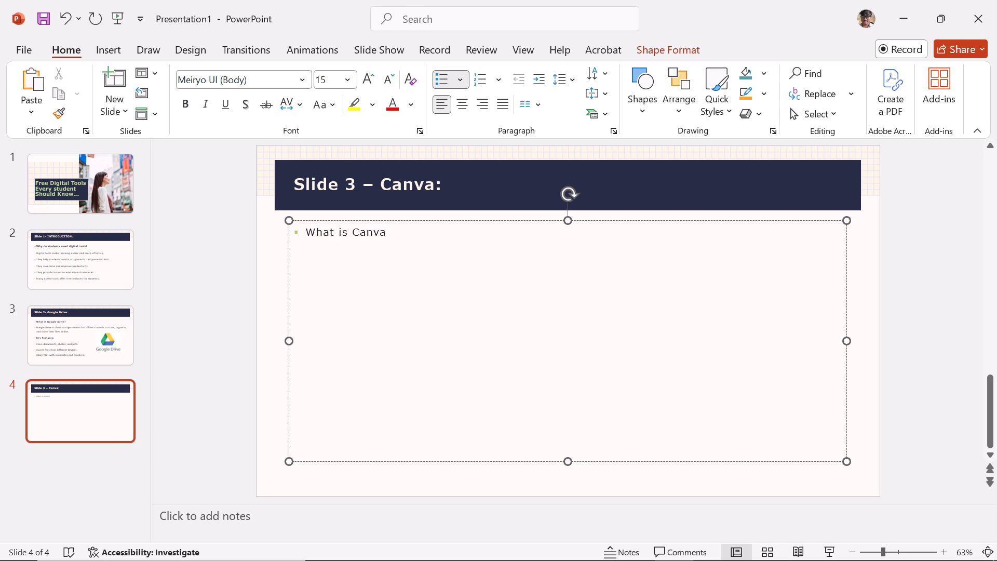
pyautogui.hotkey('shift', '?')
# Format the "What is Canva?" line as bold Calibri at size 28.
pyautogui.moveTo(413, 236); pyautogui.dragTo(309, 235)
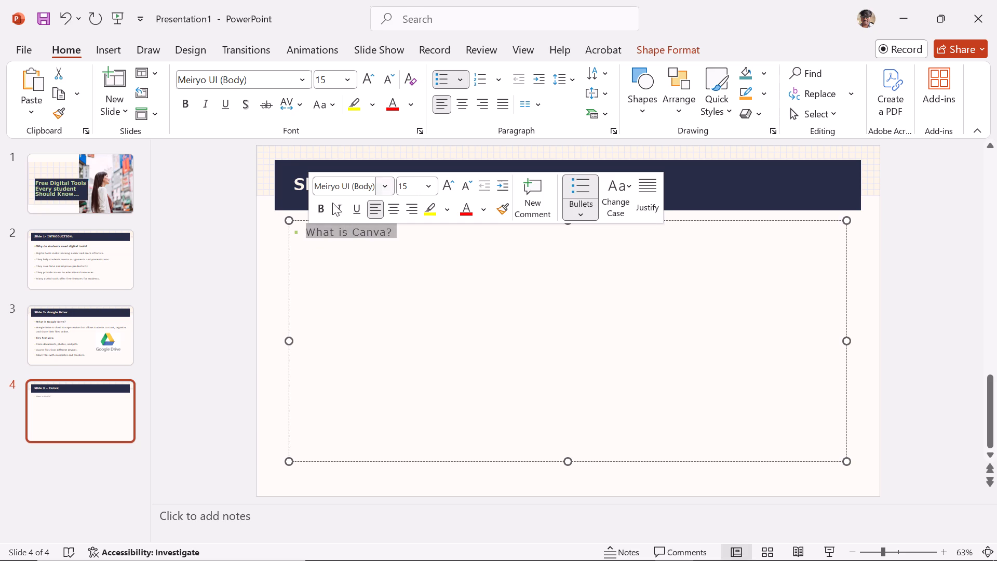
pyautogui.click(315, 211)
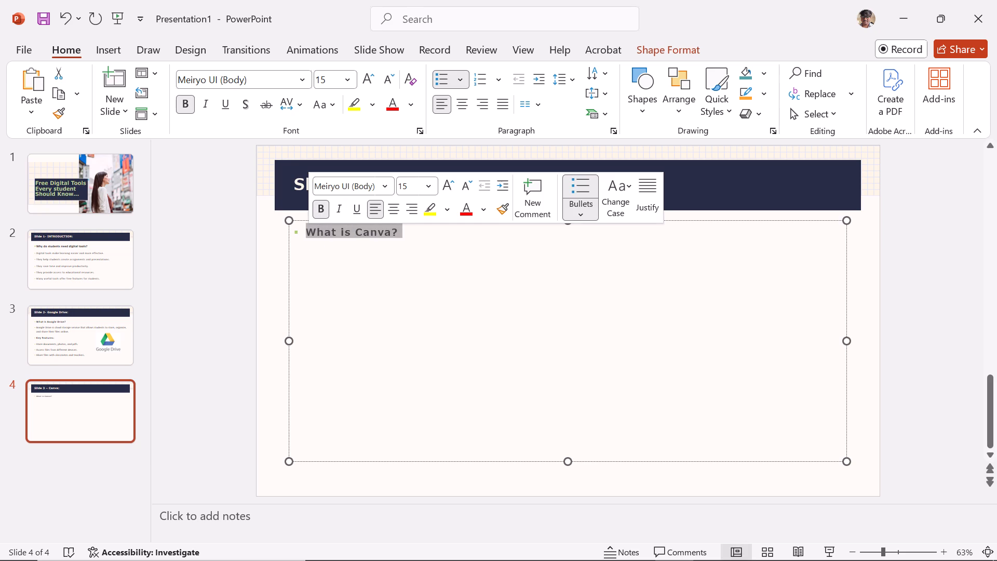
pyautogui.click(362, 186)
pyautogui.write('cal')
pyautogui.press('Return')
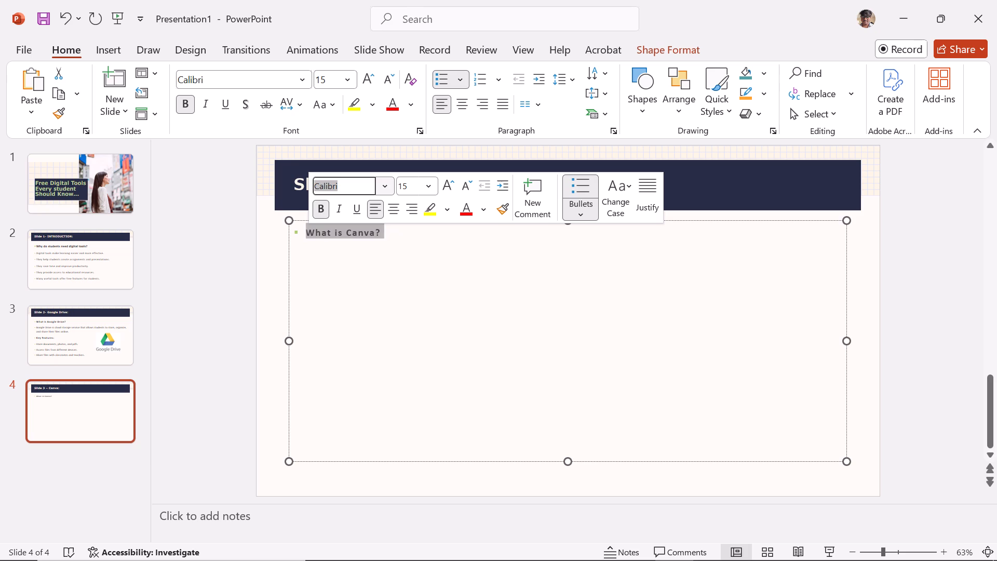
pyautogui.click(407, 182)
pyautogui.press('BackSpace')
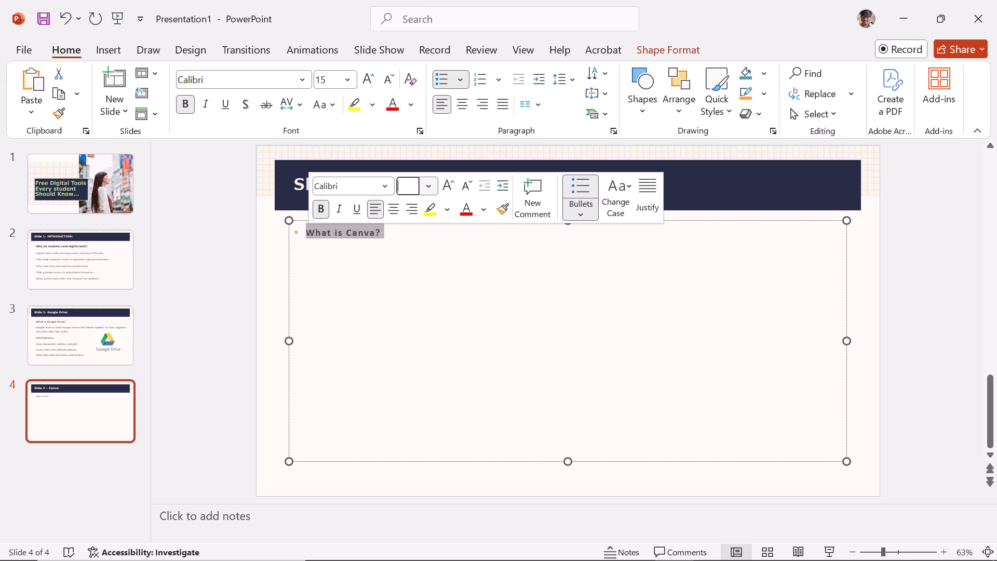
pyautogui.write('28')
pyautogui.press('Return')
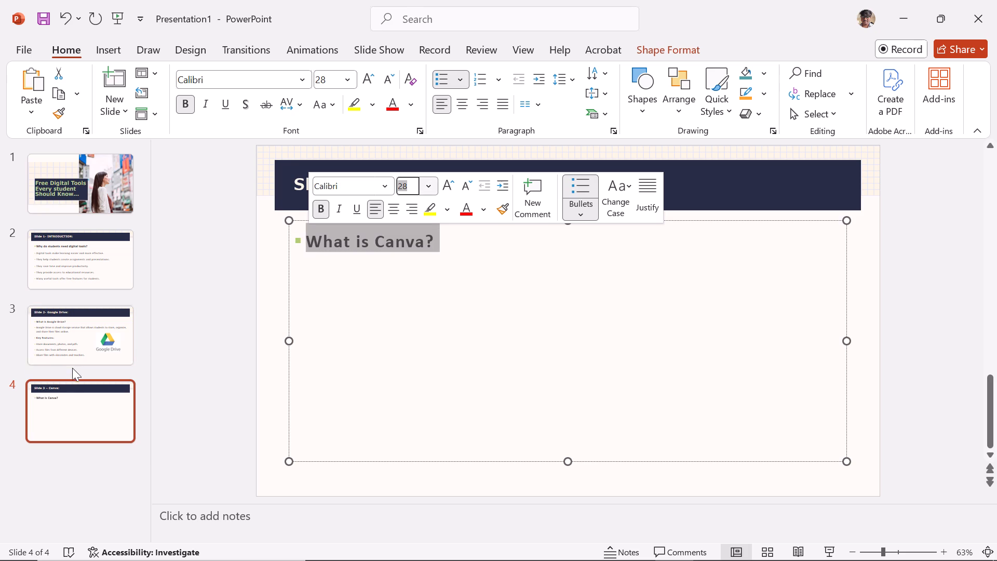
# Start a new bullet below "What is Canva?" with bold turned off and the font size set to 24.
pyautogui.click(72, 363)
pyautogui.click(78, 269)
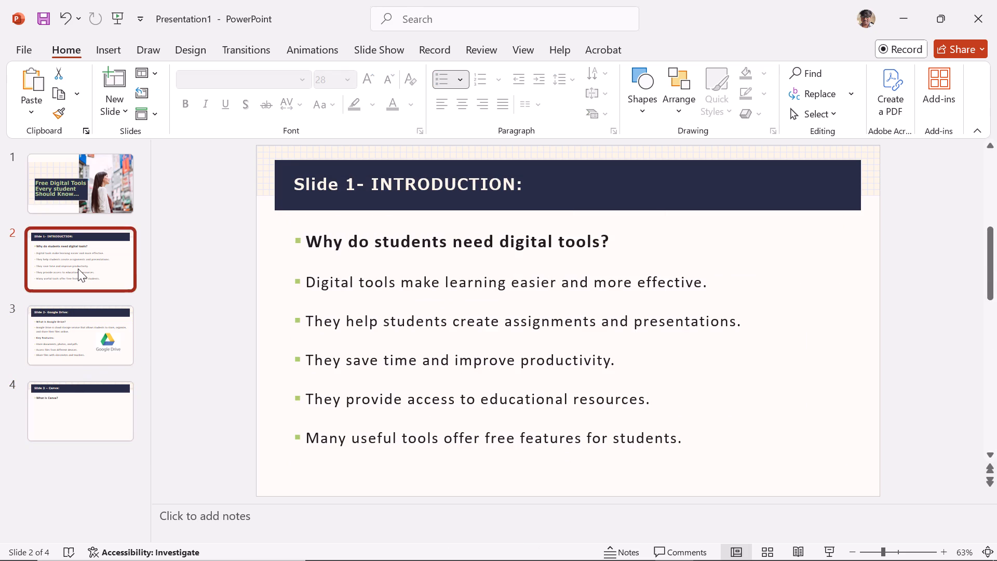
pyautogui.click(87, 396)
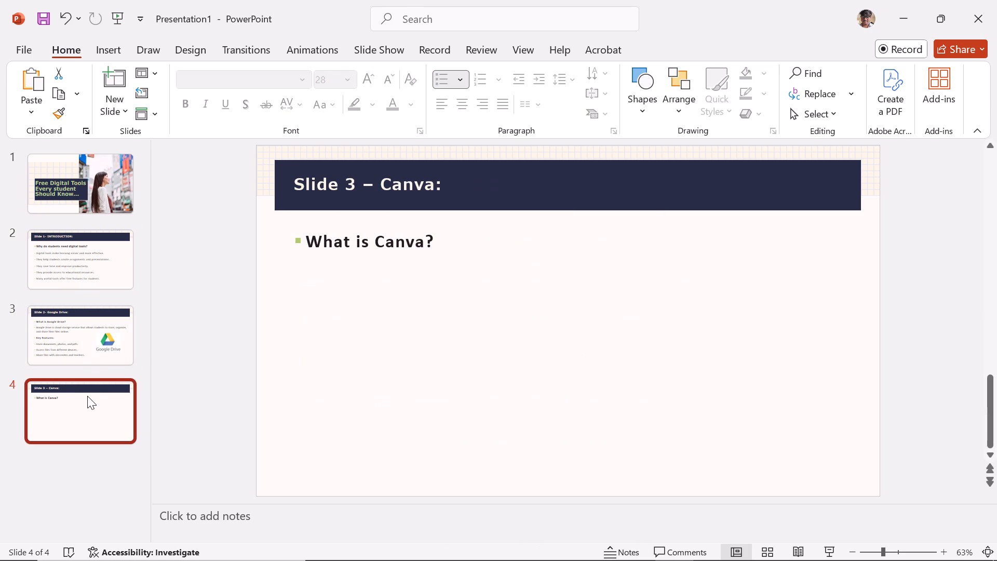
pyautogui.click(440, 246)
pyautogui.click(440, 246)
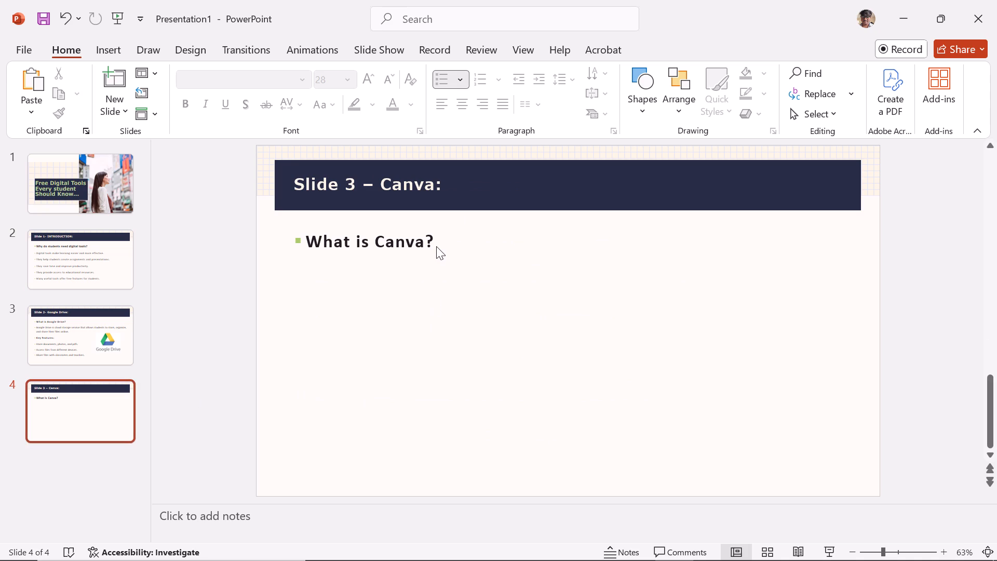
pyautogui.click(432, 245)
pyautogui.press('Return')
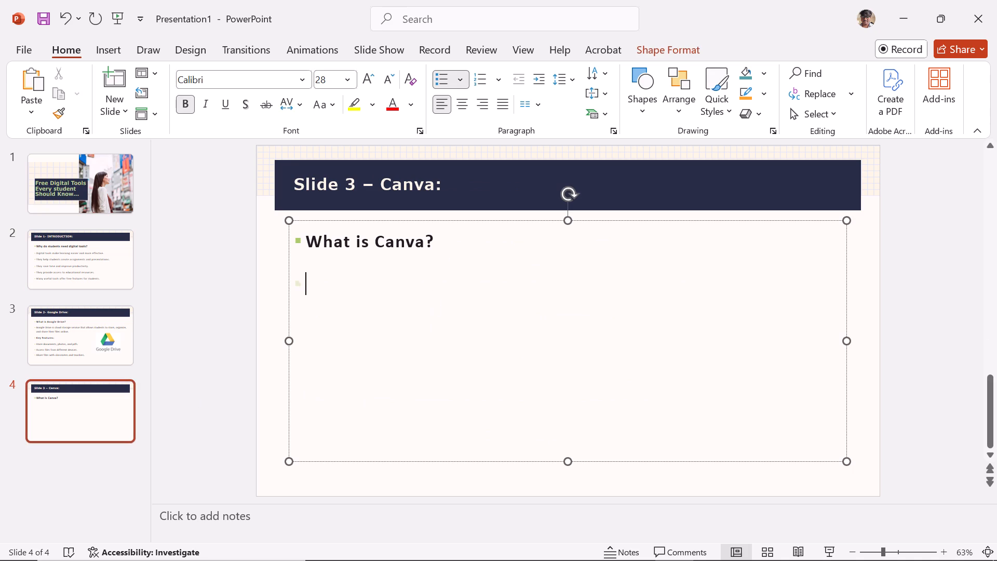
pyautogui.click(191, 101)
pyautogui.click(335, 82)
pyautogui.press('BackSpace')
pyautogui.write('24')
pyautogui.press('Return')
# Begin the description in the new bullet with "Canva is an online design tool".
pyautogui.write('Canva')
pyautogui.press('space')
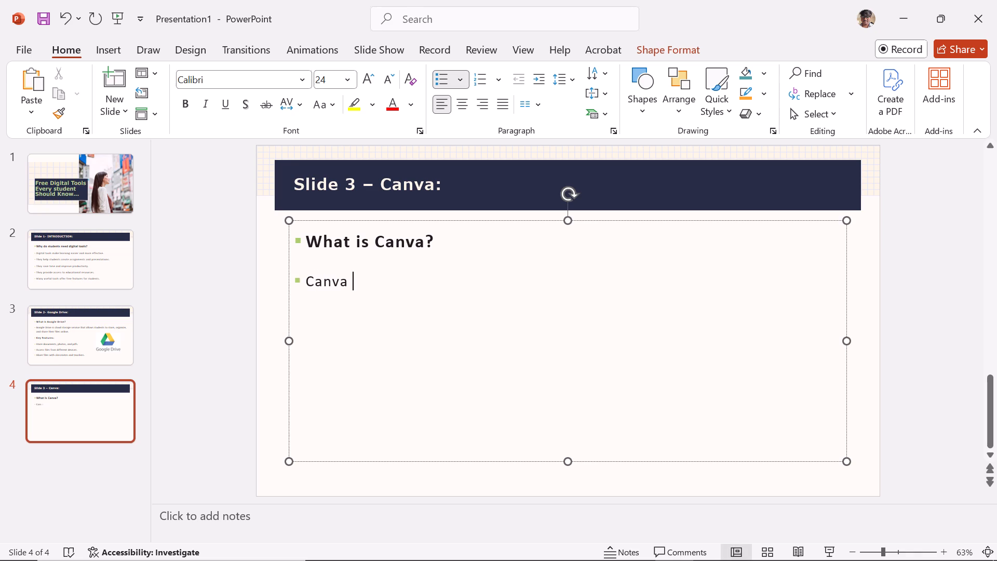
pyautogui.write('is aa n')
pyautogui.press('BackSpace')
pyautogui.press('BackSpace')
pyautogui.press('BackSpace')
pyautogui.write('n onln')
pyautogui.press('BackSpace')
pyautogui.write('ine')
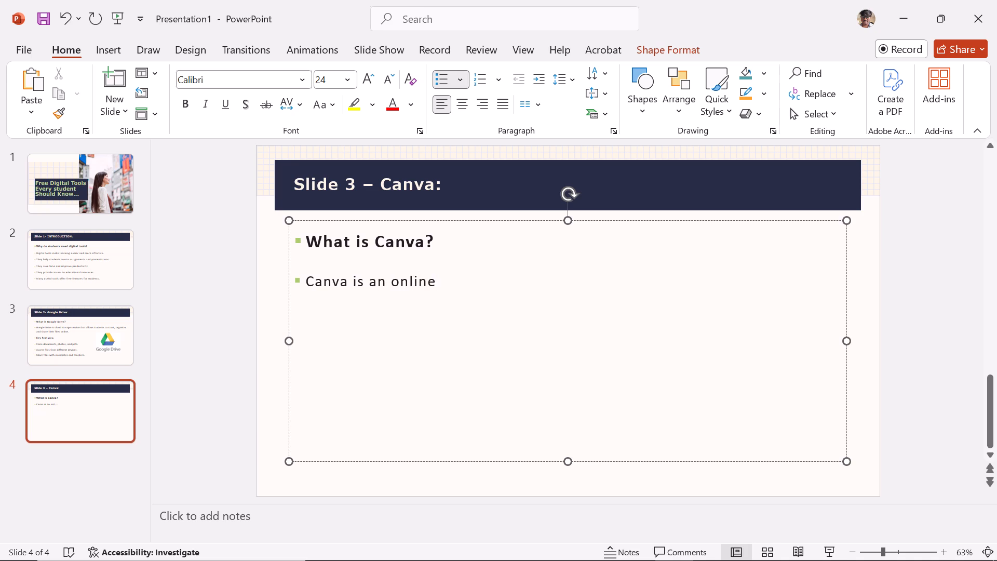
pyautogui.press('space')
pyautogui.write('design')
pyautogui.press('space')
pyautogui.write('tpo')
pyautogui.press('BackSpace')
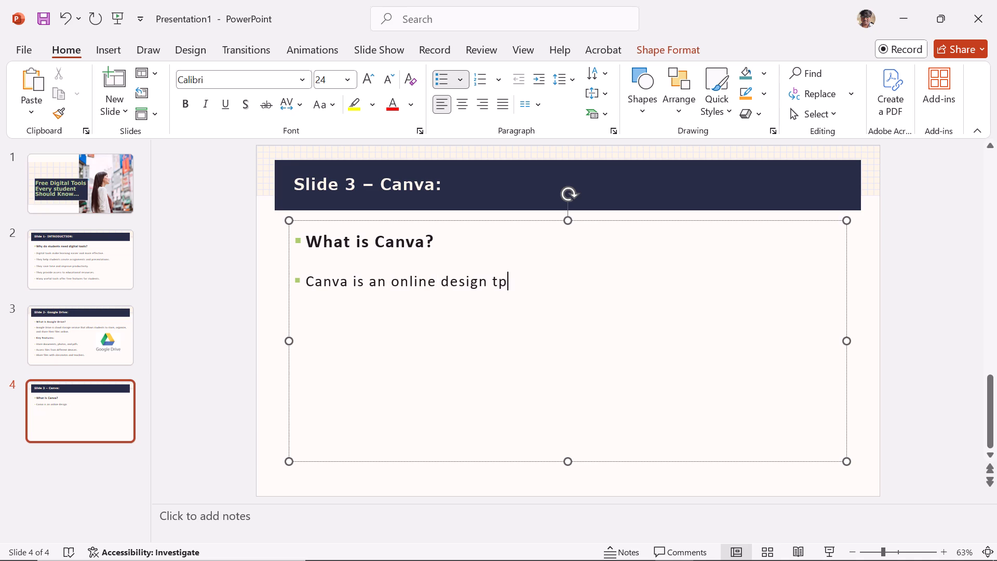
pyautogui.press('BackSpace')
pyautogui.write('ool')
pyautogui.press('space')
# Continue the Canva description with "that helps students create".
pyautogui.write('rhtat')
pyautogui.press('space')
pyautogui.press('BackSpace')
pyautogui.press('BackSpace')
pyautogui.press('BackSpace')
pyautogui.press('BackSpace')
pyautogui.press('BackSpace')
pyautogui.press('BackSpace')
pyautogui.write('taht')
pyautogui.press('space')
pyautogui.write('jep')
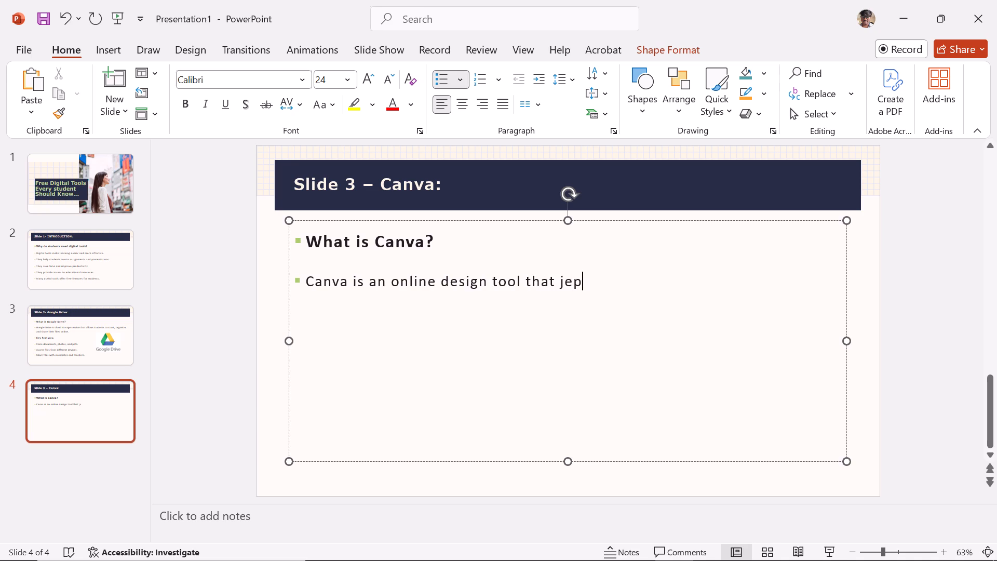
pyautogui.press('BackSpace')
pyautogui.press('BackSpace')
pyautogui.press('BackSpace')
pyautogui.write('he')
pyautogui.write('lp')
pyautogui.write('s studens t')
pyautogui.press('BackSpace')
pyautogui.press('BackSpace')
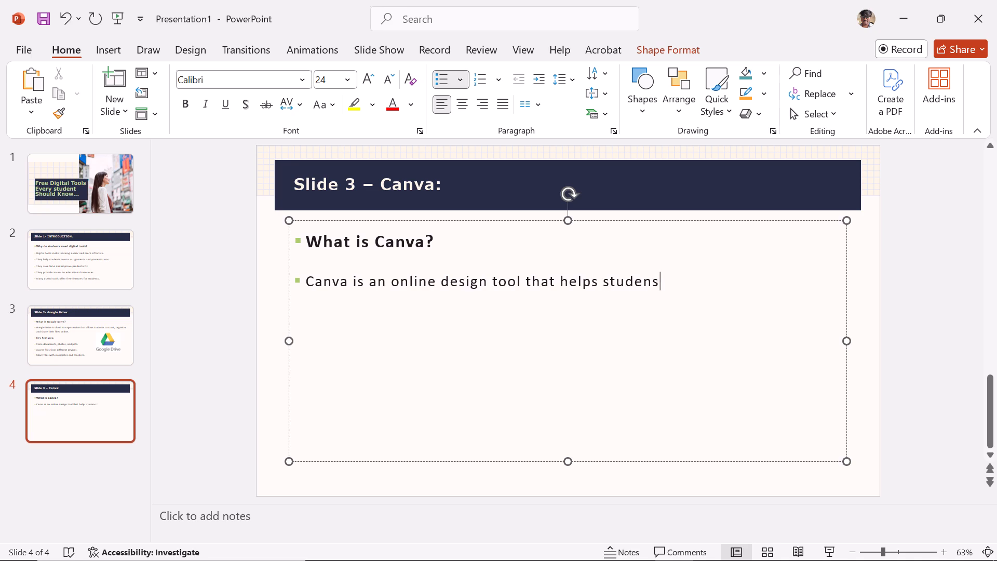
pyautogui.press('s')
pyautogui.press('BackSpace')
pyautogui.press('BackSpace')
pyautogui.write('ts')
pyautogui.press('space')
pyautogui.write('creaet')
pyautogui.press('space')
# Continue the Canva description with "professional-looking visual content".
pyautogui.write('proffessiona ;')
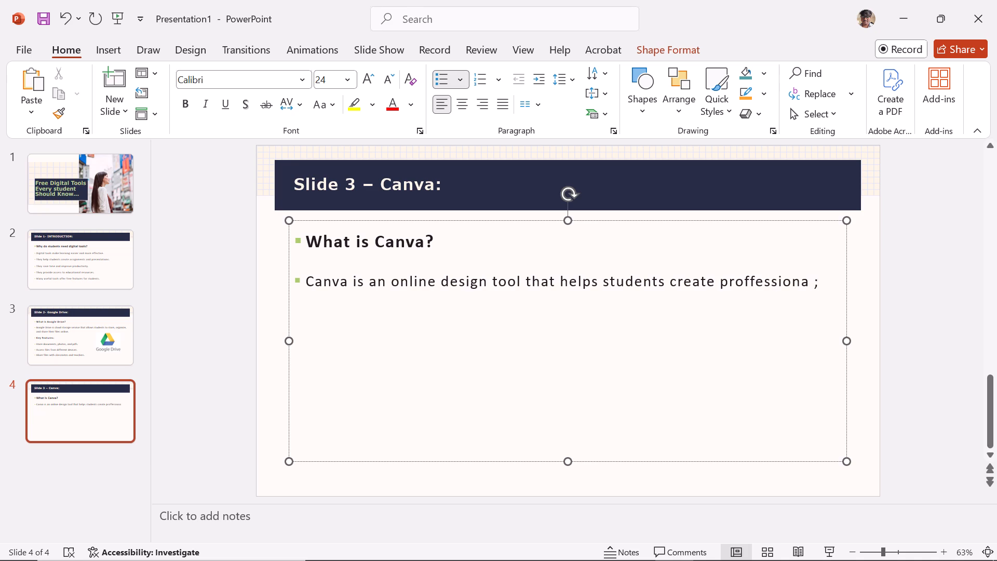
pyautogui.press('BackSpace')
pyautogui.press('BackSpace')
pyautogui.write('l')
pyautogui.press('space')
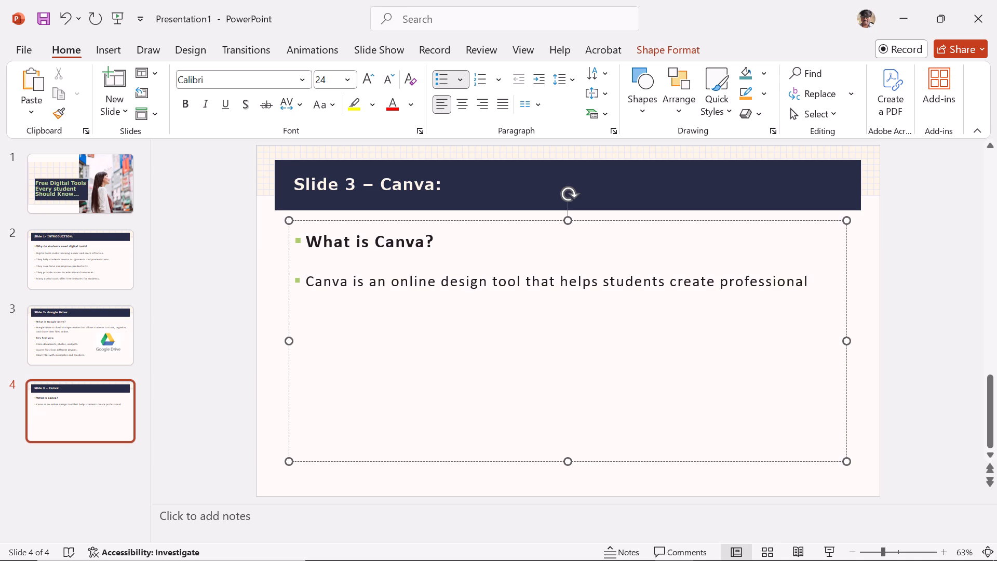
pyautogui.press('BackSpace')
pyautogui.press('-')
pyautogui.write('loooking')
pyautogui.press('space')
pyautogui.write('visual')
pyautogui.press('space')
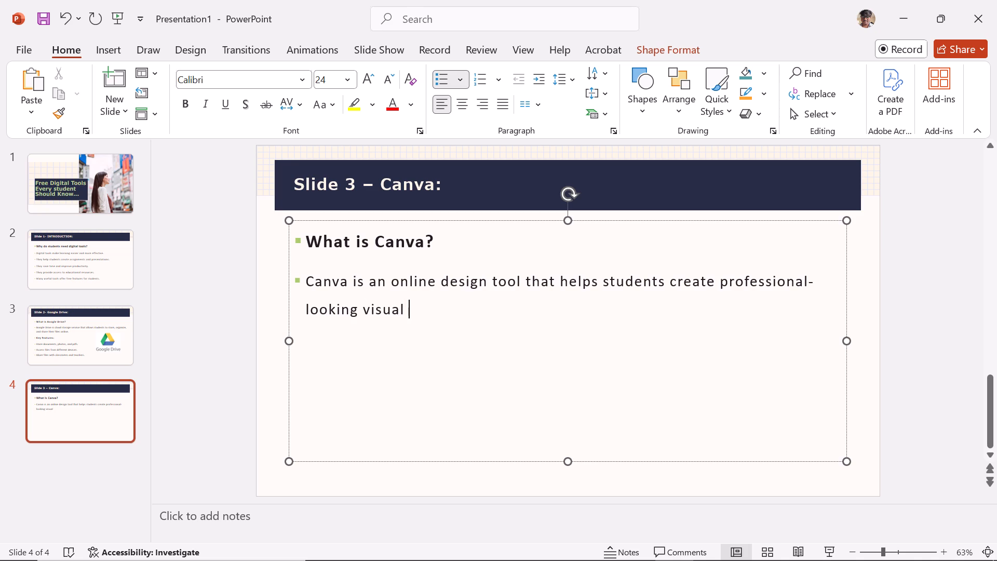
pyautogui.write('content')
pyautogui.press('space')
# Continue the Canva description with "without advanced".
pyautogui.write('withoit')
pyautogui.press('BackSpace')
pyautogui.press('BackSpace')
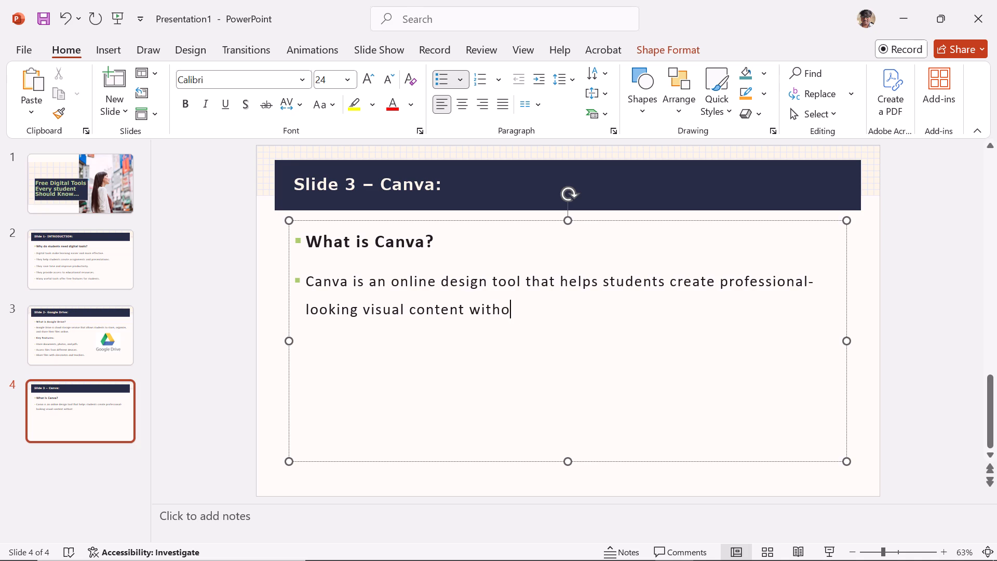
pyautogui.write('ut')
pyautogui.press('space')
pyautogui.write('advanced')
pyautogui.press('space')
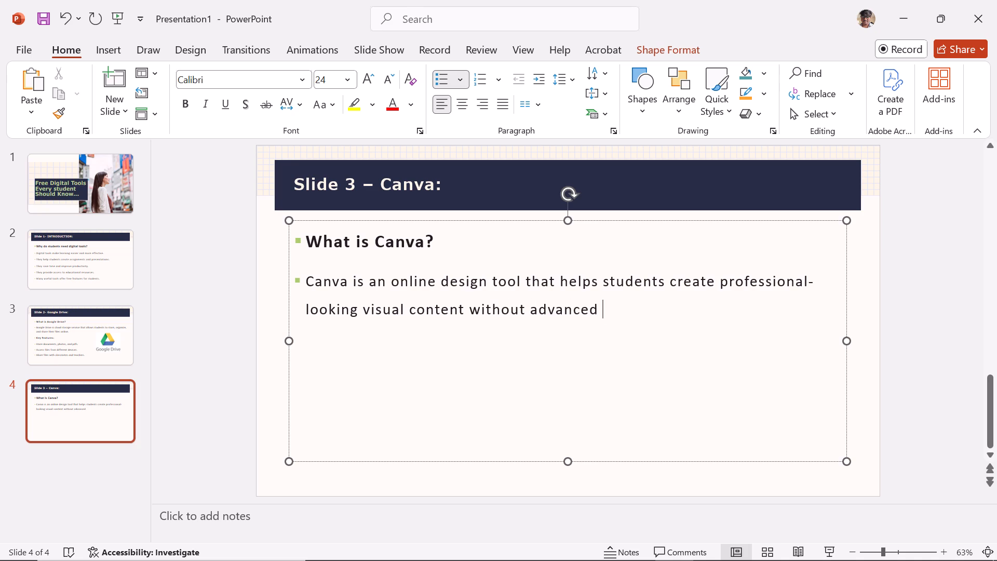
# Finish the Canva description with "design skills.".
pyautogui.write('dewsign')
pyautogui.press('space')
pyautogui.press('BackSpace')
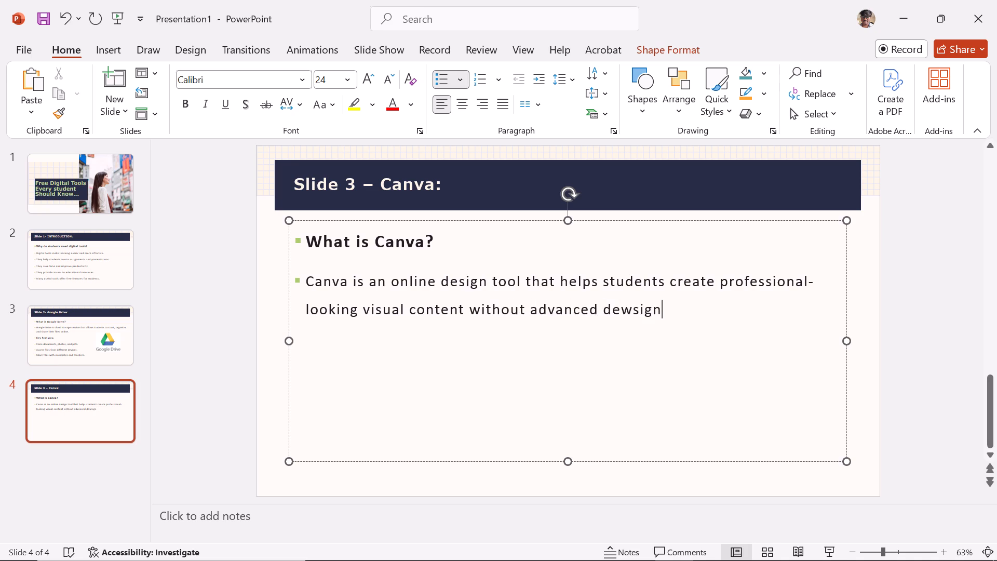
pyautogui.press('BackSpace')
pyautogui.press('BackSpace')
pyautogui.press('BackSpace')
pyautogui.press('BackSpace')
pyautogui.press('BackSpace')
pyautogui.write('si')
pyautogui.write('gn g')
pyautogui.press('BackSpace')
pyautogui.write('heip')
pyautogui.press('BackSpace')
pyautogui.press('BackSpace')
pyautogui.write('lps')
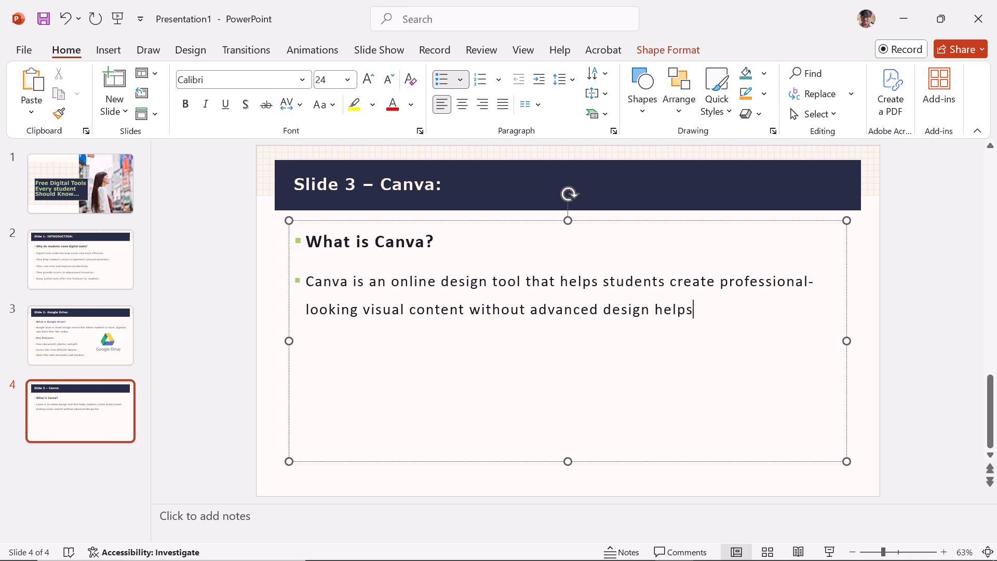
pyautogui.press('BackSpace')
pyautogui.press('BackSpace')
pyautogui.press('BackSpace')
pyautogui.press('BackSpace')
pyautogui.press('BackSpace')
pyautogui.write('skills.')
# Add a new bullet reading "Key features:" below the Canva description.
pyautogui.press('Return')
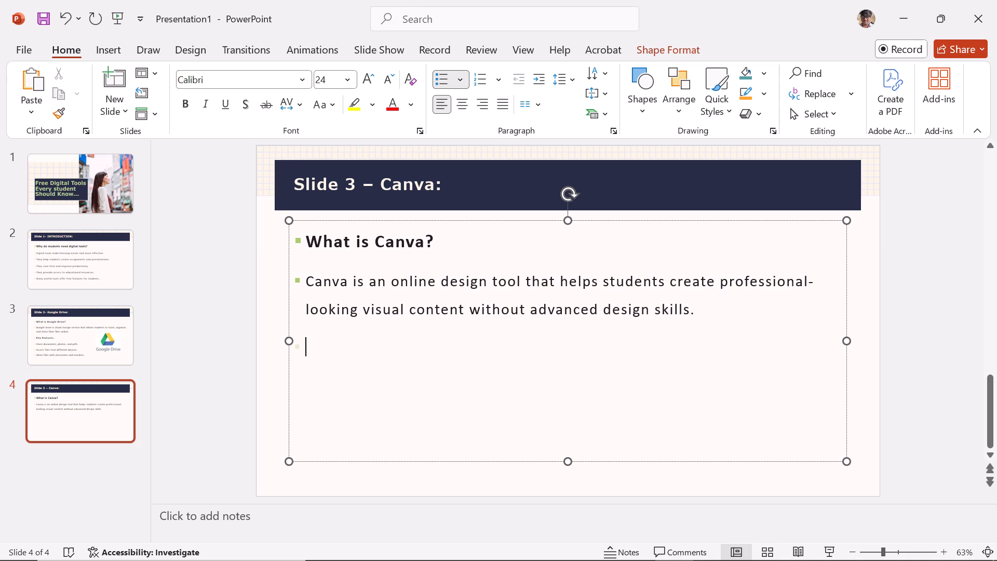
pyautogui.write('Key')
pyautogui.press('space')
pyautogui.write('fre')
pyautogui.press('BackSpace')
pyautogui.press('BackSpace')
pyautogui.write('ea')
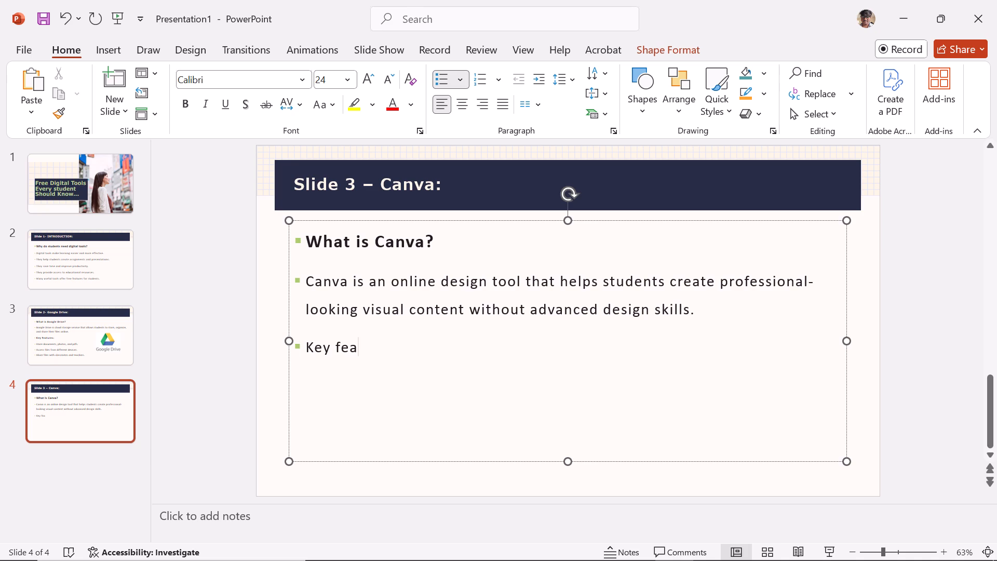
pyautogui.write('tures:')
# Capitalize the second word of the new subheading so it reads "Key Features:".
pyautogui.press('Left')
pyautogui.press('Left')
pyautogui.press('Left')
pyautogui.press('Left')
pyautogui.press('Left')
pyautogui.press('Left')
pyautogui.press('Left')
pyautogui.press('Left')
pyautogui.press('BackSpace')
pyautogui.press('Right')
pyautogui.press('Right')
pyautogui.press('Right')
pyautogui.press('Right')
pyautogui.press('Right')
pyautogui.press('Right')
pyautogui.press('Right')
pyautogui.press('Right')
pyautogui.press('Right')
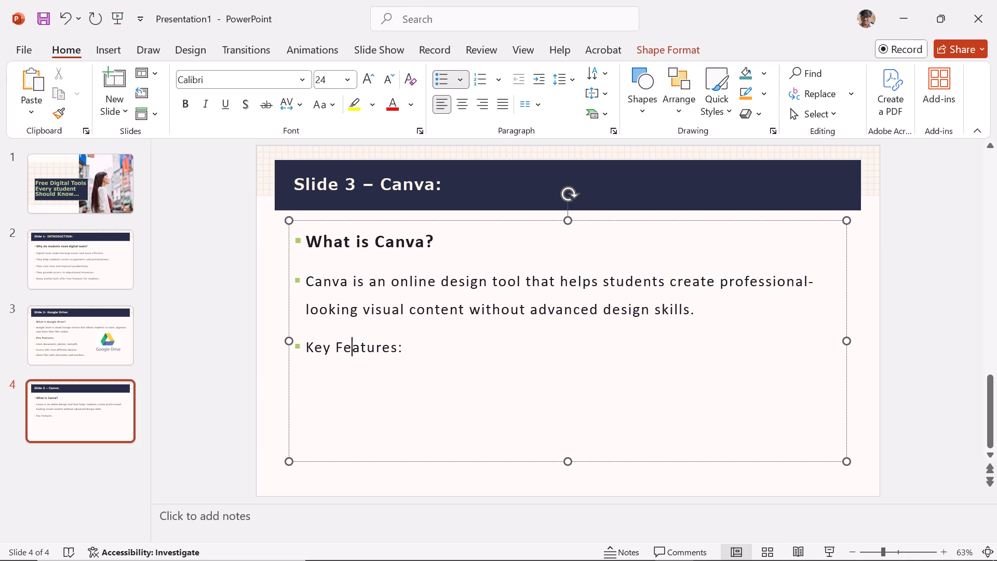
# Make the "Key Features:" line bold and set its font size to 26.
pyautogui.moveTo(413, 350); pyautogui.dragTo(319, 367)
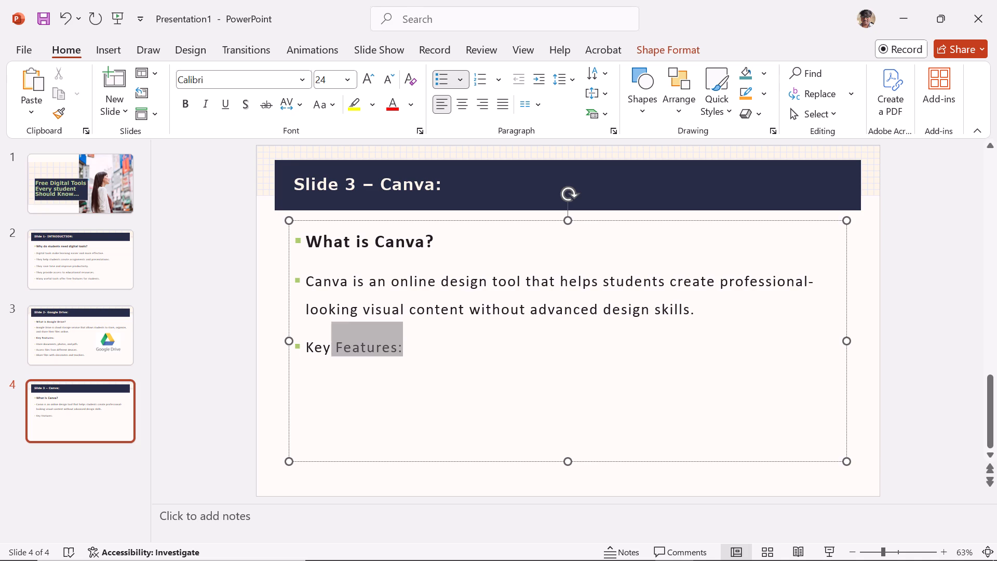
pyautogui.moveTo(319, 367); pyautogui.dragTo(308, 359)
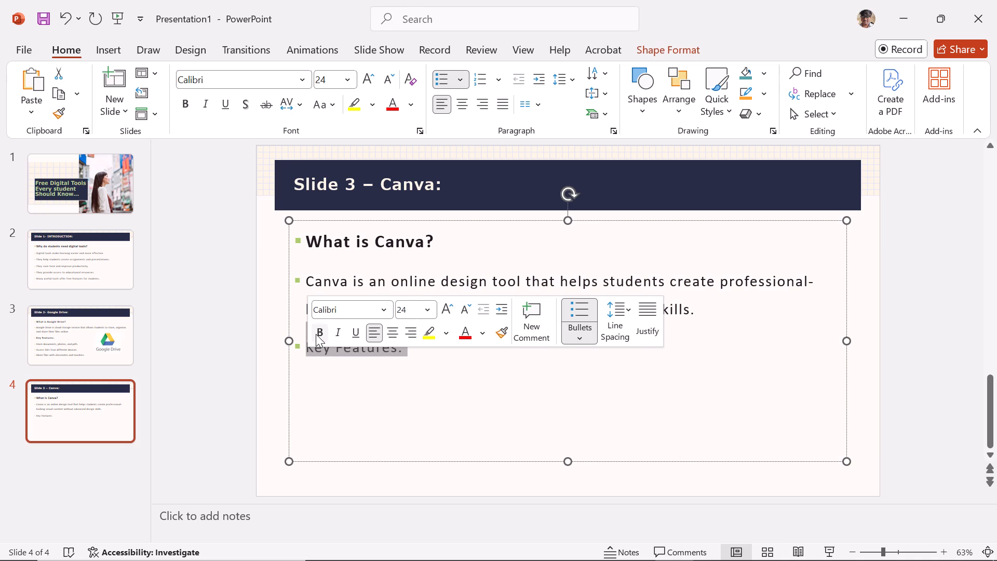
pyautogui.click(316, 334)
pyautogui.click(407, 304)
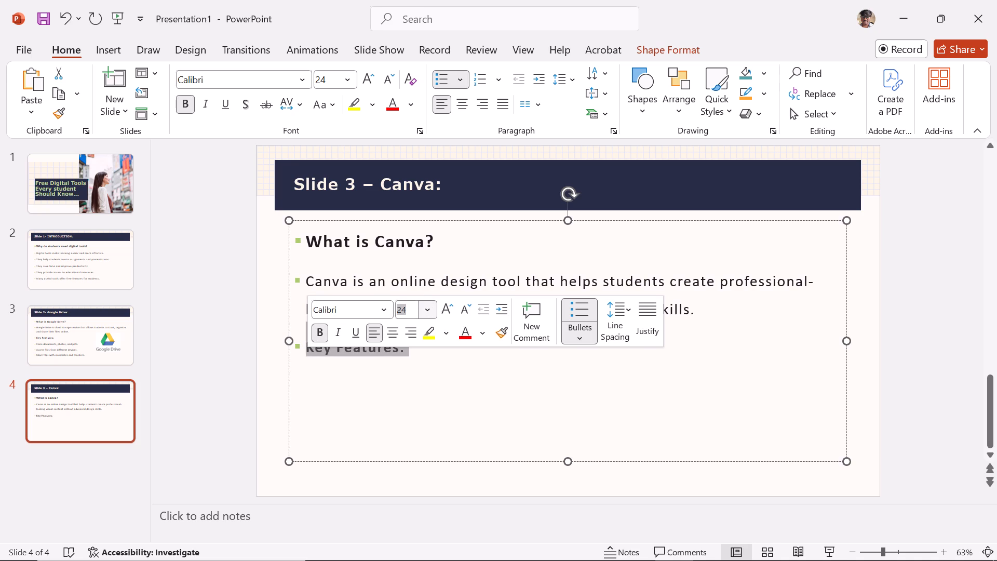
pyautogui.press('BackSpace')
pyautogui.press('BackSpace')
pyautogui.write('26')
pyautogui.press('Return')
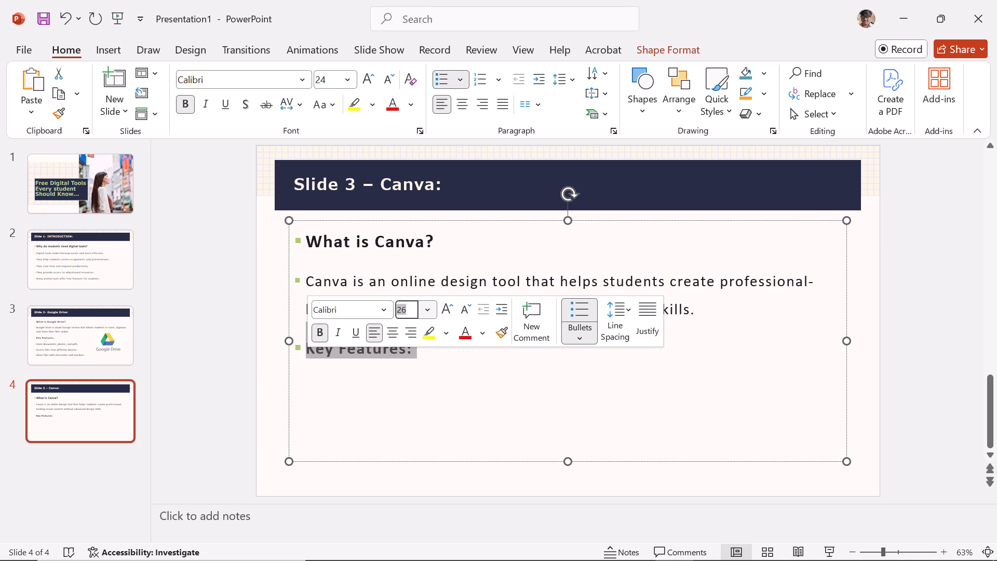
pyautogui.click(422, 354)
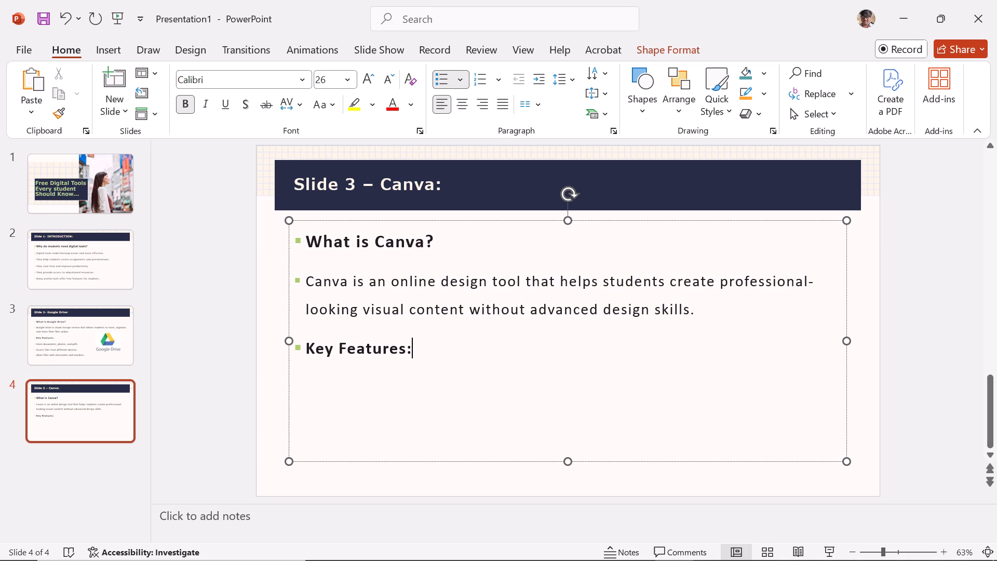
# Start a new bullet below "Key Features:" with bold turned off and the font size set to 24.
pyautogui.press('Return')
pyautogui.click(193, 105)
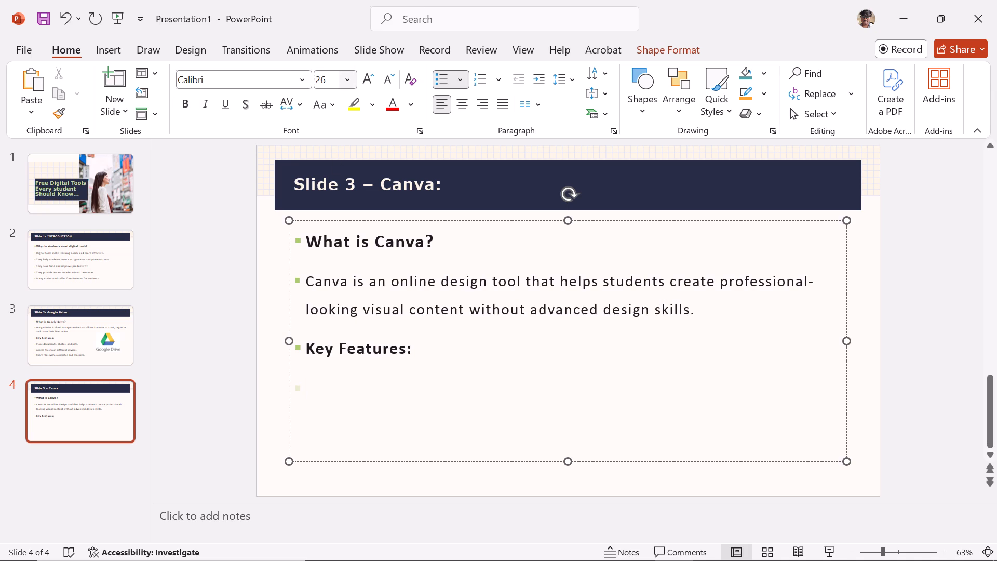
pyautogui.click(326, 81)
pyautogui.press('BackSpace')
pyautogui.write('24')
pyautogui.press('Return')
# Begin the first feature bullet with "Create".
pyautogui.write('Creaatw ee')
pyautogui.press('BackSpace')
pyautogui.press('BackSpace')
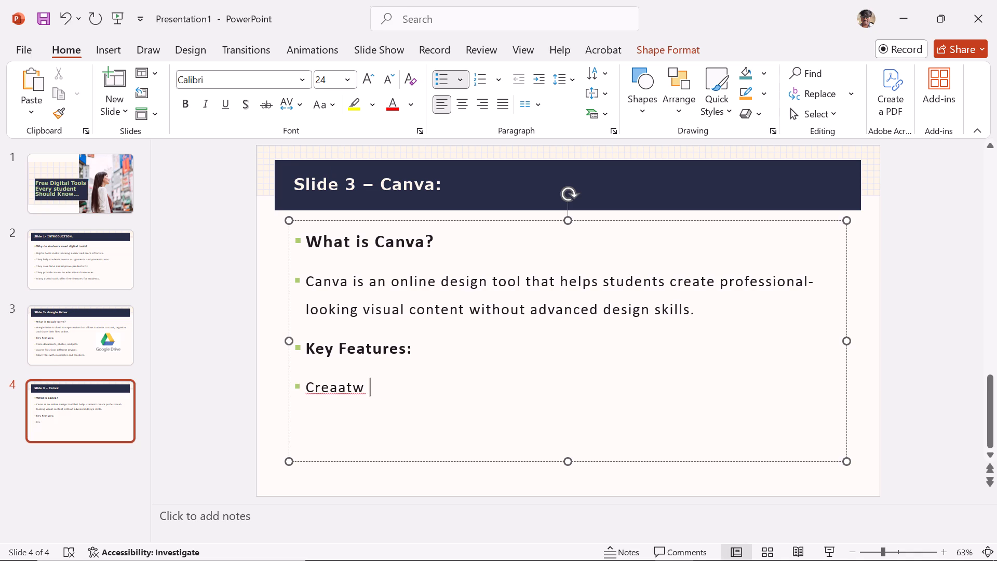
pyautogui.press('BackSpace')
pyautogui.press('BackSpace')
pyautogui.press('BackSpace')
pyautogui.press('BackSpace')
pyautogui.write('er')
pyautogui.press('space')
pyautogui.press('BackSpace')
pyautogui.press('BackSpace')
pyautogui.write('te')
pyautogui.press('space')
pyautogui.press('BackSpace')
pyautogui.press('BackSpace')
pyautogui.press('BackSpace')
pyautogui.press('BackSpace')
pyautogui.press('e')
pyautogui.press('BackSpace')
pyautogui.write('te')
pyautogui.press('space')
# Complete the first feature bullet with "attractive presentaions.".
pyautogui.write('attraci')
pyautogui.press('BackSpace')
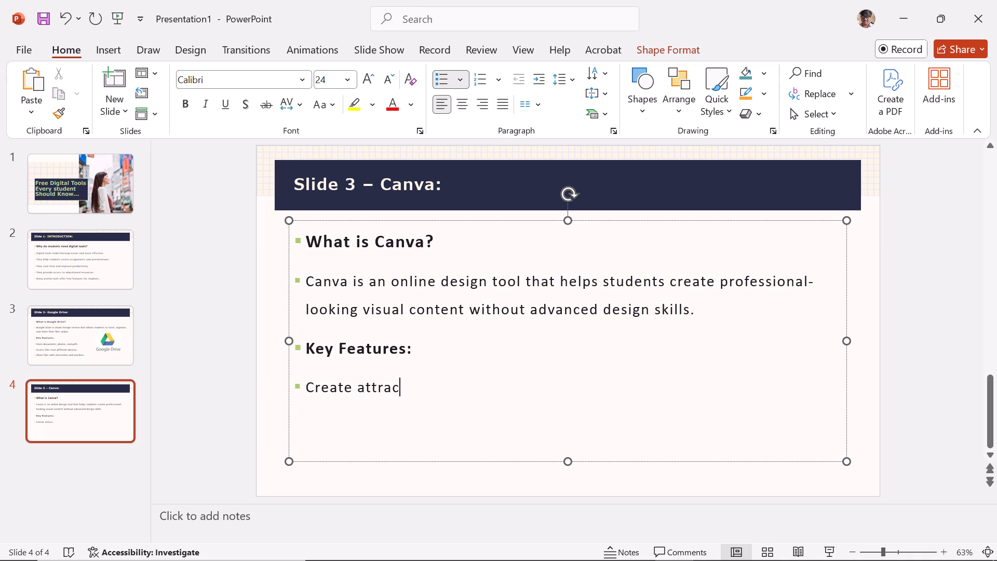
pyautogui.write('tive')
pyautogui.press('space')
pyautogui.write('persen')
pyautogui.press('BackSpace')
pyautogui.press('BackSpace')
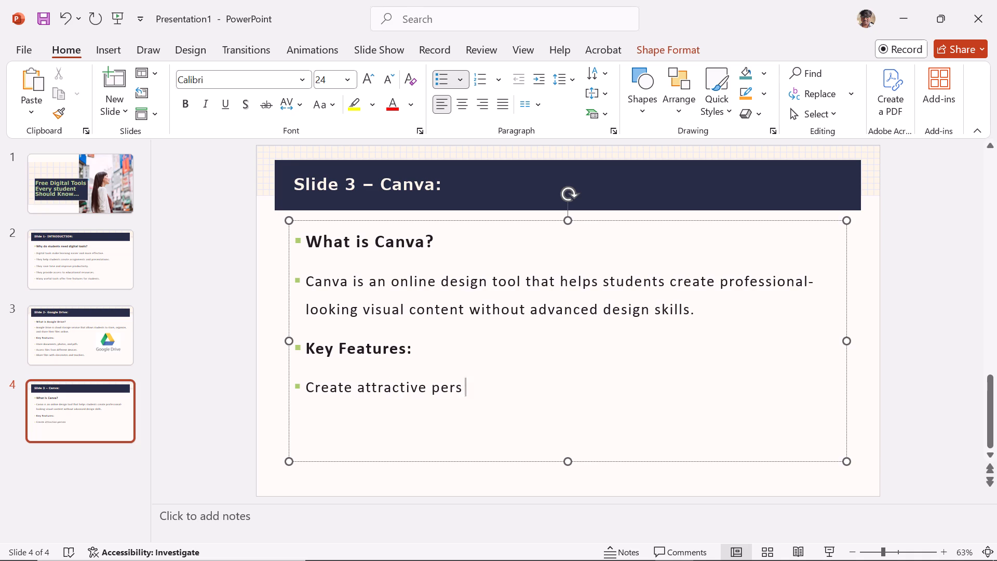
pyautogui.press('BackSpace')
pyautogui.press('BackSpace')
pyautogui.press('BackSpace')
pyautogui.write('resenr')
pyautogui.press('BackSpace')
pyautogui.write('taions.')
# Add a second feature bullet reading "Design posters, banners, and infographics.".
pyautogui.press('Return')
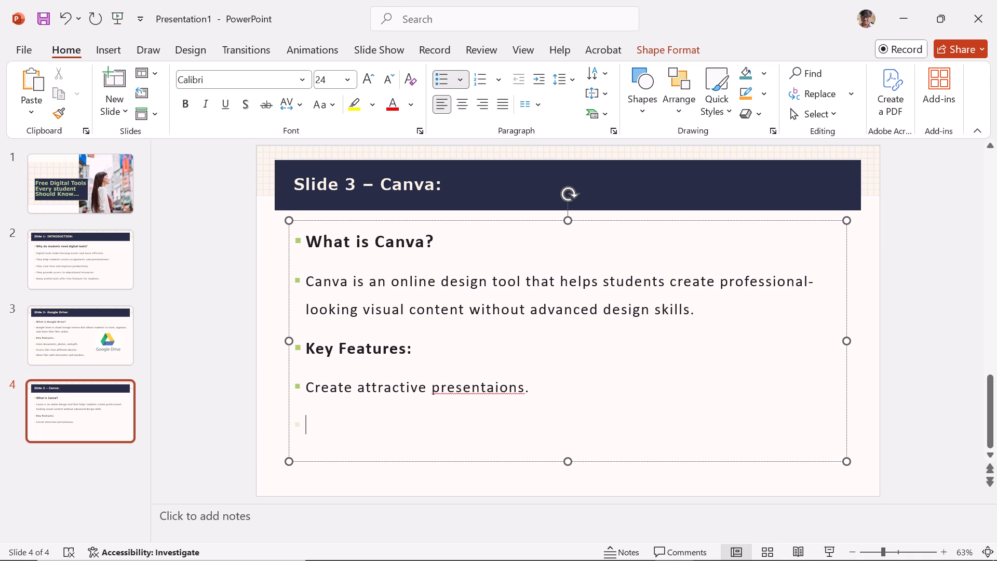
pyautogui.write('Design')
pyautogui.press('space')
pyautogui.write('posters')
pyautogui.press('space')
pyautogui.press('BackSpace')
pyautogui.write(', banners, adn')
pyautogui.press('space')
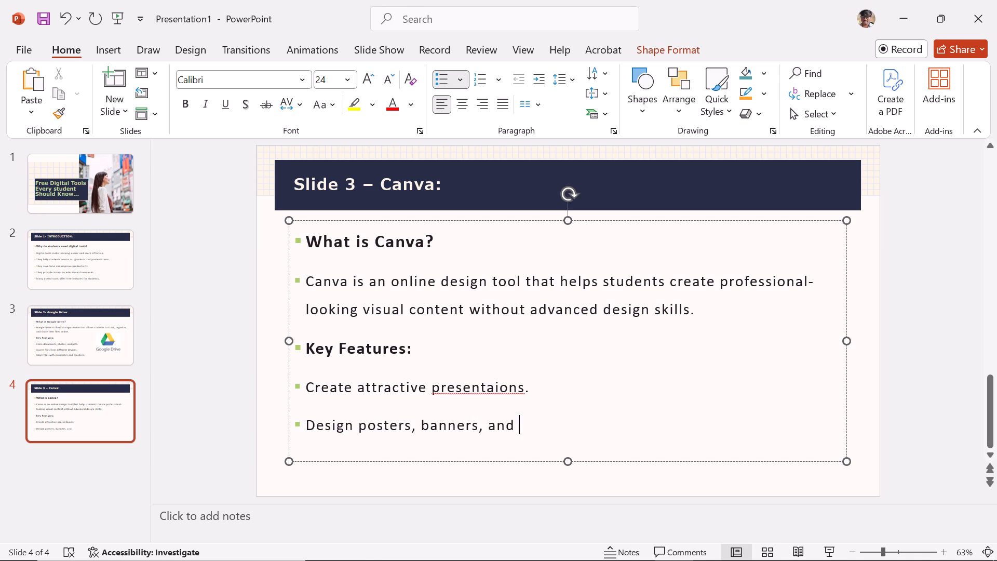
pyautogui.write('infograpics')
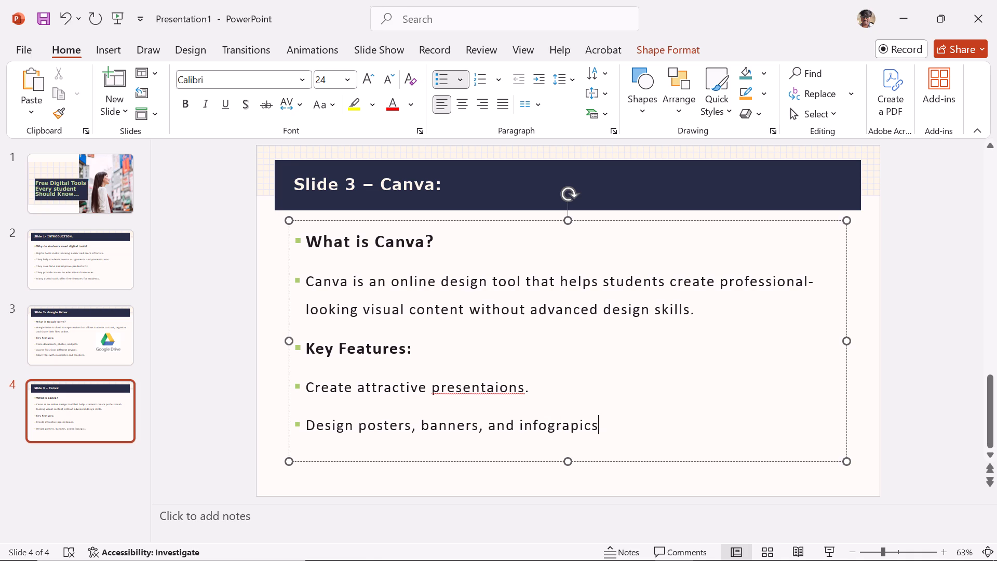
pyautogui.press('.')
# Add a third feature bullet beginning with "Use ready-made".
pyautogui.press('Return')
pyautogui.write('us')
pyautogui.press('BackSpace')
pyautogui.press('BackSpace')
pyautogui.write('Use')
pyautogui.press('space')
pyautogui.write('resady')
pyautogui.press('space')
pyautogui.press('BackSpace')
pyautogui.press('BackSpace')
pyautogui.press('BackSpace')
pyautogui.press('BackSpace')
pyautogui.press('BackSpace')
pyautogui.write('ady')
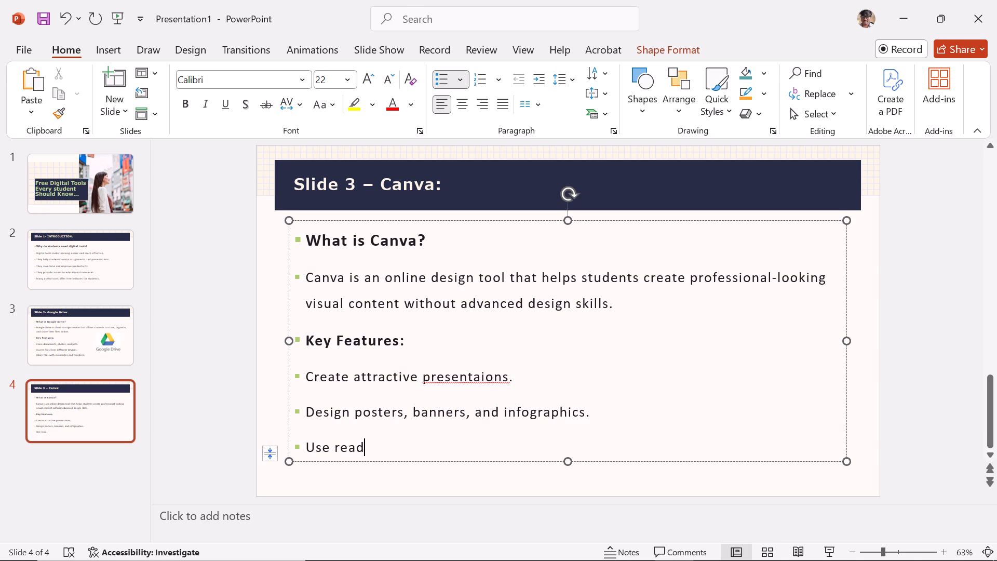
pyautogui.press('space')
pyautogui.press('BackSpace')
pyautogui.write('-made')
pyautogui.press('space')
# Complete the third feature bullet with "templetes.".
pyautogui.write('templets')
pyautogui.press('space')
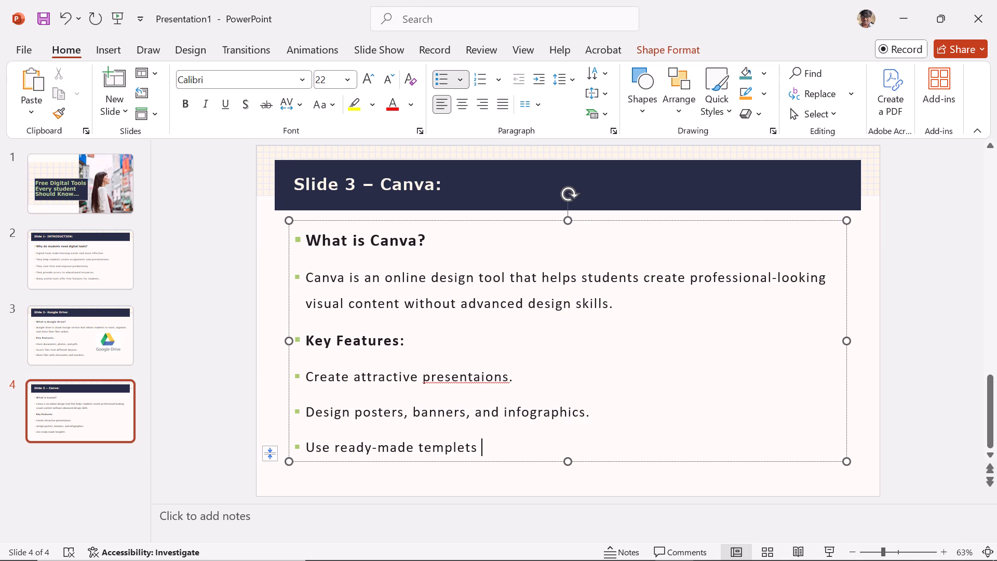
pyautogui.press('BackSpace')
pyautogui.press('BackSpace')
pyautogui.write('se')
pyautogui.press('BackSpace')
pyautogui.press('BackSpace')
pyautogui.write('es.')
# Correct the last word of the third Key Features bullet to "templates.".
pyautogui.press('Return')
pyautogui.press('BackSpace')
pyautogui.press('BackSpace')
pyautogui.press('BackSpace')
pyautogui.press('BackSpace')
pyautogui.press('BackSpace')
pyautogui.press('BackSpace')
pyautogui.press('BackSpace')
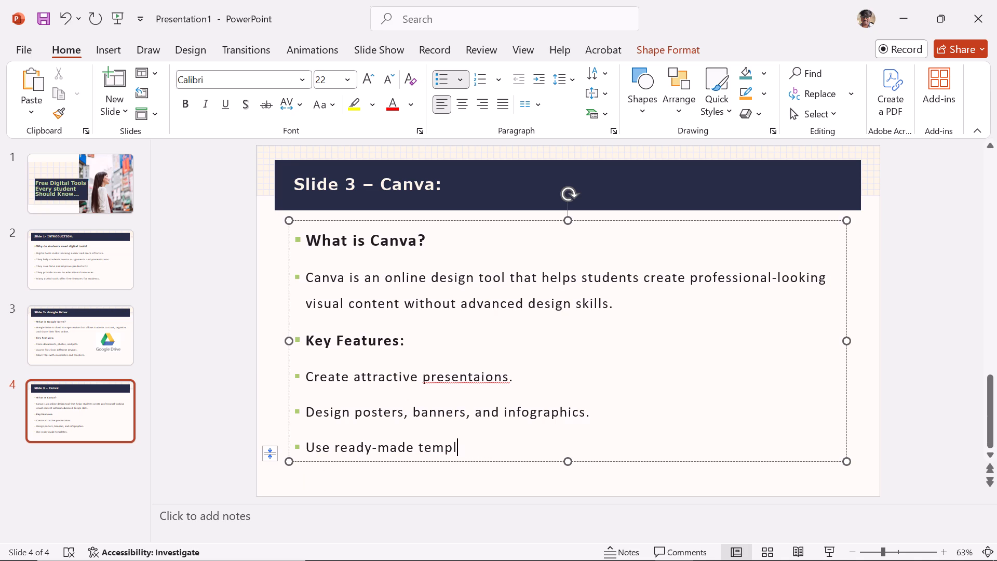
pyautogui.write('stes')
pyautogui.press('BackSpace')
pyautogui.press('BackSpace')
pyautogui.press('BackSpace')
pyautogui.press('BackSpace')
pyautogui.write('ates.')
# Search the online pictures for "canva" to illustrate the Canva slide.
pyautogui.click(98, 48)
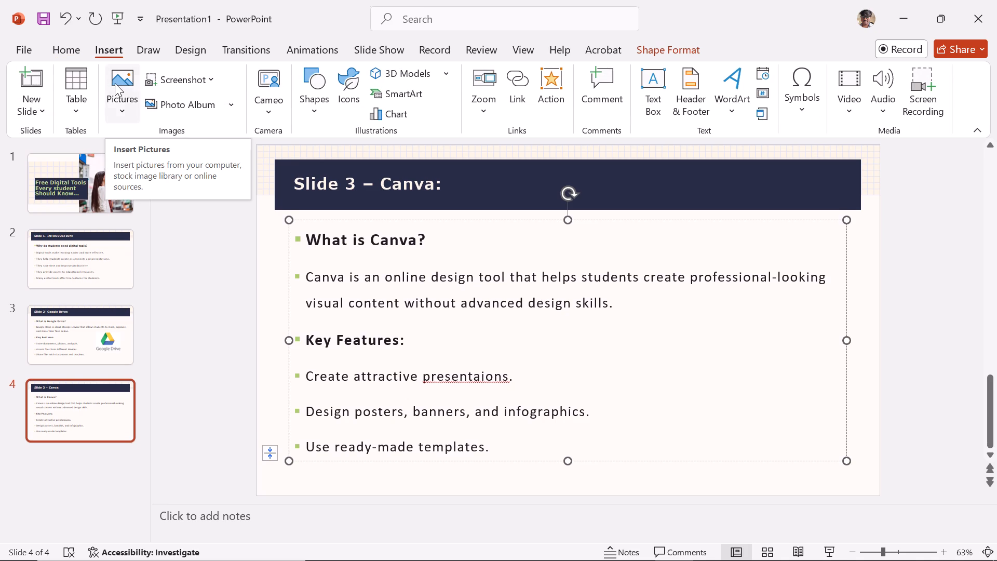
pyautogui.click(115, 110)
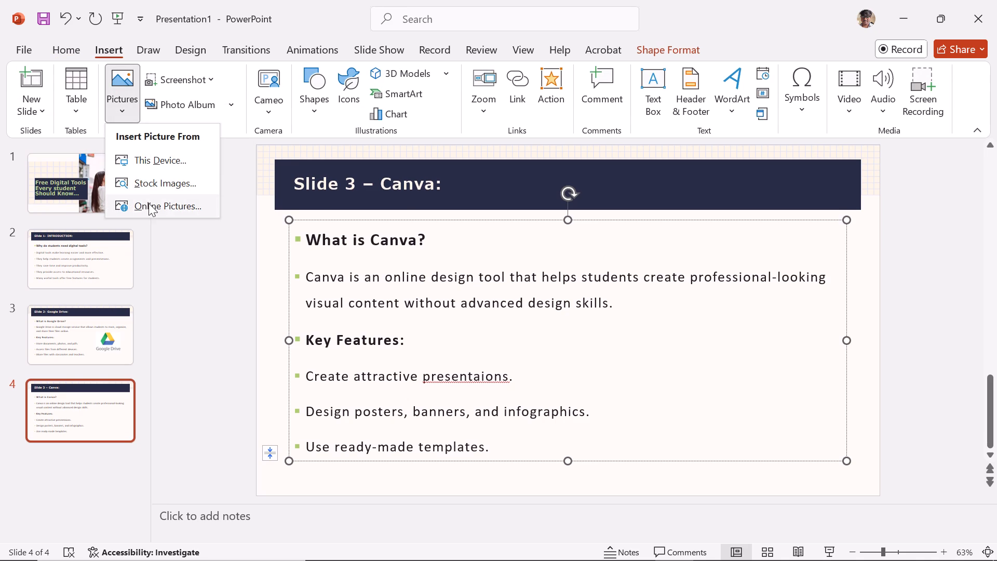
pyautogui.click(149, 203)
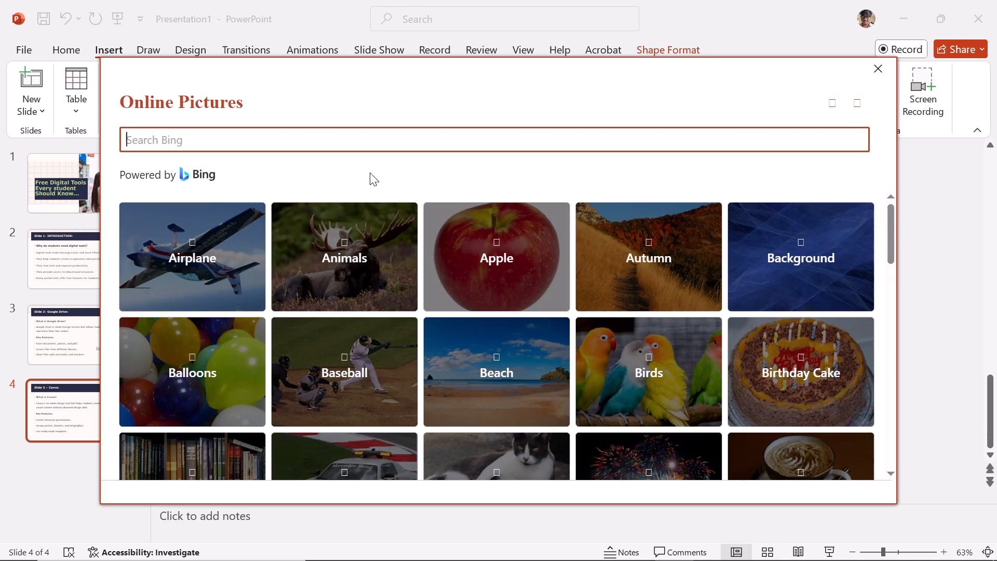
pyautogui.click(397, 135)
pyautogui.write('canva')
pyautogui.press('Return')
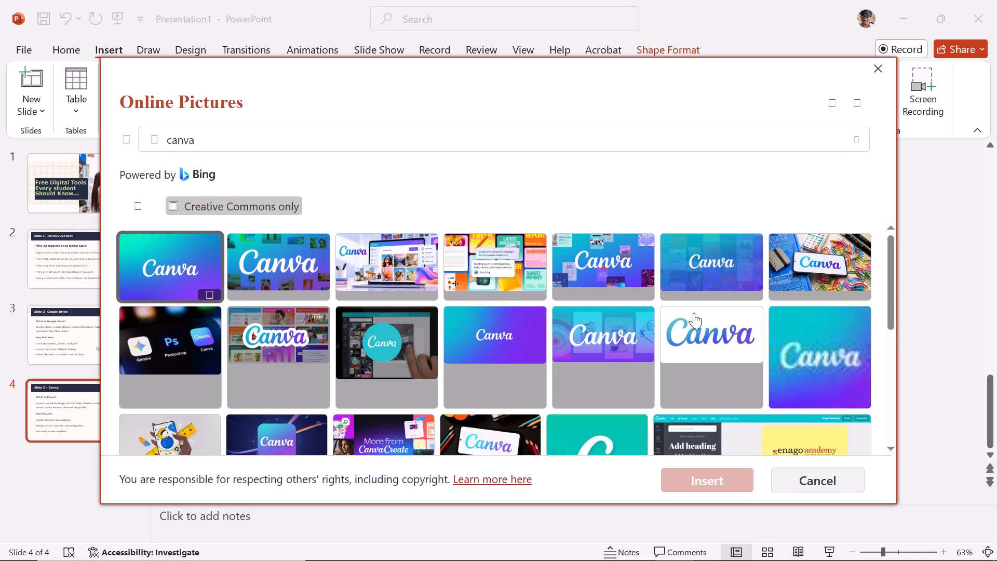
# Insert the Canva picture showing the white logo over poster panels on a blue-to-purple gradient.
pyautogui.scroll(-5, 694, 313)
pyautogui.scroll(8, 694, 313)
pyautogui.scroll(-3, 694, 313)
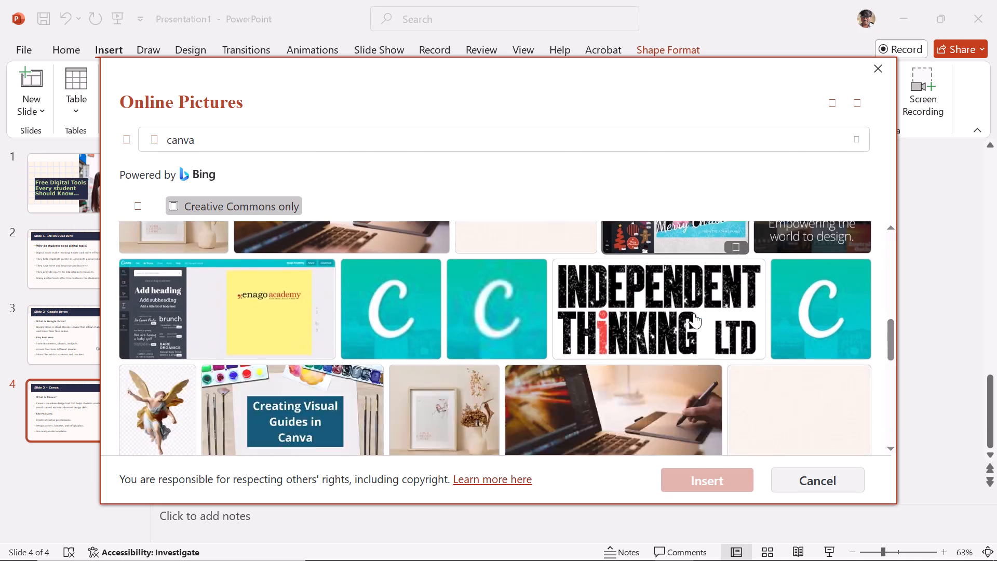
pyautogui.scroll(-20, 694, 313)
pyautogui.scroll(-1, 694, 313)
pyautogui.scroll(18, 694, 313)
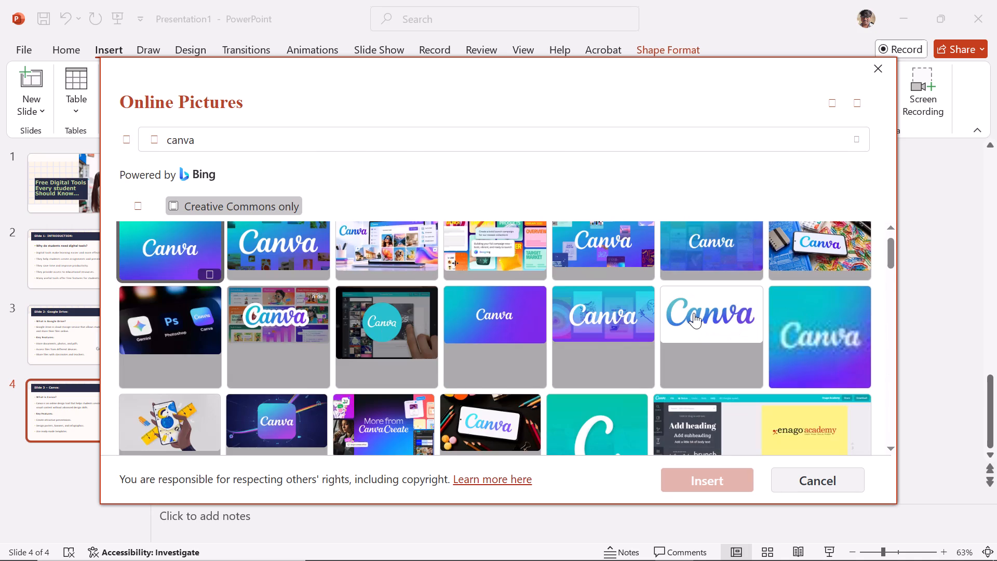
pyautogui.scroll(-3, 658, 328)
pyautogui.scroll(13, 658, 328)
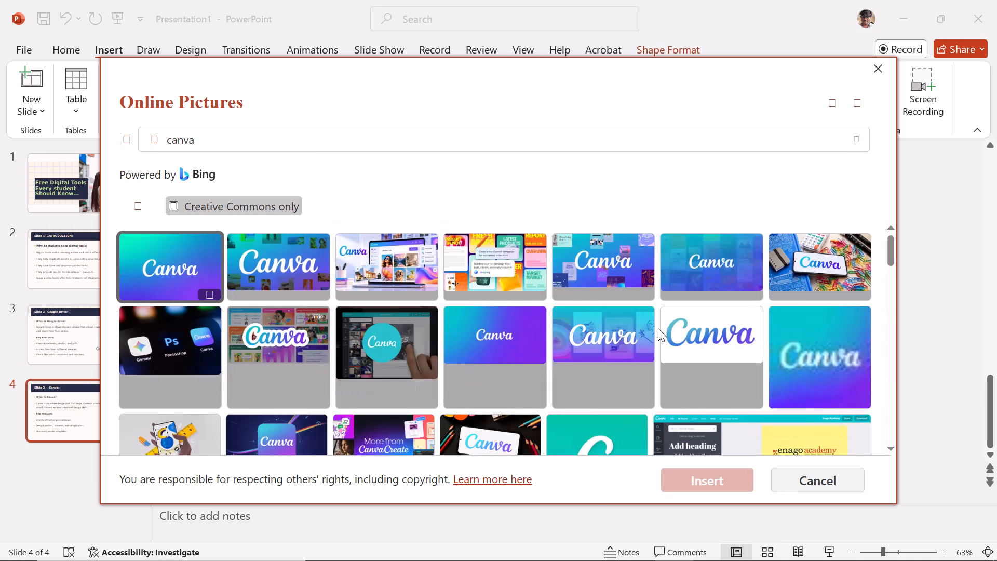
pyautogui.click(608, 337)
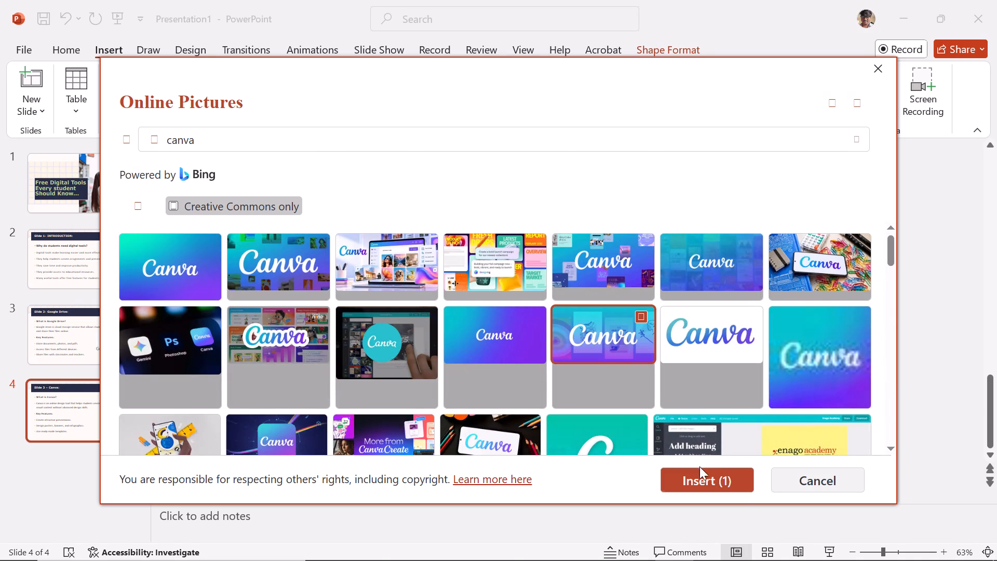
pyautogui.click(693, 477)
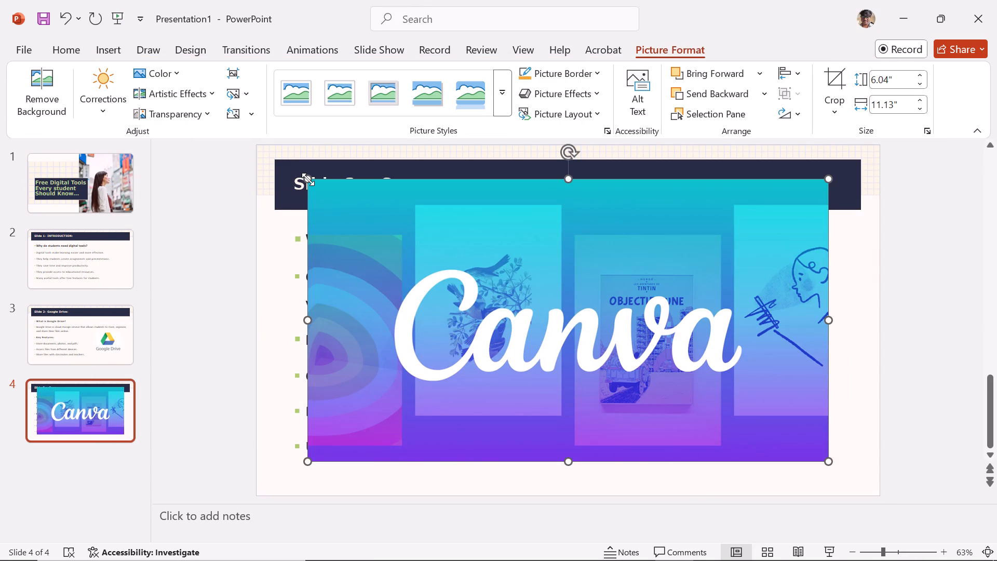
# Shrink the Canva picture to about 2.09" high by 3.84" wide and place it beside the Key Features bullets.
pyautogui.moveTo(308, 179); pyautogui.dragTo(620, 363)
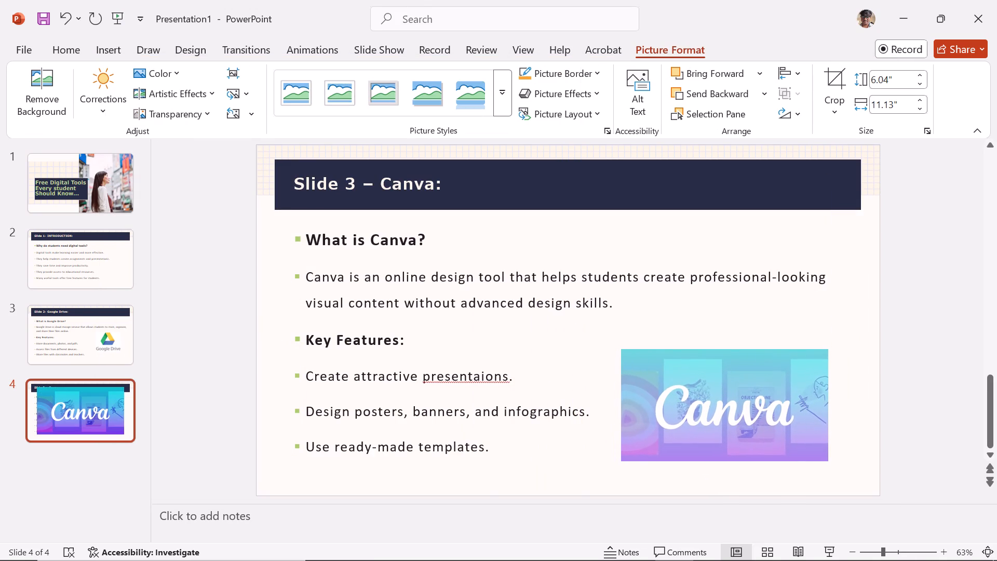
pyautogui.moveTo(620, 363); pyautogui.dragTo(635, 363)
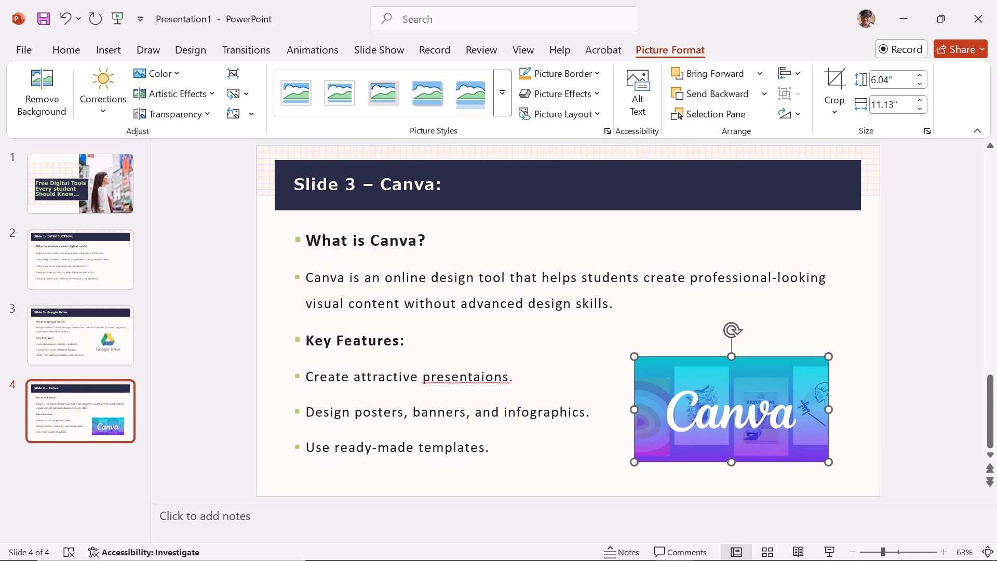
pyautogui.moveTo(693, 391); pyautogui.dragTo(686, 366)
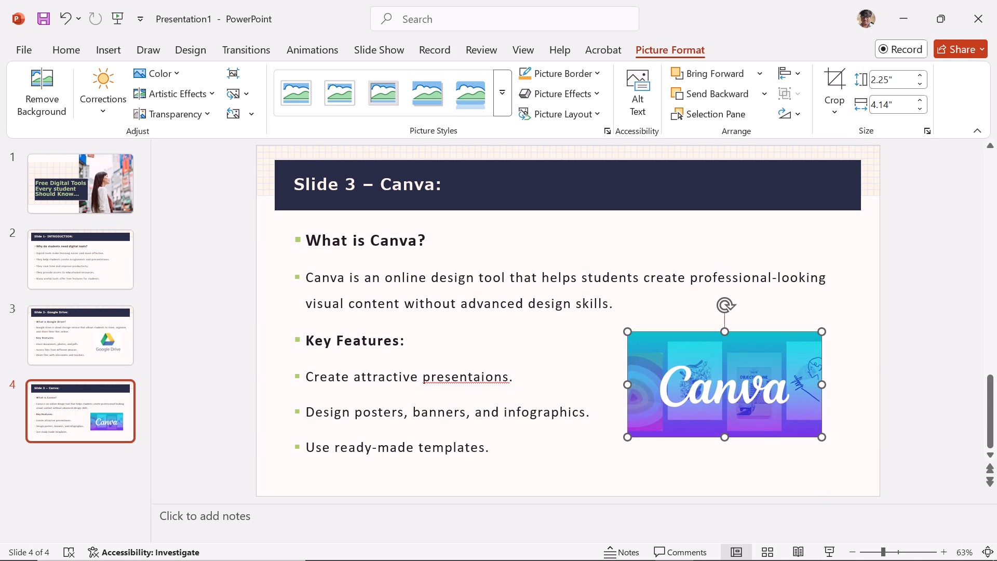
pyautogui.click(257, 339)
pyautogui.click(679, 419)
pyautogui.moveTo(629, 332); pyautogui.dragTo(642, 340)
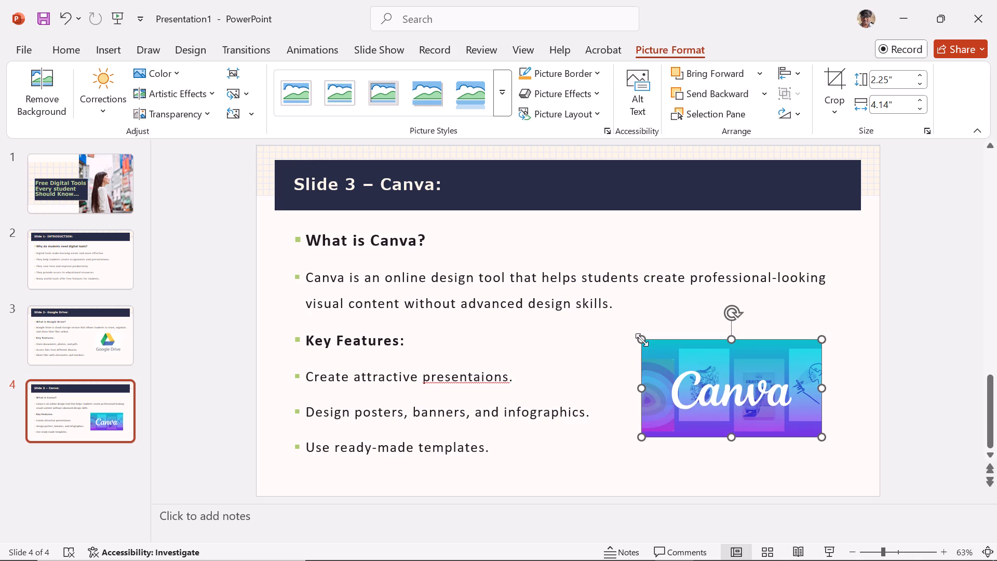
# Apply the picture style with a thick white matte frame to the Canva picture.
pyautogui.click(301, 85)
pyautogui.click(344, 90)
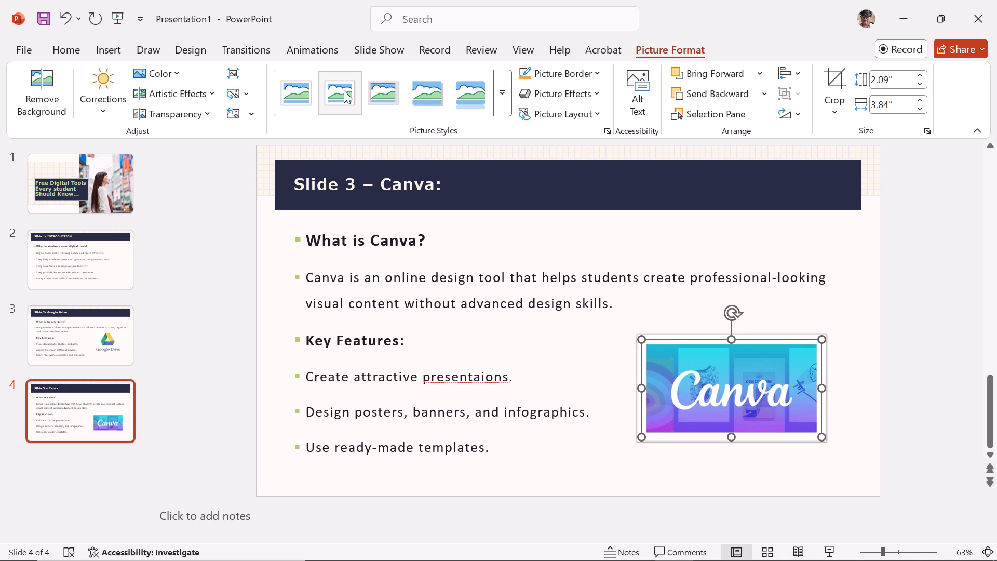
pyautogui.click(230, 225)
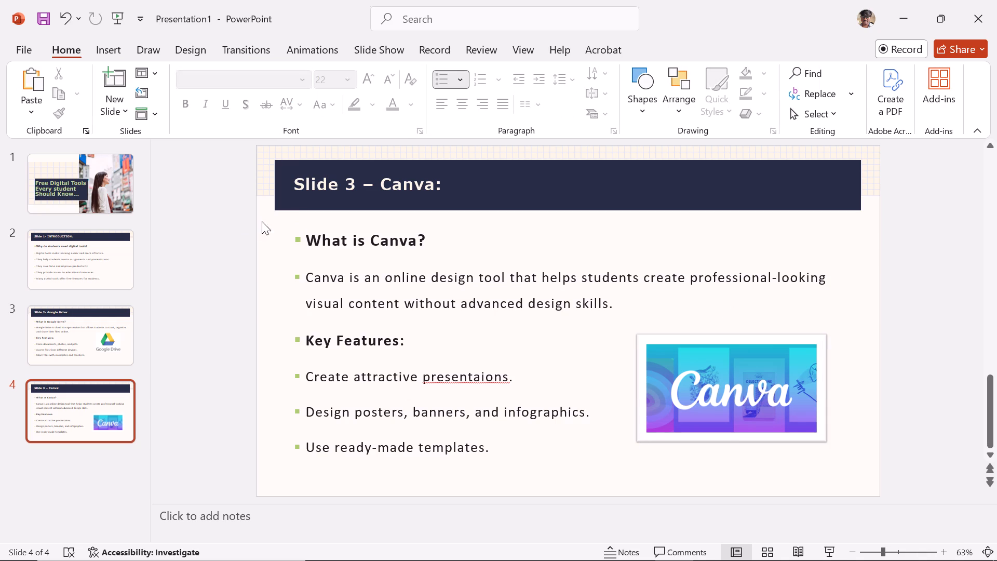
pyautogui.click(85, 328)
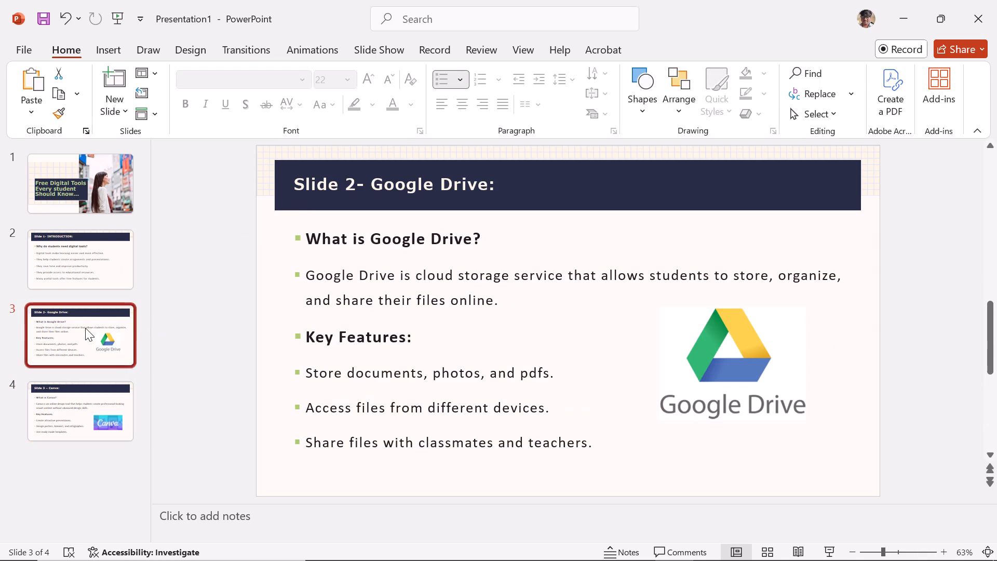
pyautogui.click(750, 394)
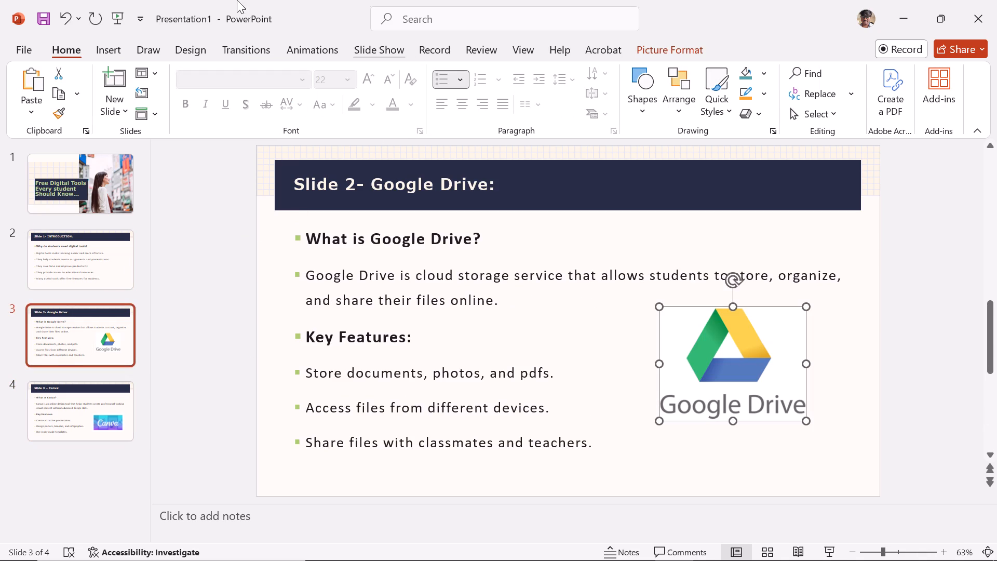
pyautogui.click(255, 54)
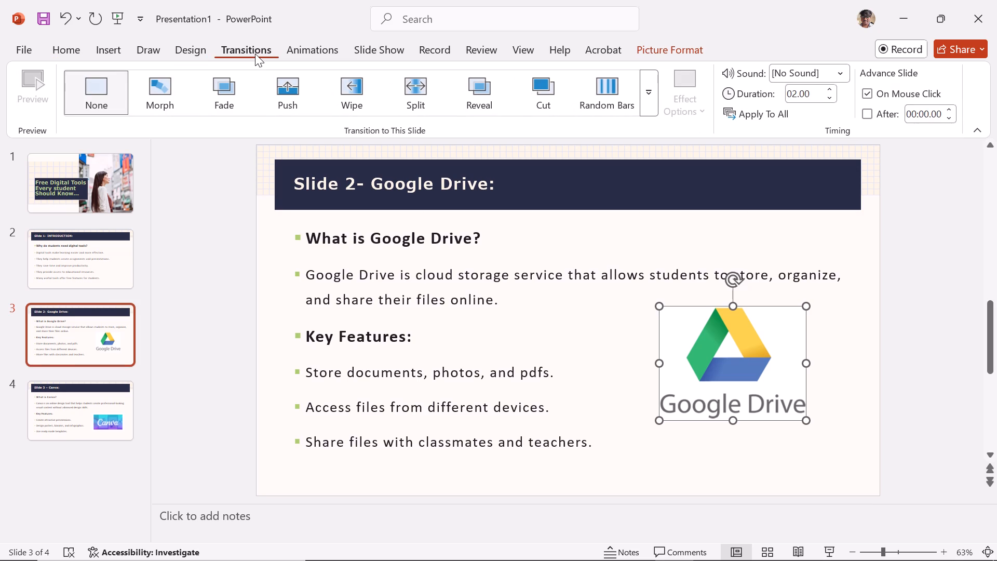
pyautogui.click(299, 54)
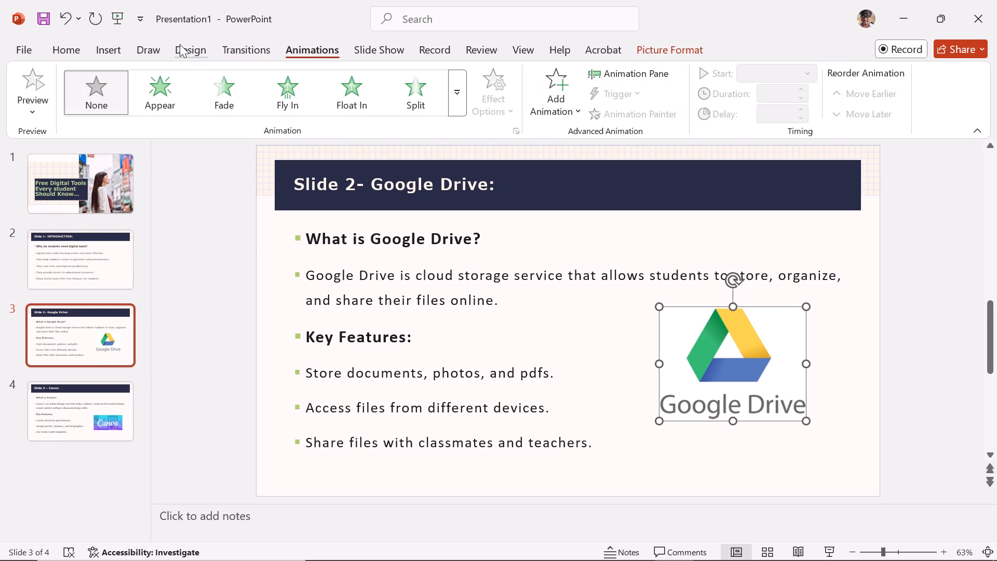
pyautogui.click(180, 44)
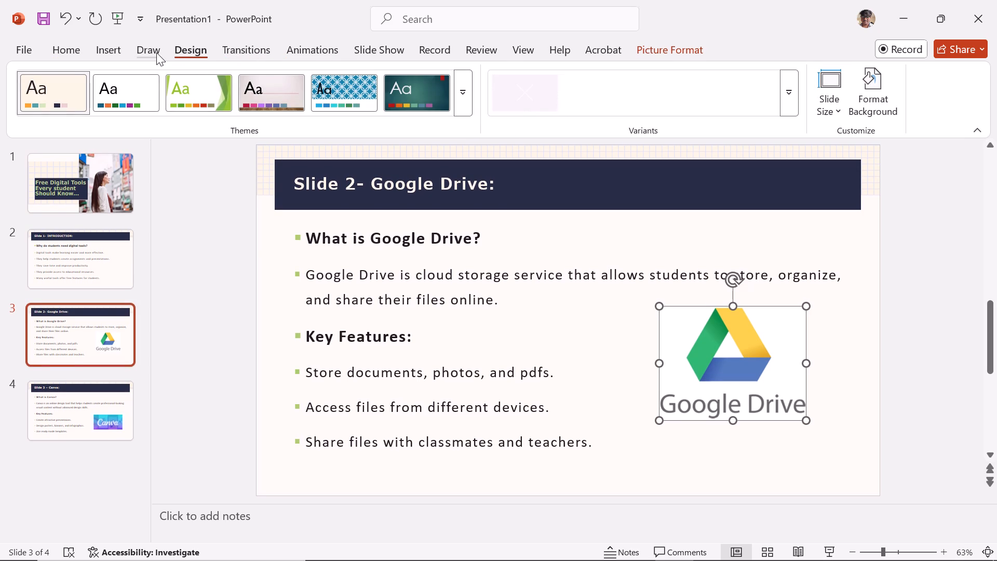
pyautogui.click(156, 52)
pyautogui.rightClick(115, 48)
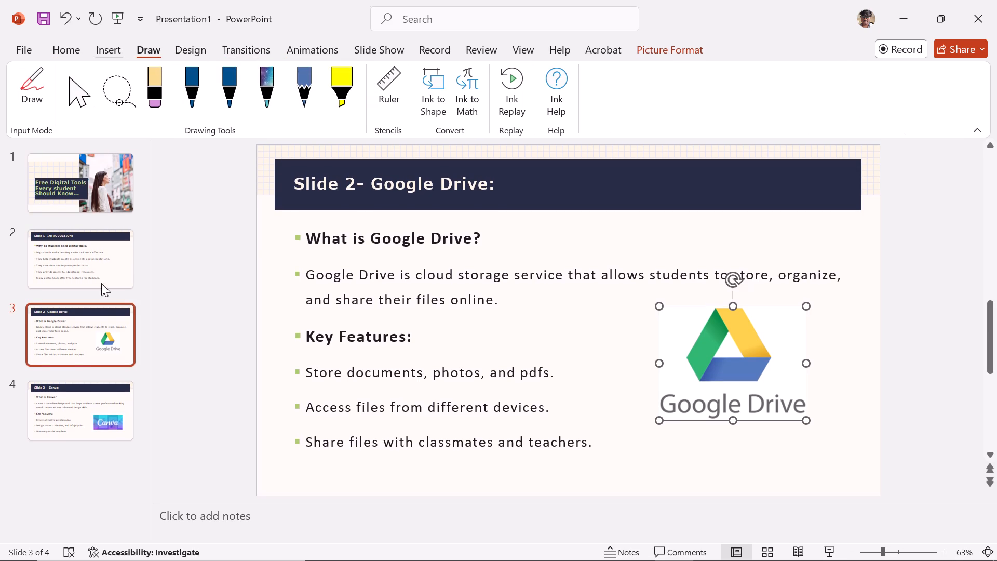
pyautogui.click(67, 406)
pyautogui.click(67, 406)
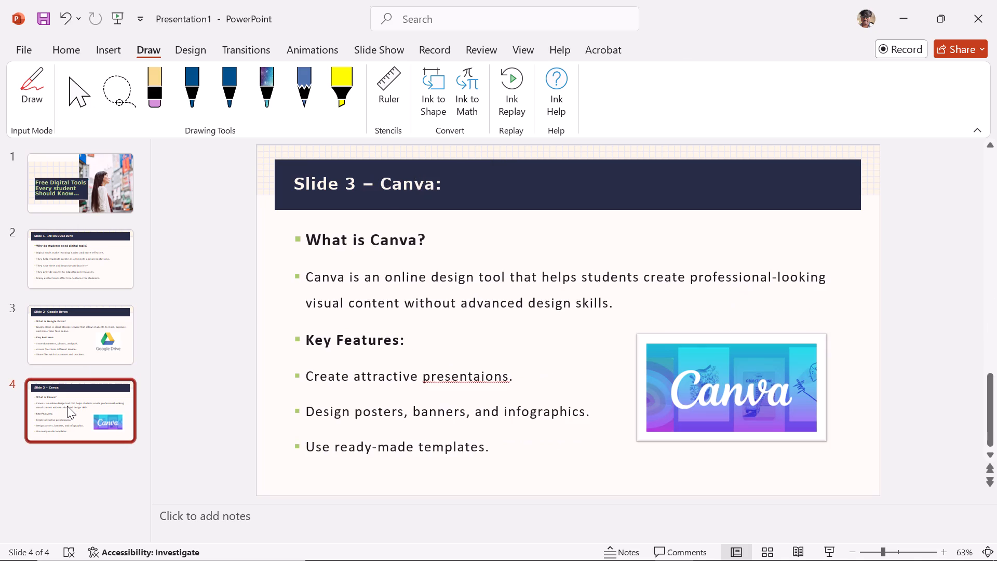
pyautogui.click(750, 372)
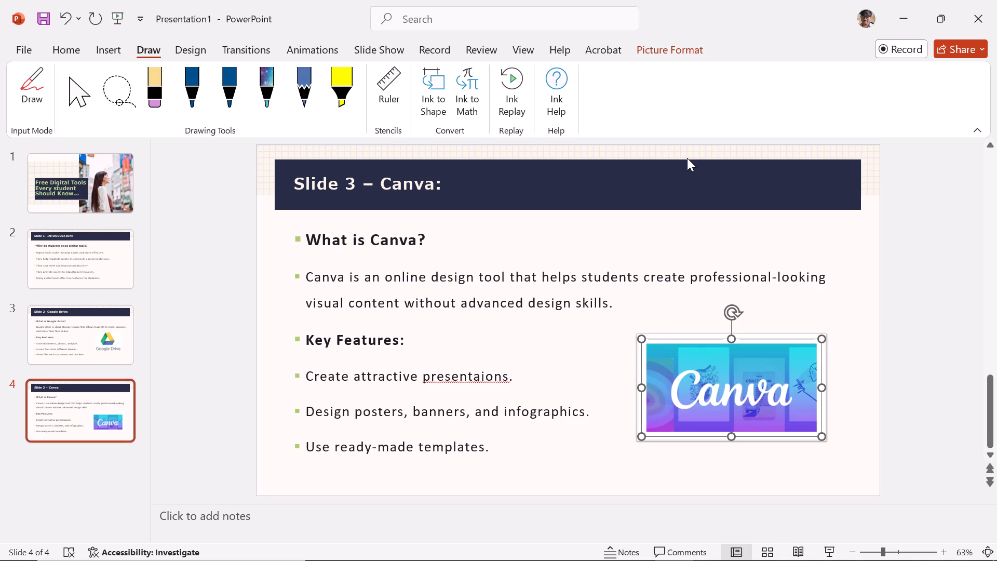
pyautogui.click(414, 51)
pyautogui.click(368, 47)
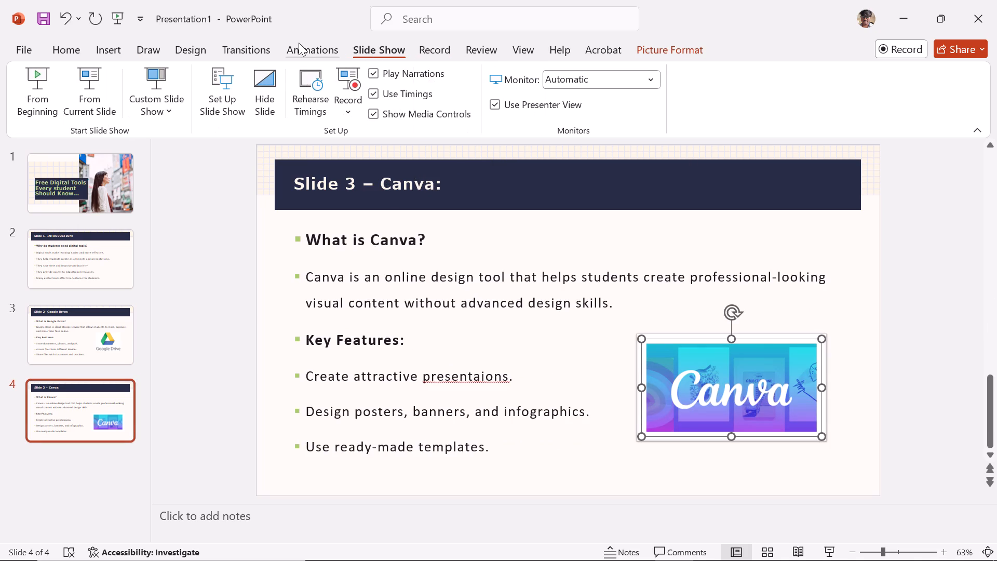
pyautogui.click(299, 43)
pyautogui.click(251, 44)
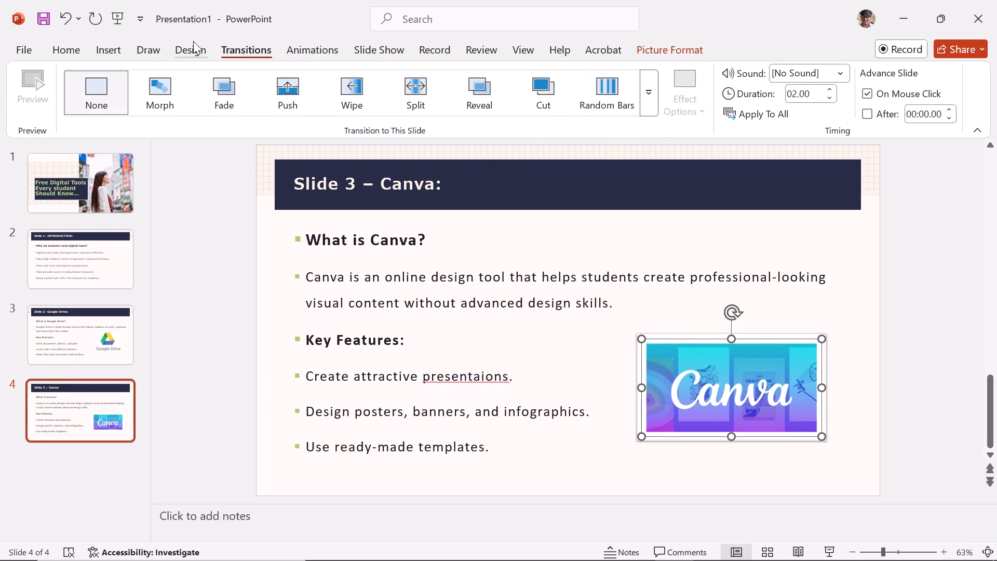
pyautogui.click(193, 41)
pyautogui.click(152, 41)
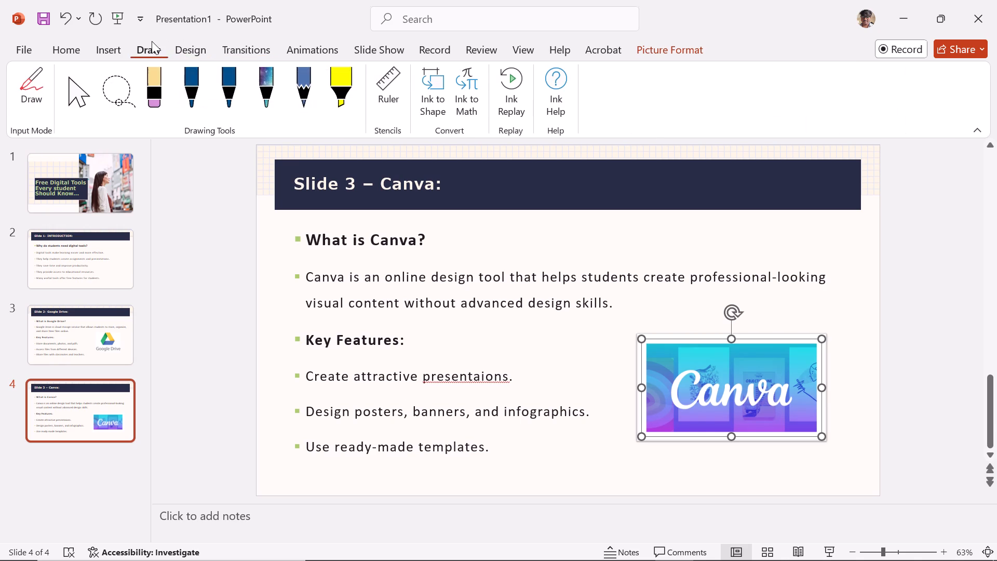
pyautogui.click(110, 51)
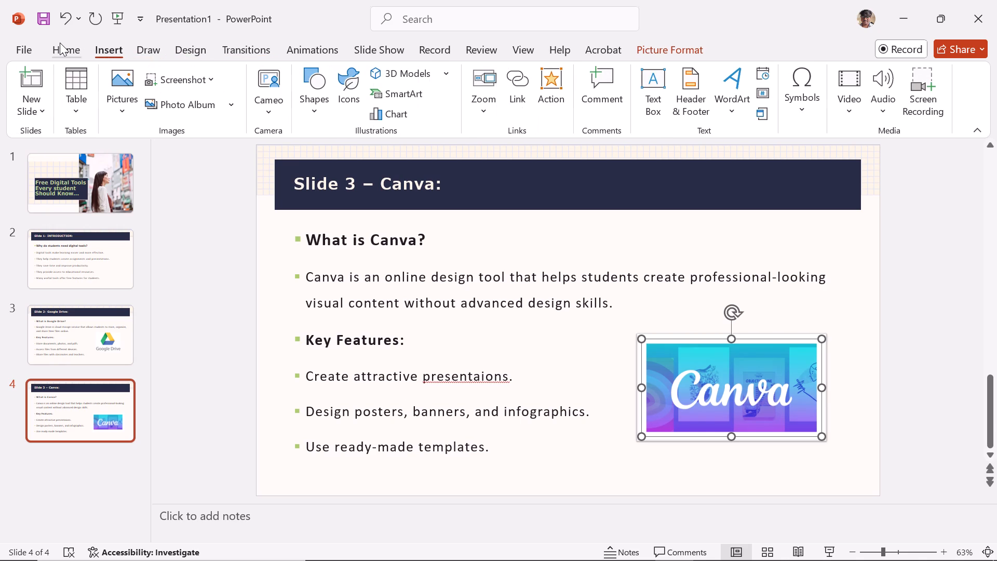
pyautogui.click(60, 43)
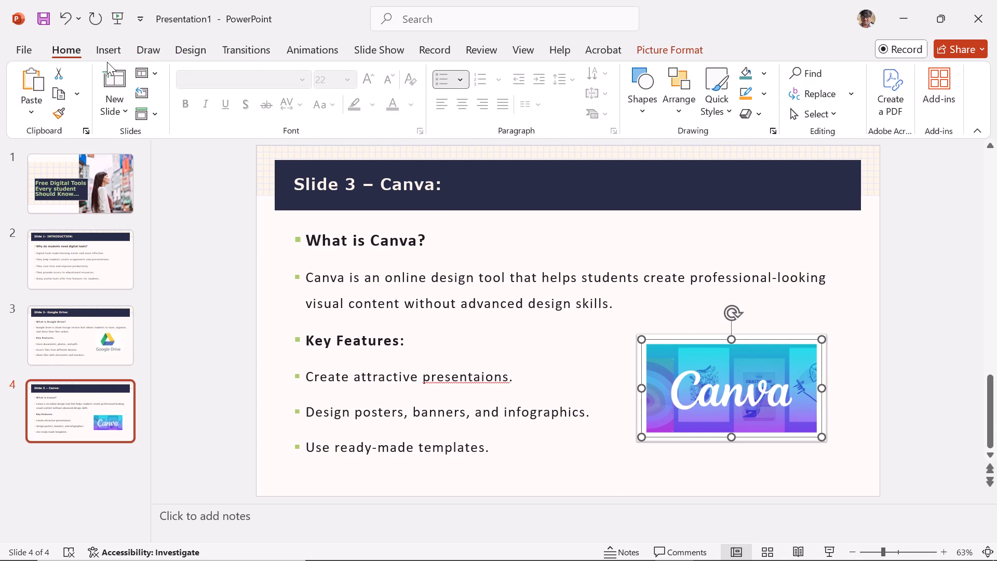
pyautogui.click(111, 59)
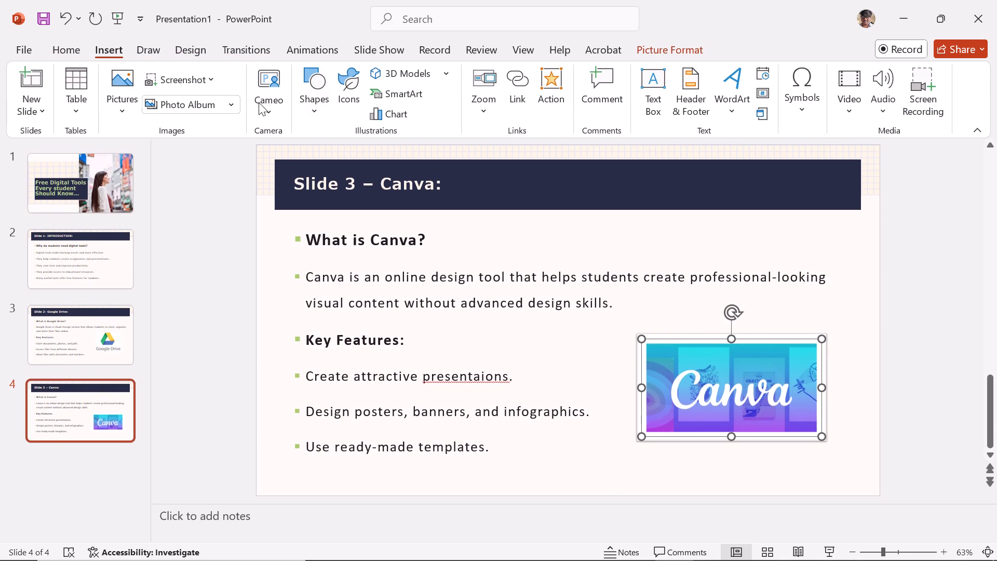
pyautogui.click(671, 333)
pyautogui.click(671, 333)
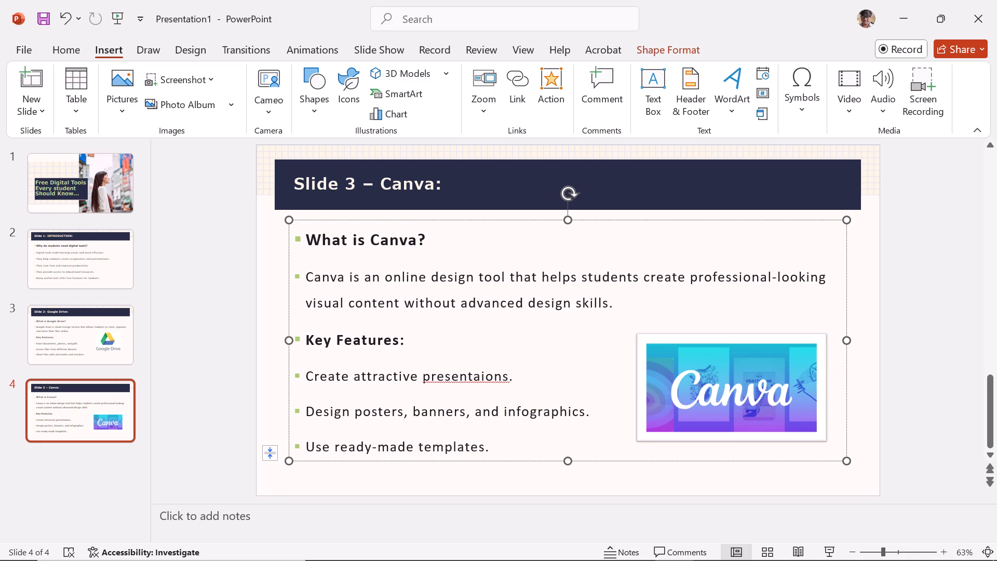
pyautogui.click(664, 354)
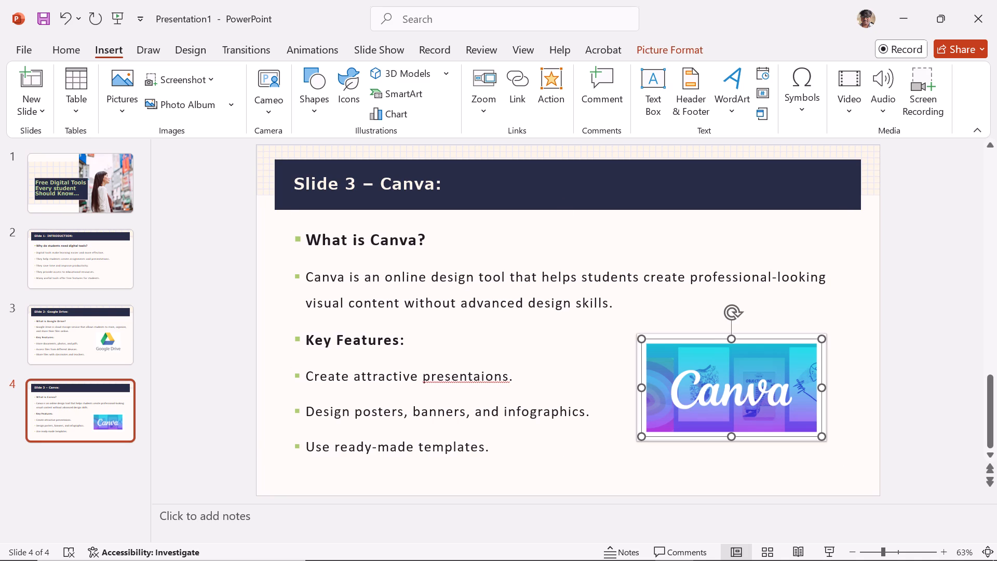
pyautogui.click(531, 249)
# Undo the picture style, placement and resizing of the Canva picture, back to its full inserted size.
pyautogui.hotkey('ctrl', 'z')
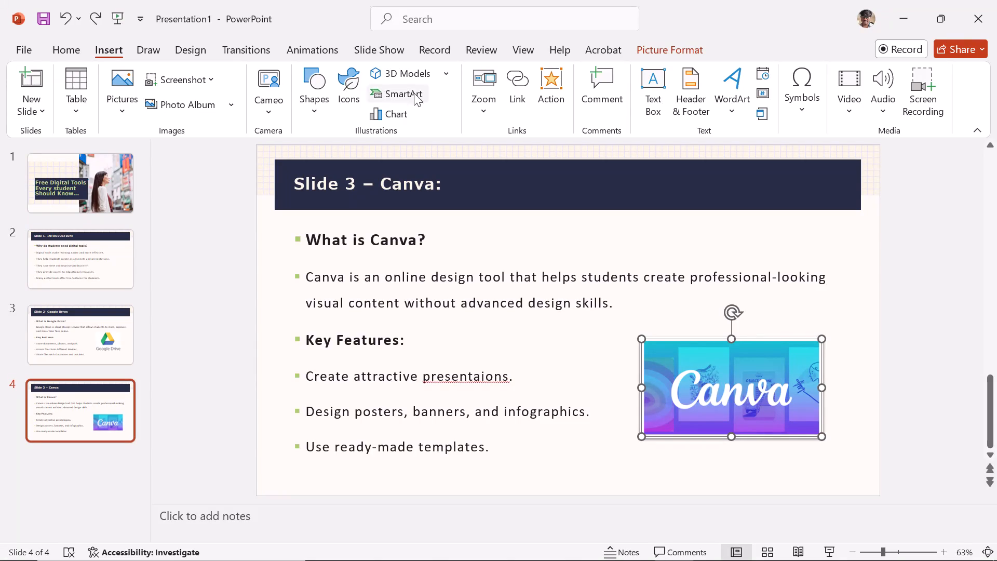
pyautogui.click(303, 112)
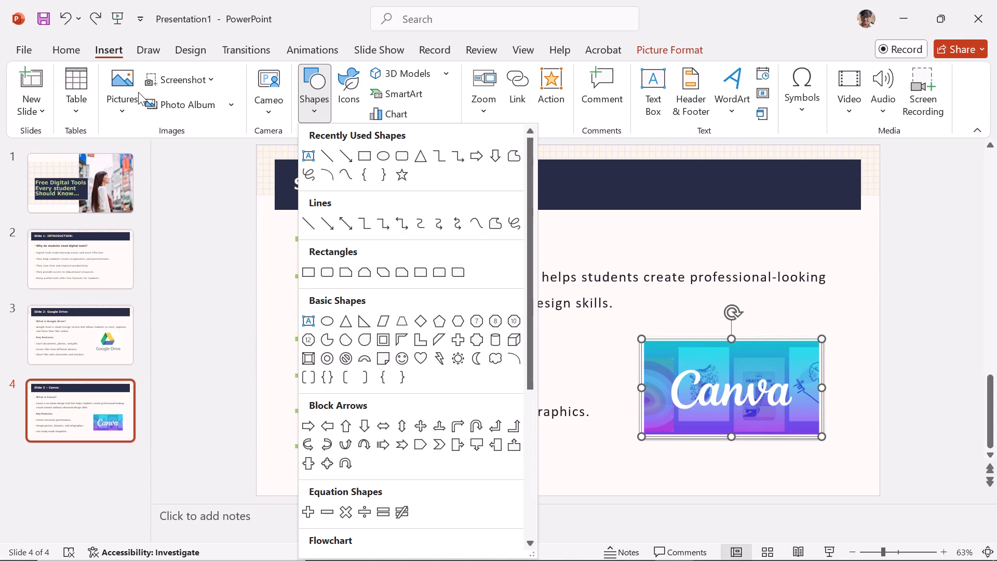
pyautogui.click(168, 239)
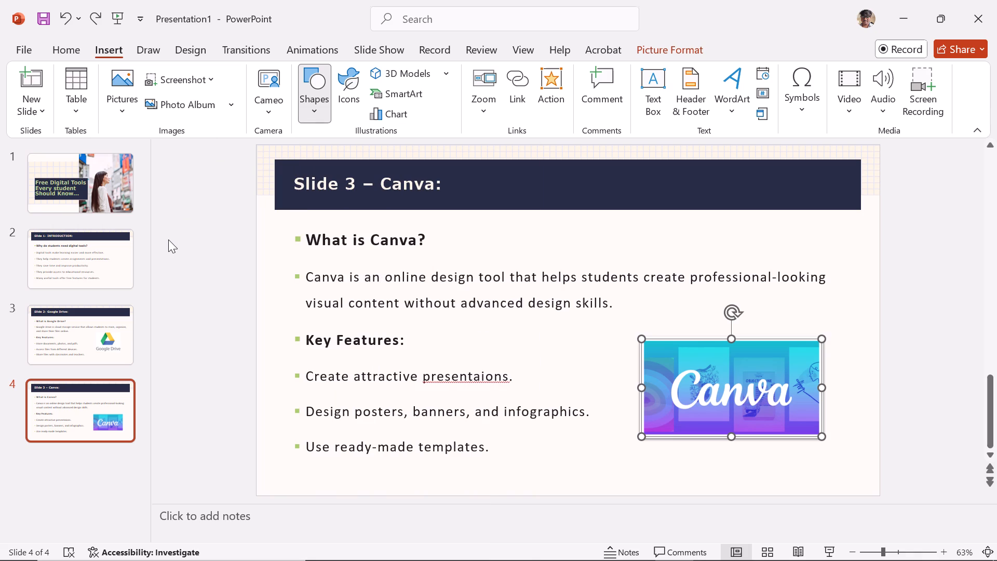
pyautogui.hotkey('ctrl', 'r')
pyautogui.hotkey('ctrl', 'r')
pyautogui.hotkey('ctrl', 'z')
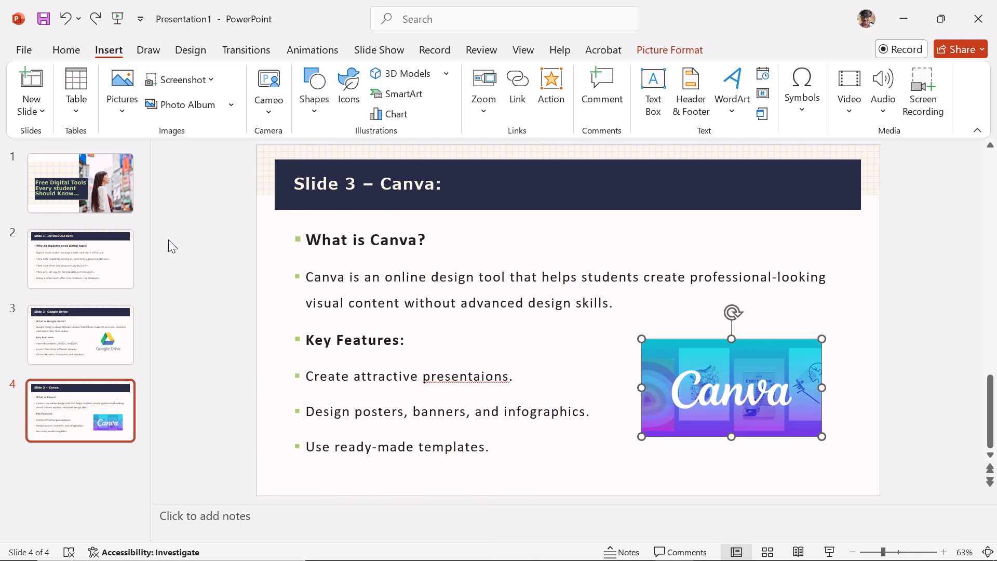
pyautogui.hotkey('ctrl', 'z')
pyautogui.hotkey('ctrl', 'z')
pyautogui.hotkey('ctrl', 'z')
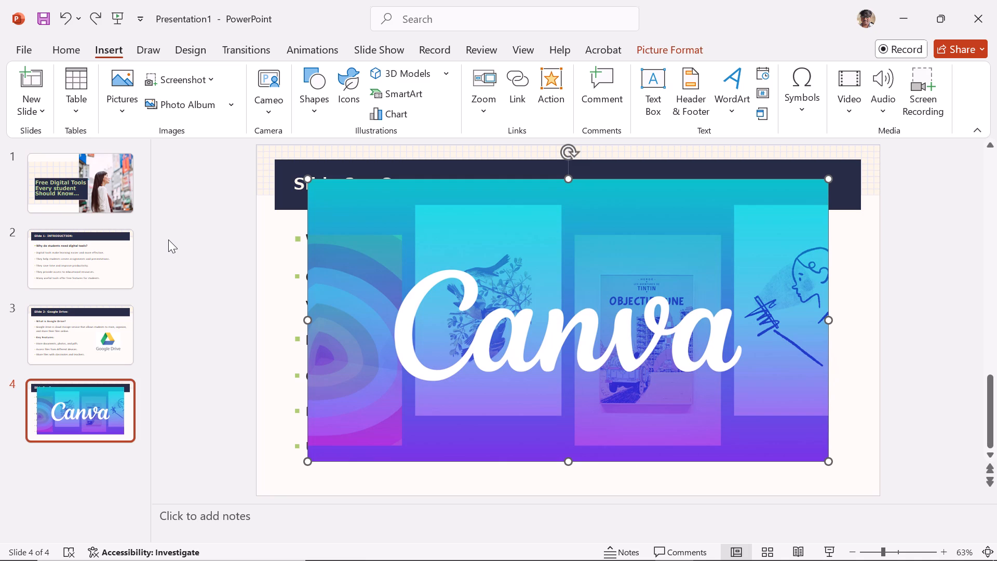
pyautogui.hotkey('ctrl', 'r')
pyautogui.hotkey('ctrl', 'r')
# Shrink the unframed Canva picture to about a third of its size and place it beside the Key Features bullets.
pyautogui.click(512, 331)
pyautogui.moveTo(306, 178); pyautogui.dragTo(707, 358)
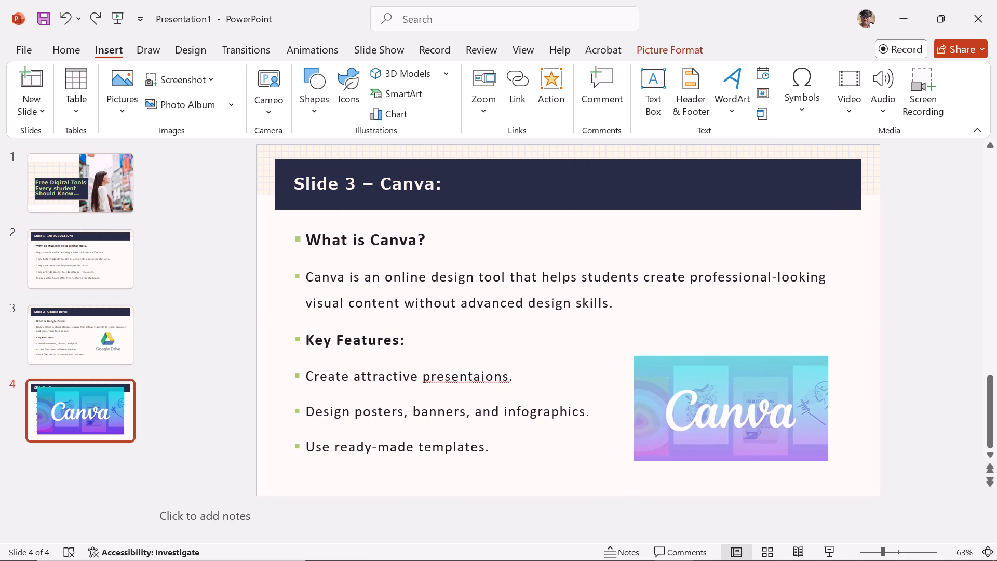
pyautogui.moveTo(707, 358); pyautogui.dragTo(710, 359)
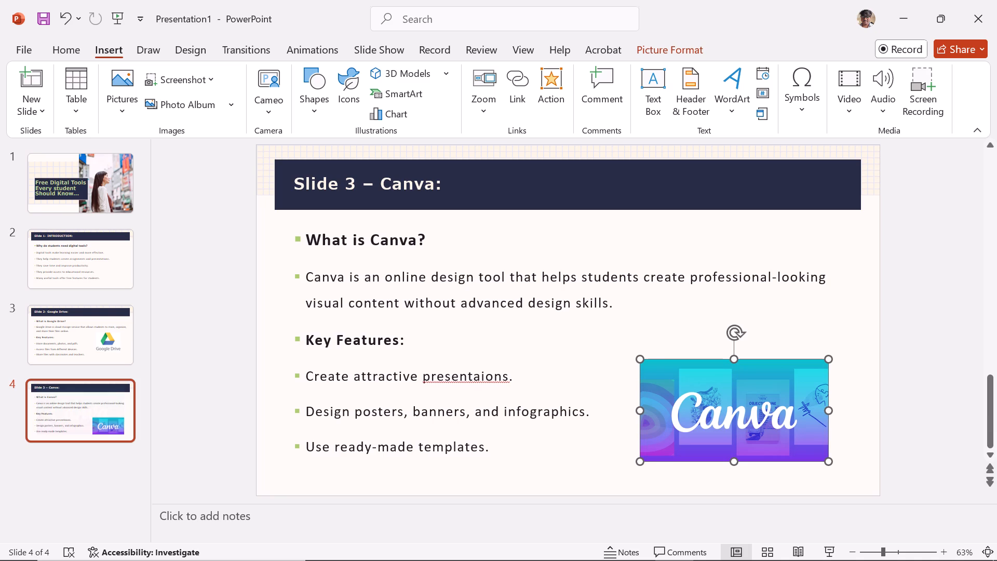
pyautogui.moveTo(740, 407); pyautogui.dragTo(742, 396)
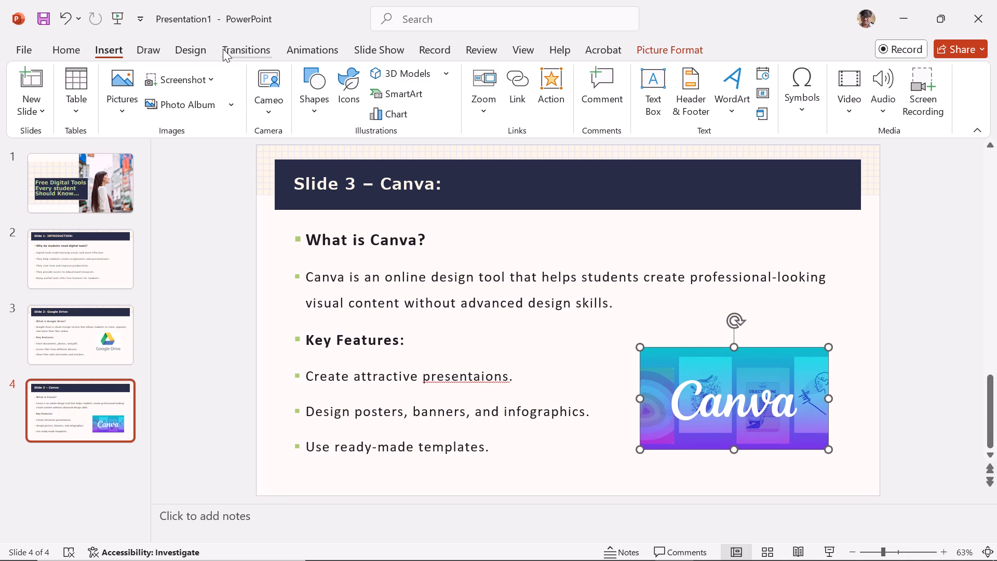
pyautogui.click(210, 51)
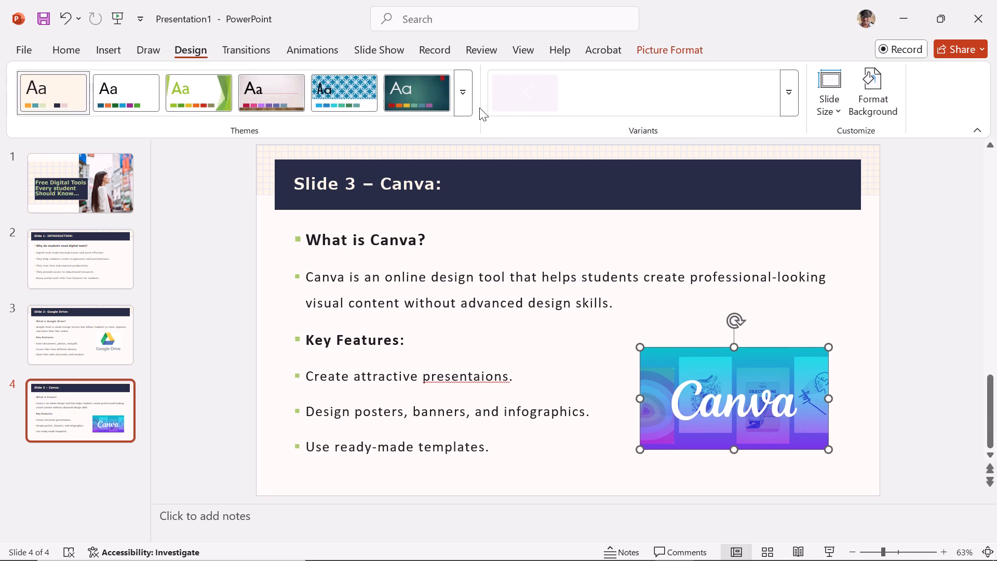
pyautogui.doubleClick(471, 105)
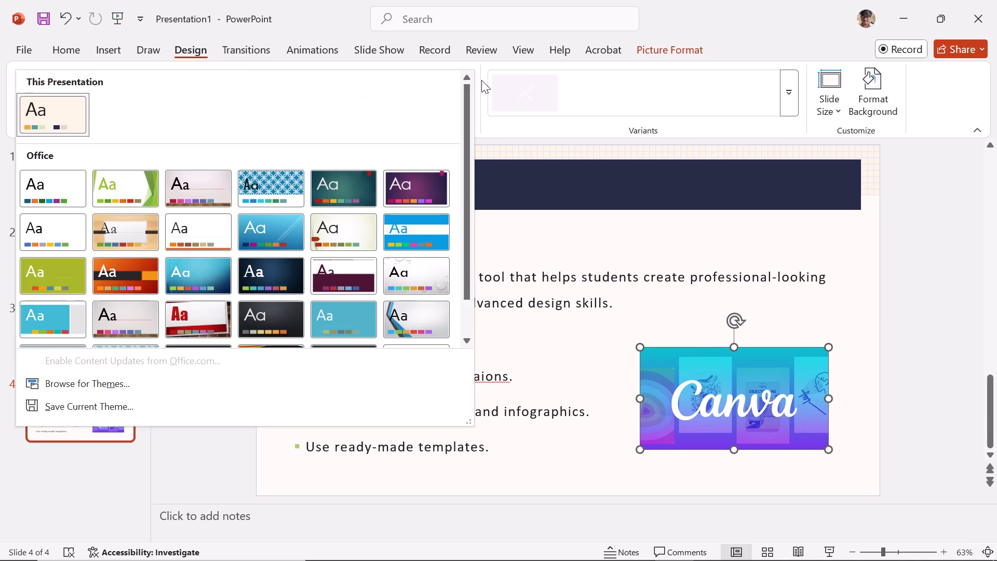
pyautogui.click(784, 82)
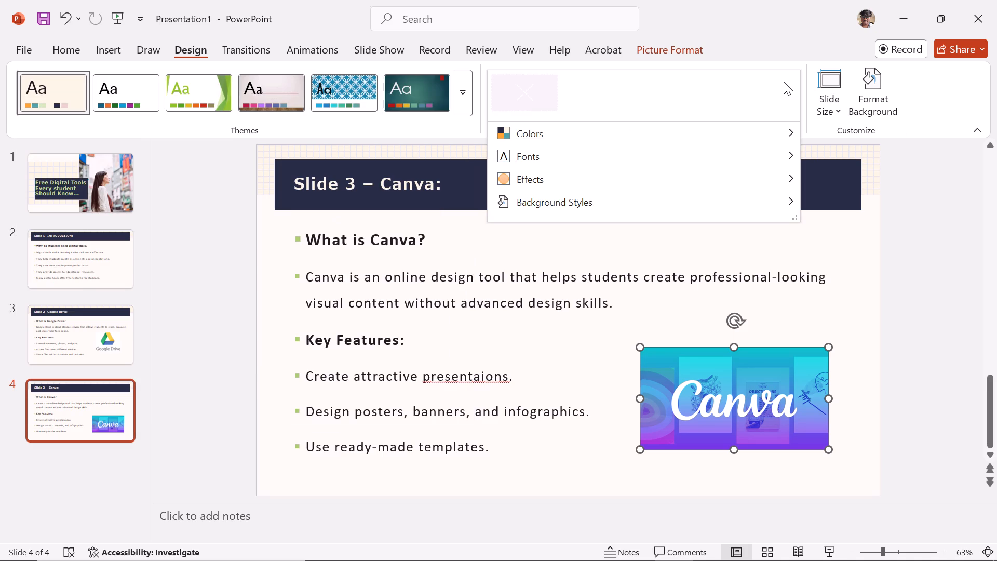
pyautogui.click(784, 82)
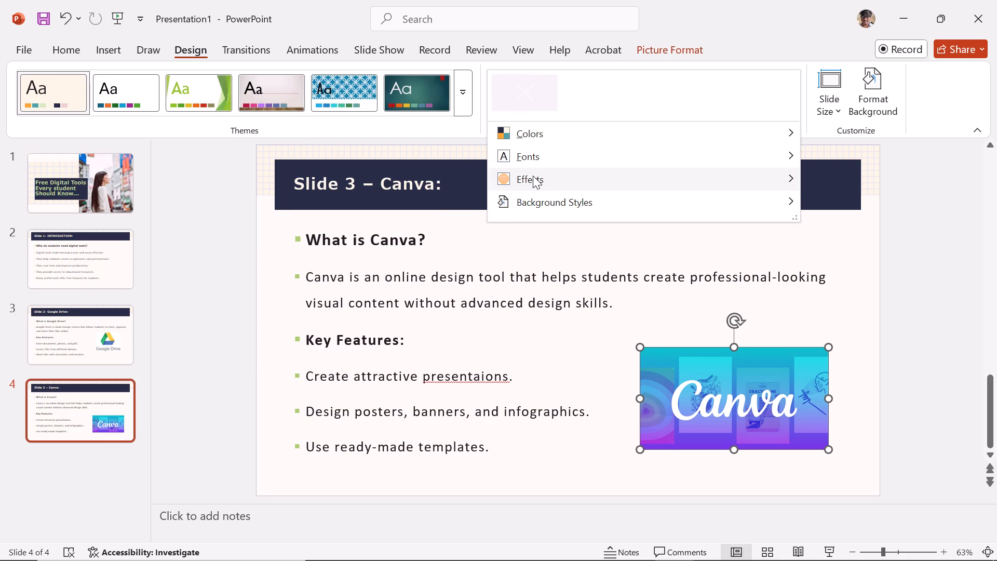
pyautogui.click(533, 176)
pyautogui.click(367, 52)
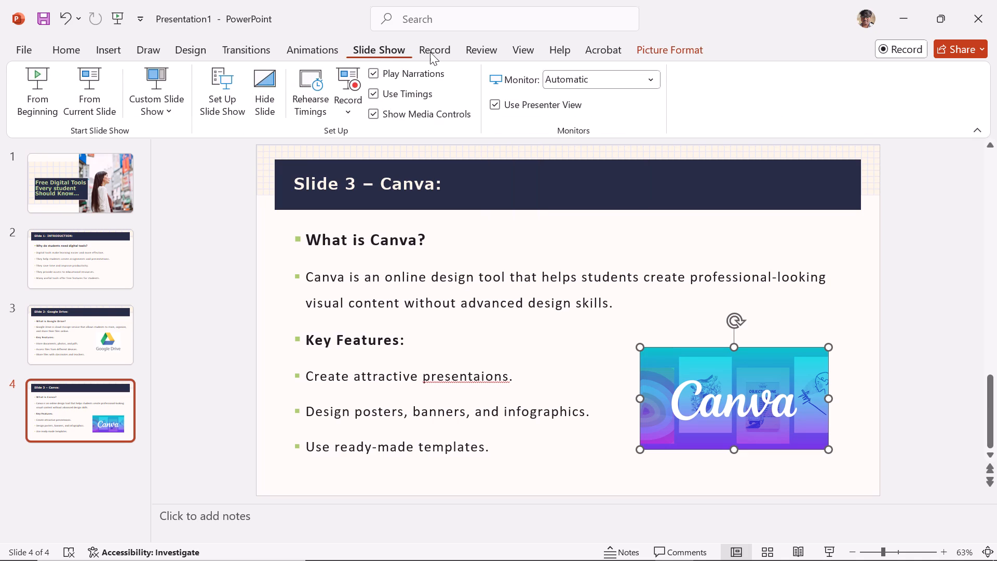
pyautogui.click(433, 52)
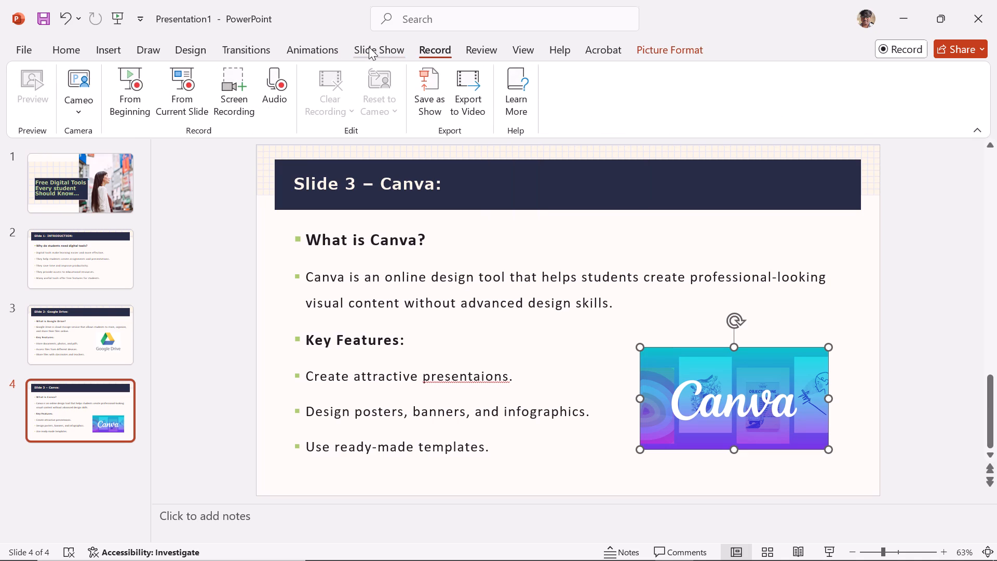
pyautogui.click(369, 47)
pyautogui.click(69, 49)
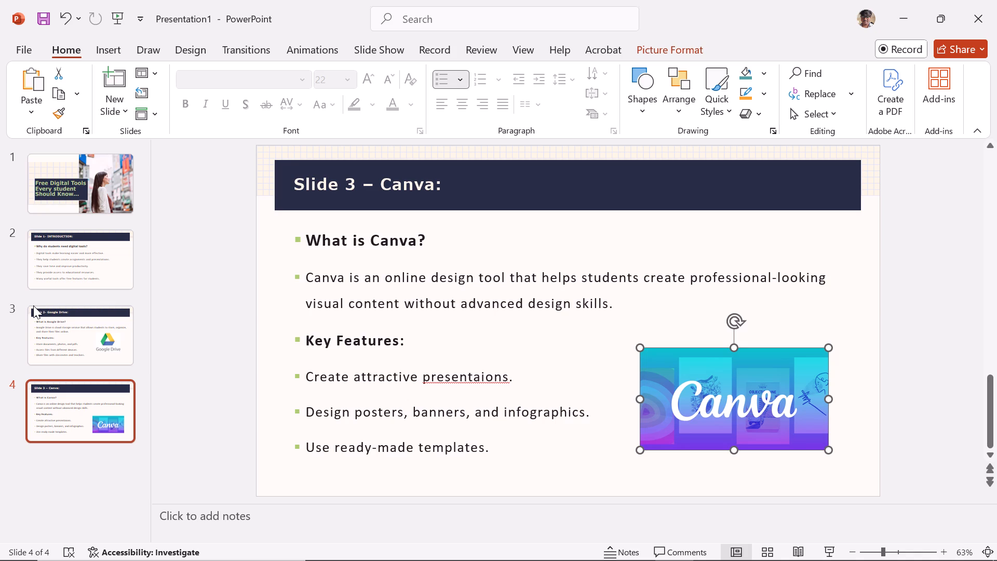
pyautogui.click(110, 83)
pyautogui.click(486, 191)
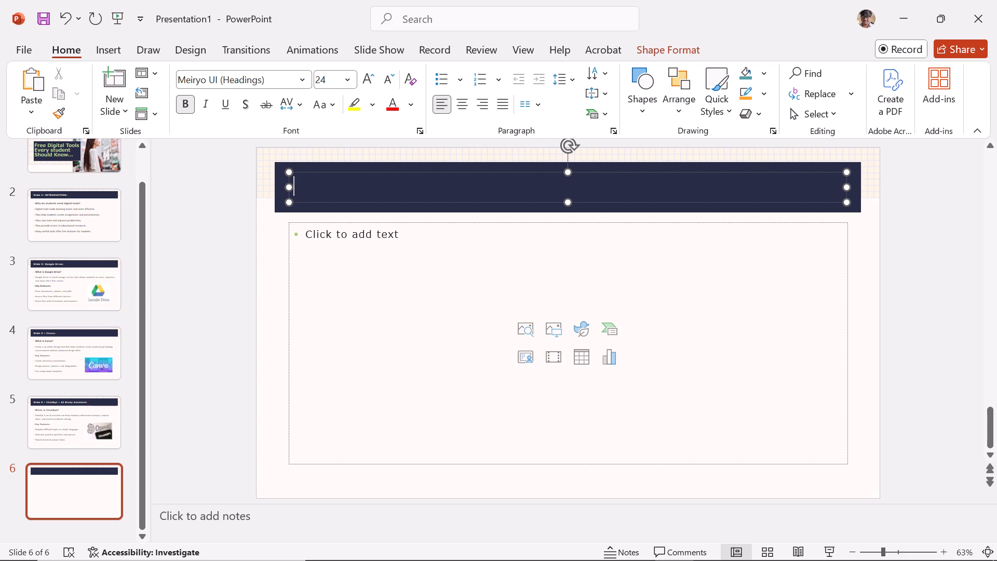
pyautogui.write('lde')
pyautogui.press('BackSpace')
pyautogui.press('BackSpace')
pyautogui.write('ide')
pyautogui.press('space')
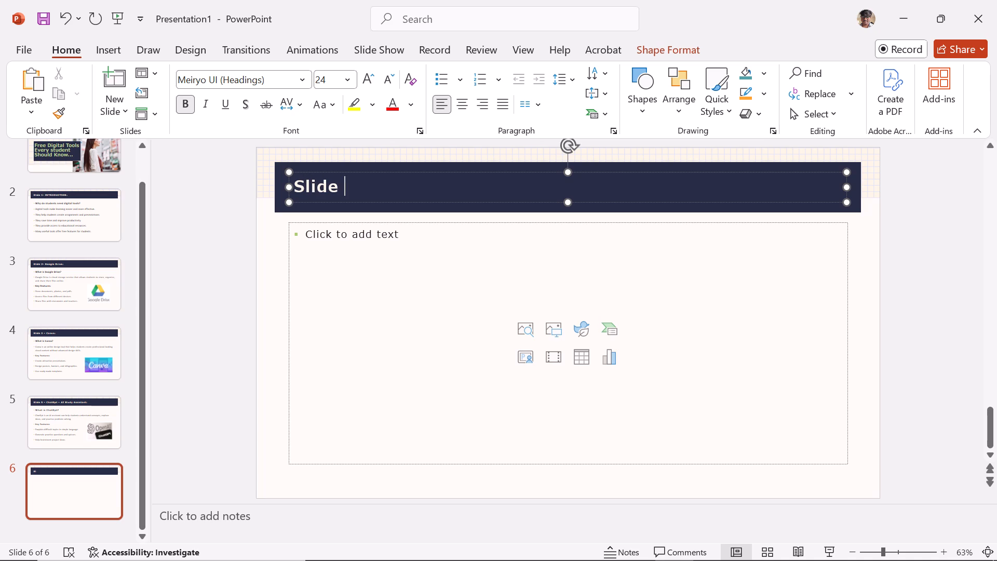
pyautogui.write('6 -')
pyautogui.press('space')
pyautogui.write('Gramm')
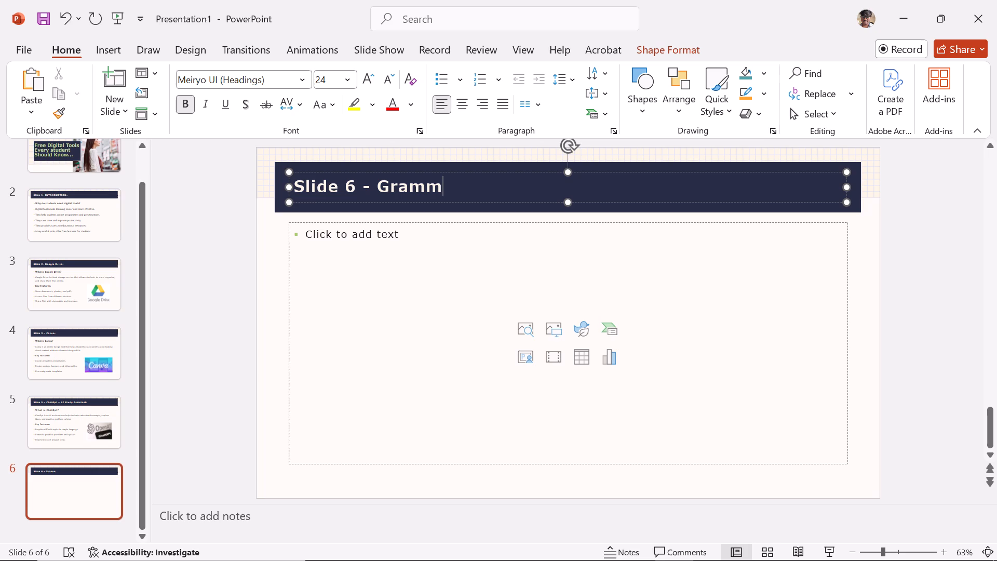
pyautogui.write('arly')
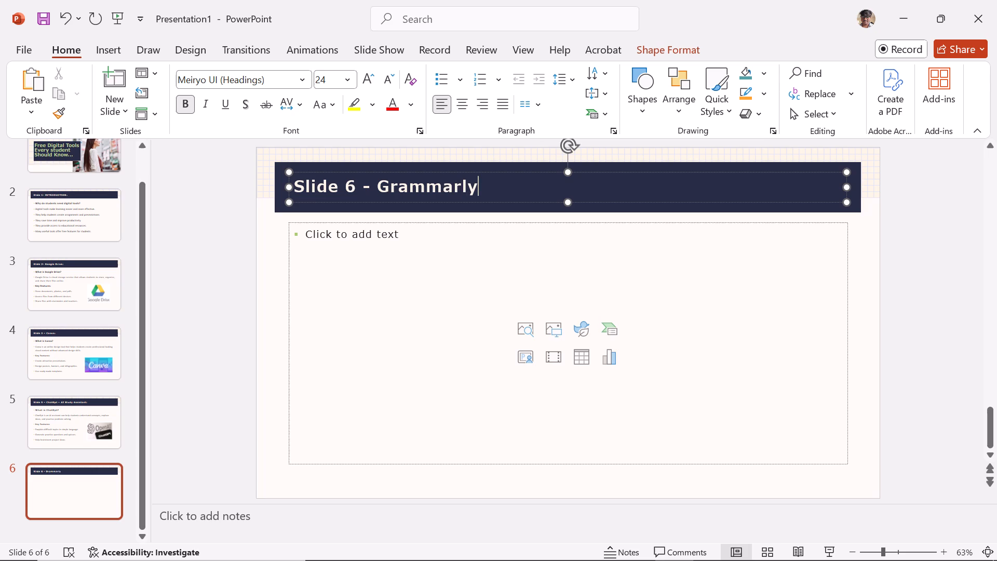
pyautogui.press('Return')
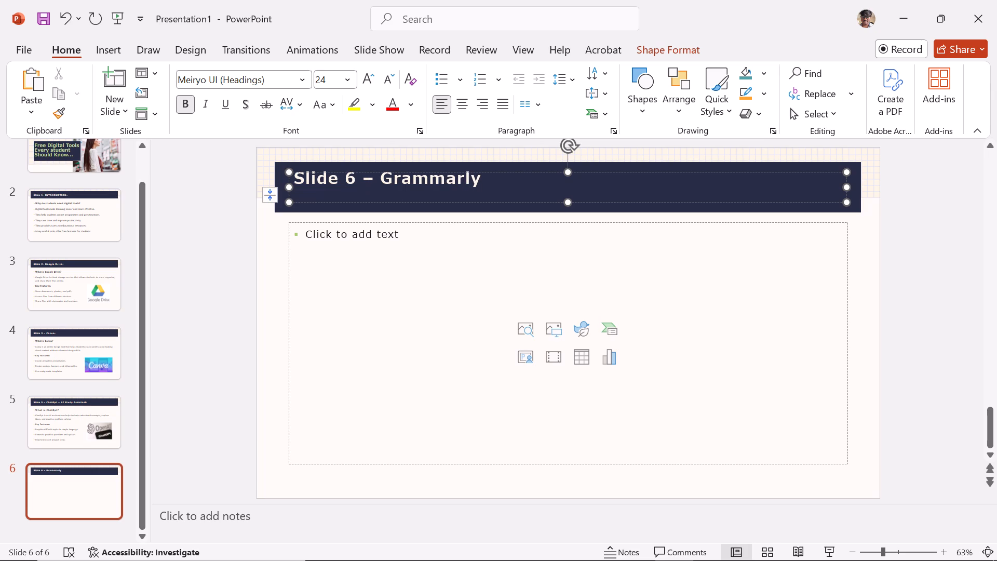
pyautogui.press('BackSpace')
pyautogui.press('space')
pyautogui.write('-')
pyautogui.press('space')
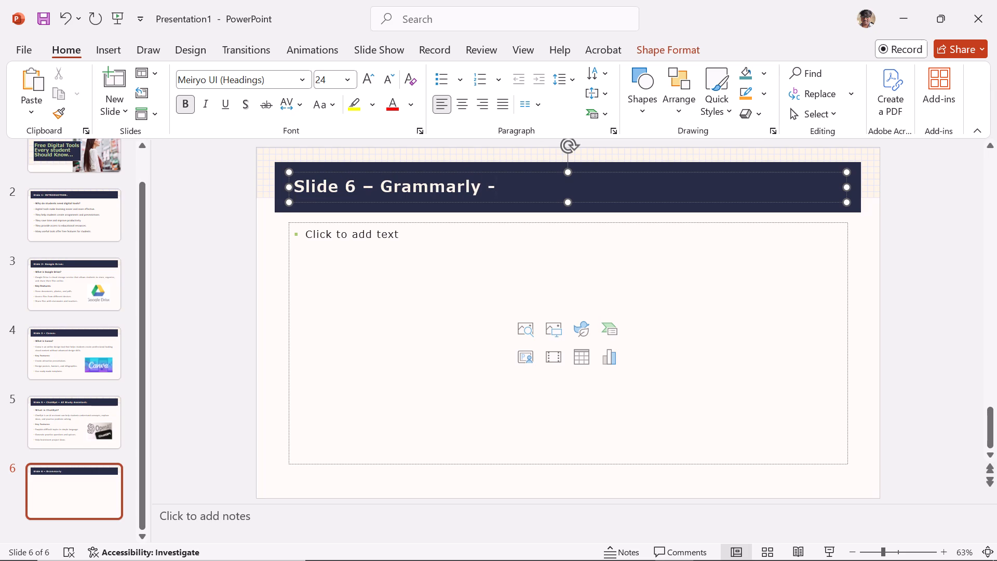
pyautogui.write('Writing')
pyautogui.press('space')
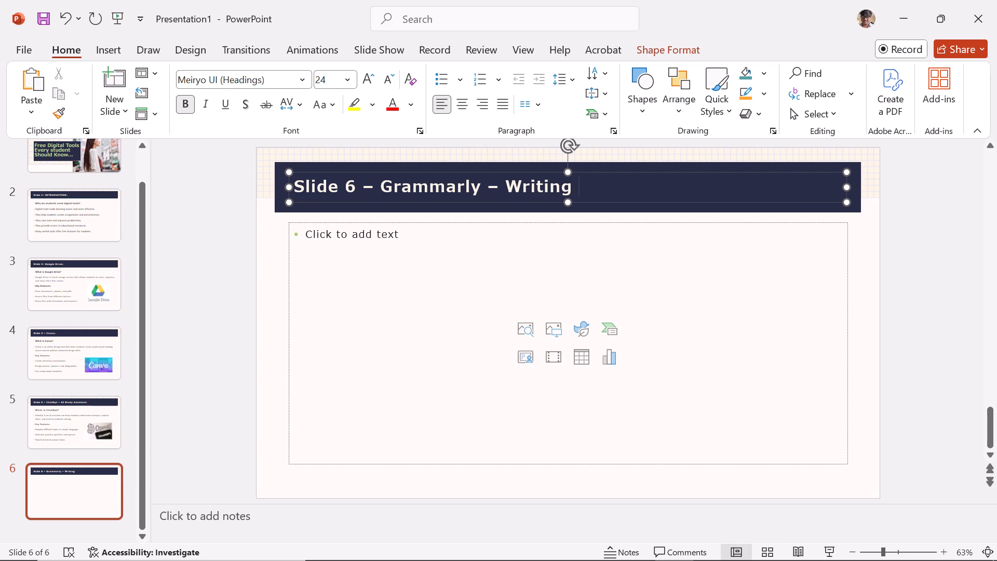
pyautogui.write('Assi')
pyautogui.write('stangt')
pyautogui.press('BackSpace')
pyautogui.press('BackSpace')
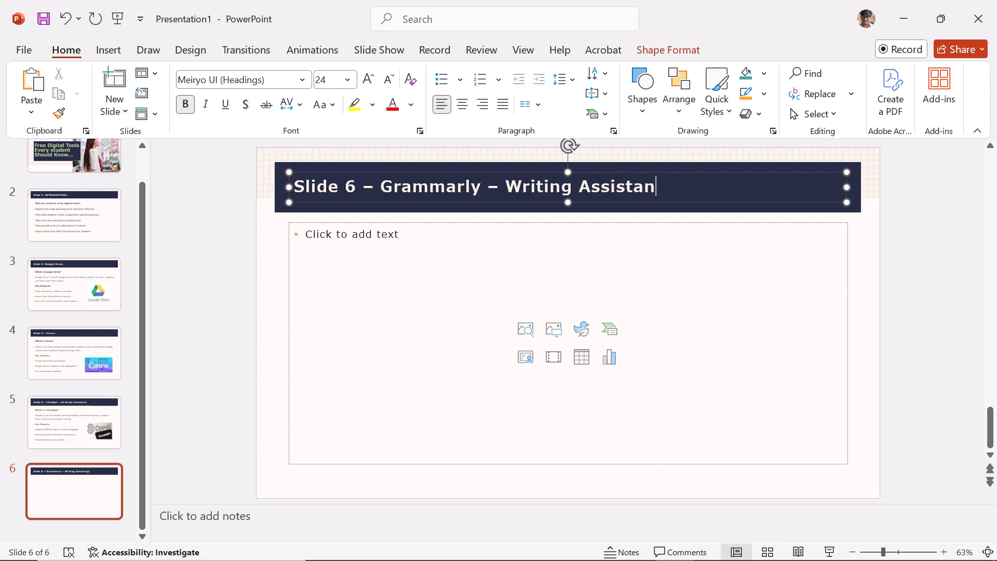
pyautogui.press('t')
pyautogui.press('.')
# Enter "What is Grammarly?" as the first bullet in the new slide's body.
pyautogui.click(307, 238)
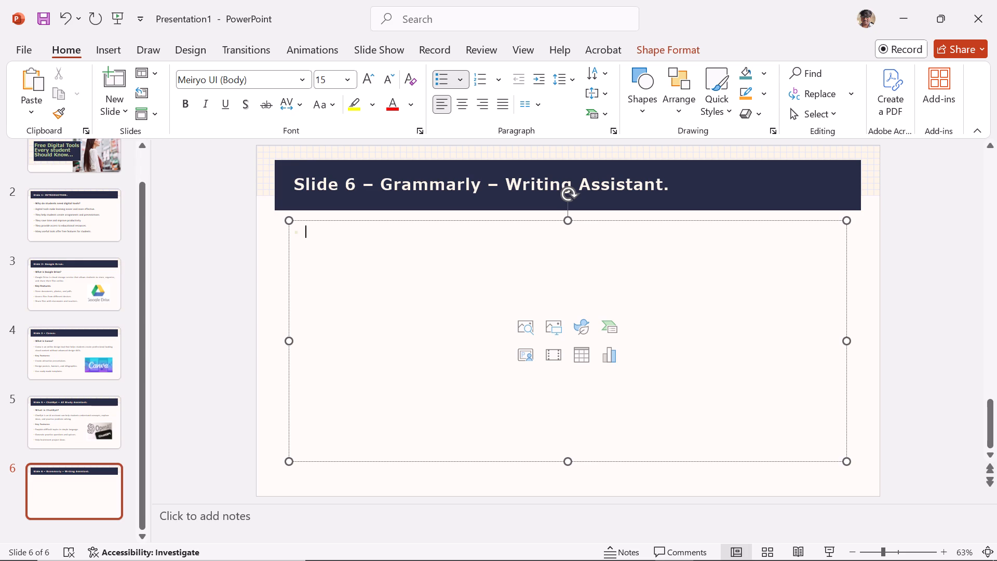
pyautogui.write('What is Gra')
pyautogui.press('BackSpace')
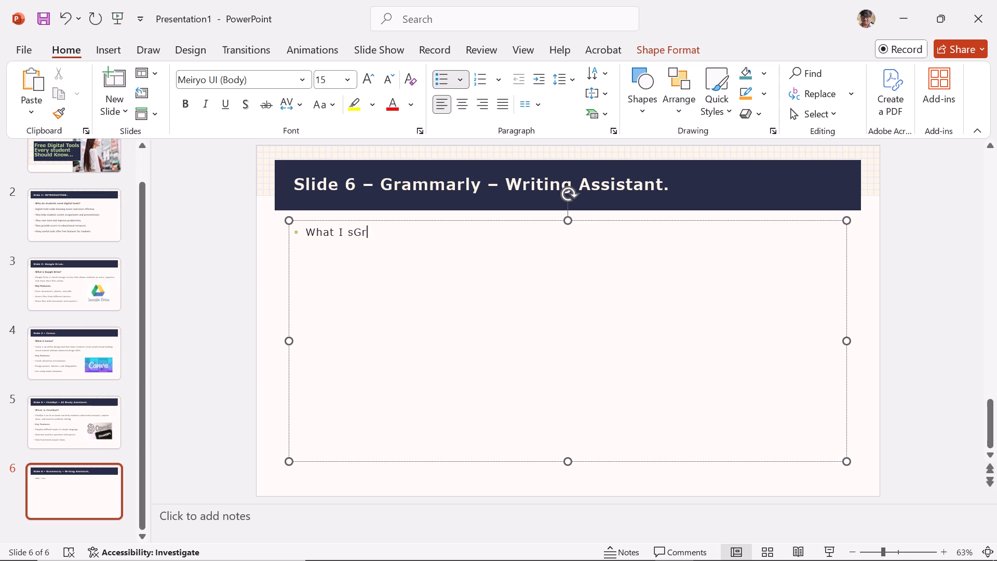
pyautogui.press('BackSpace')
pyautogui.press('BackSpace')
pyautogui.press('BackSpace')
pyautogui.press('BackSpace')
pyautogui.press('BackSpace')
pyautogui.write('i s')
pyautogui.write('Gra')
pyautogui.press('BackSpace')
pyautogui.press('BackSpace')
pyautogui.press('BackSpace')
pyautogui.press('BackSpace')
pyautogui.press('BackSpace')
pyautogui.write('s Grammarly')
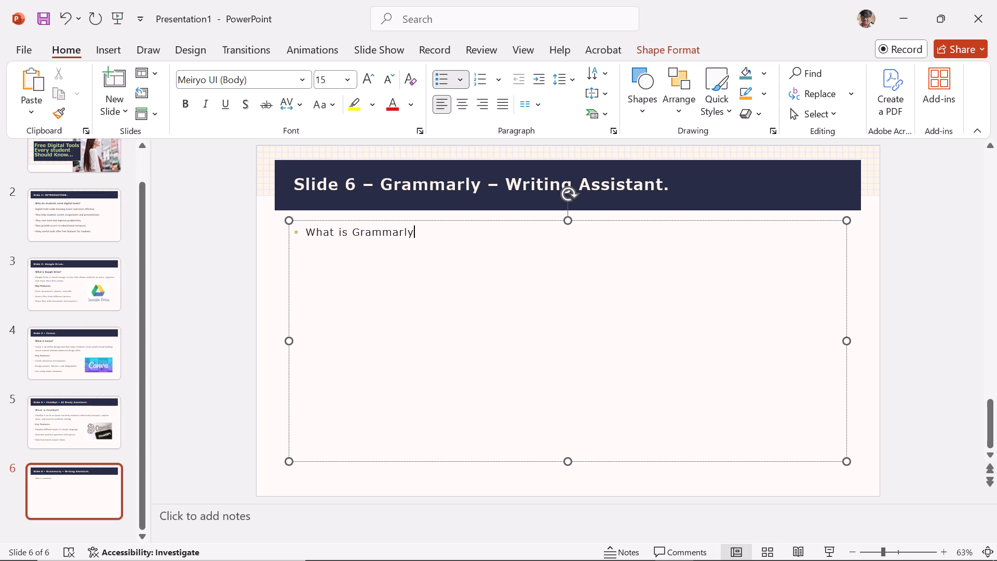
pyautogui.hotkey('shift', '?')
# Make the "What is Grammarly?" heading bold and set its font size to 26.
pyautogui.moveTo(429, 232); pyautogui.dragTo(327, 235)
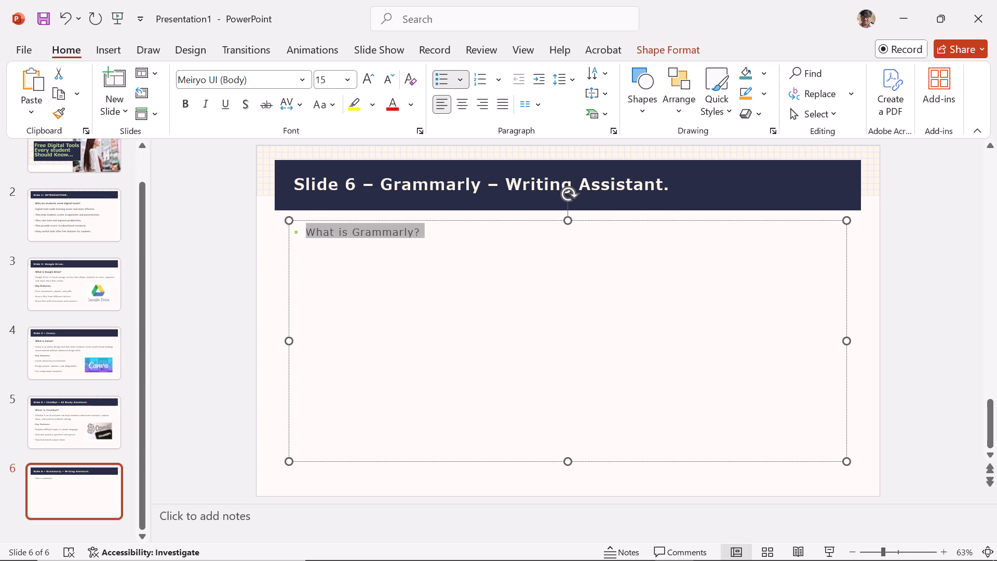
pyautogui.moveTo(327, 235); pyautogui.dragTo(318, 235)
pyautogui.click(335, 211)
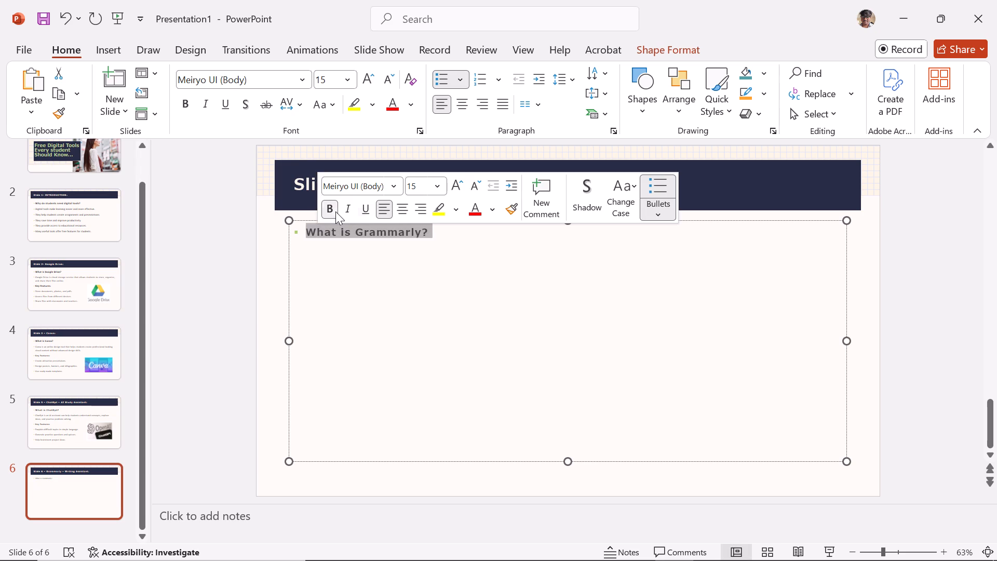
pyautogui.click(421, 186)
pyautogui.write('26')
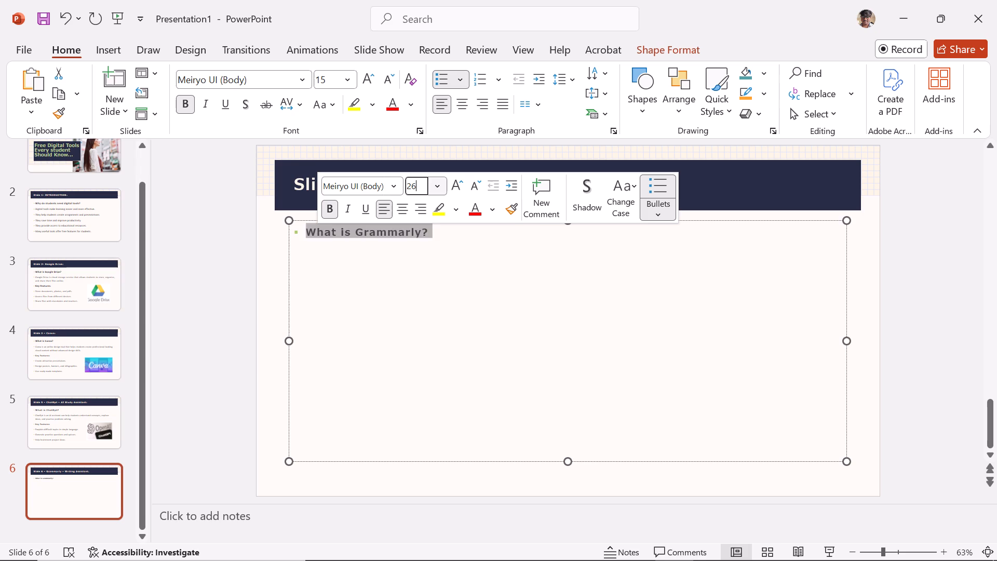
pyautogui.press('Return')
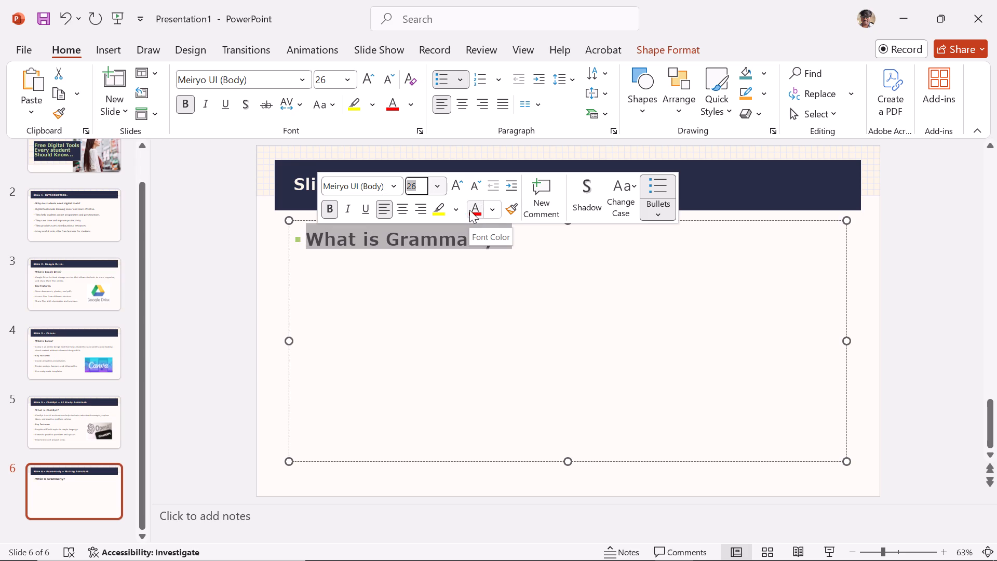
pyautogui.press('Return')
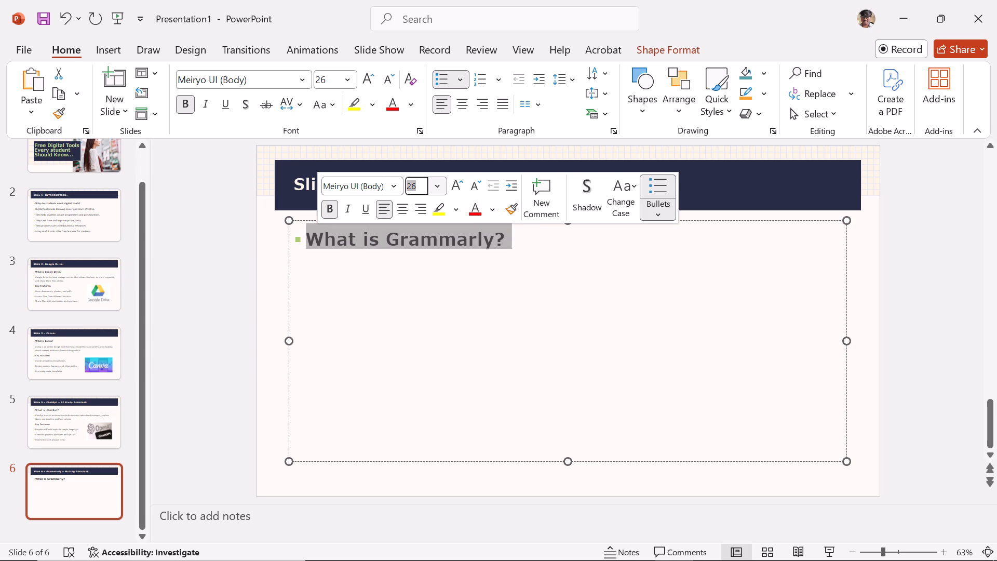
# Start a second bullet below the "What is Grammarly?" heading with bold off, the Calibri font and size 24.
pyautogui.click(541, 234)
pyautogui.press('Return')
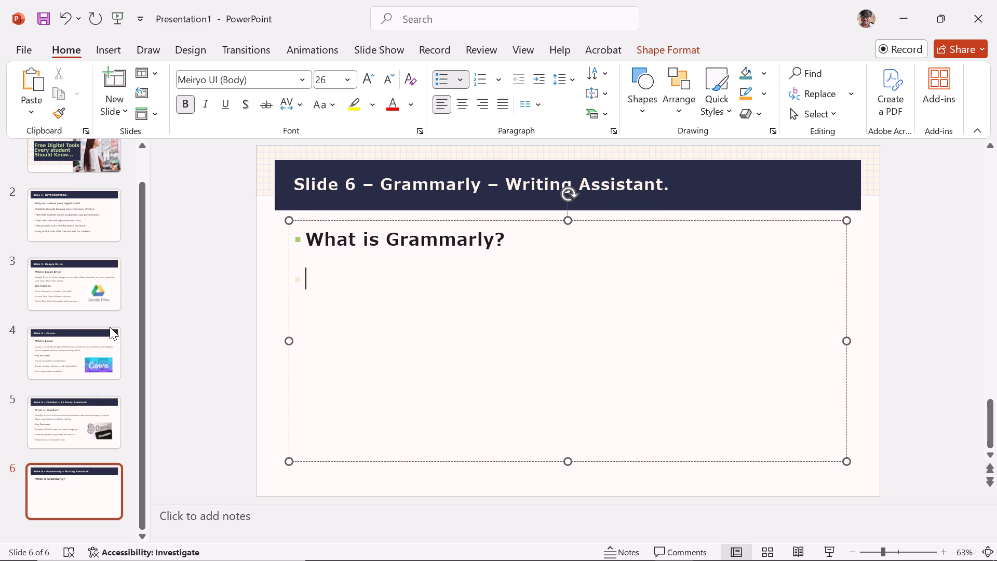
pyautogui.click(77, 411)
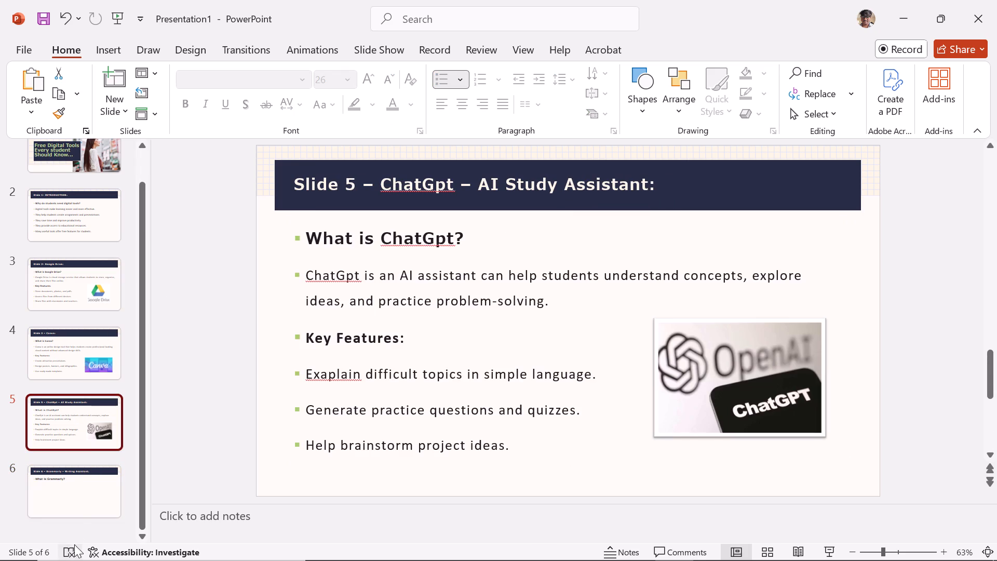
pyautogui.click(72, 516)
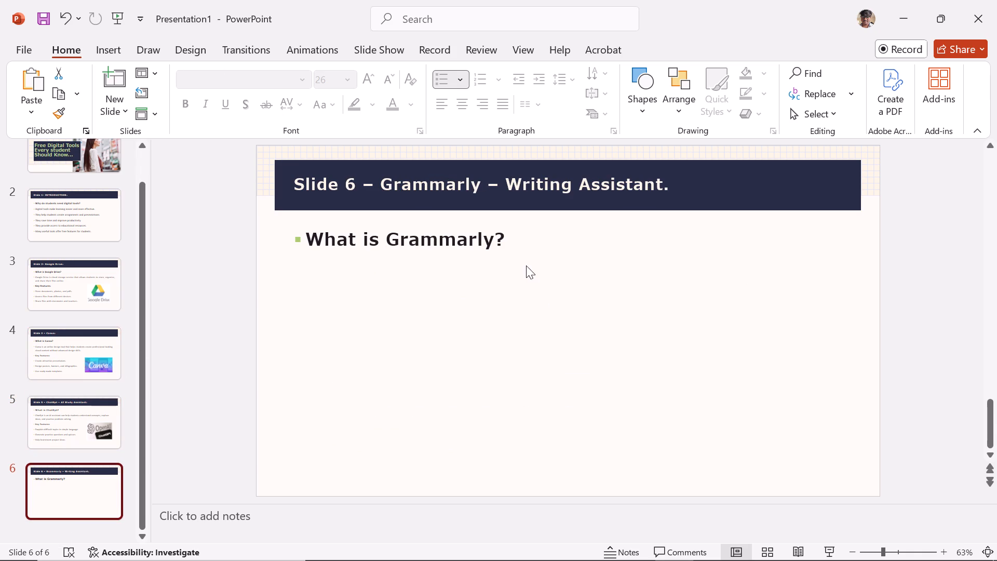
pyautogui.click(499, 236)
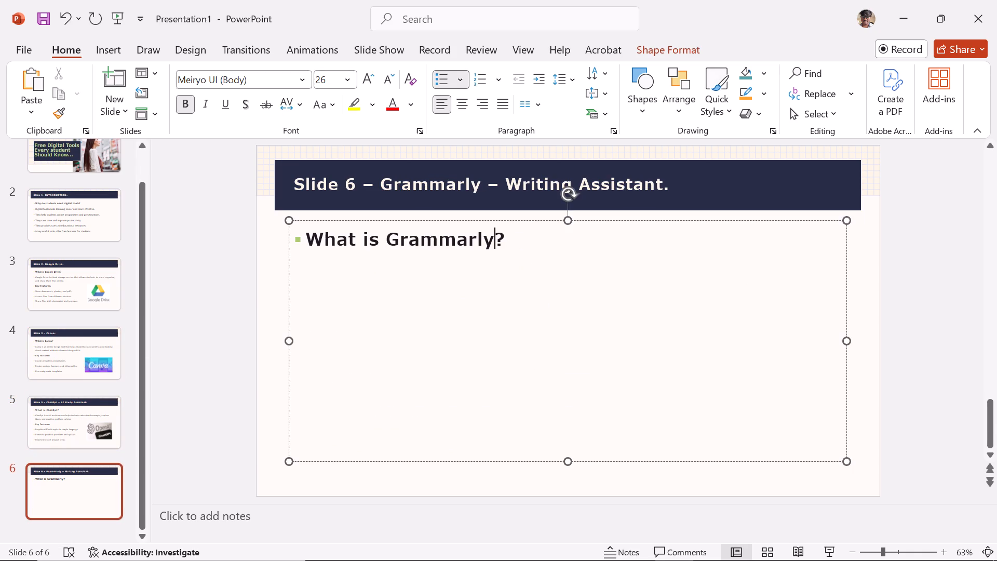
pyautogui.click(499, 236)
pyautogui.press('Right')
pyautogui.press('Return')
pyautogui.click(184, 100)
pyautogui.click(210, 82)
pyautogui.press('c')
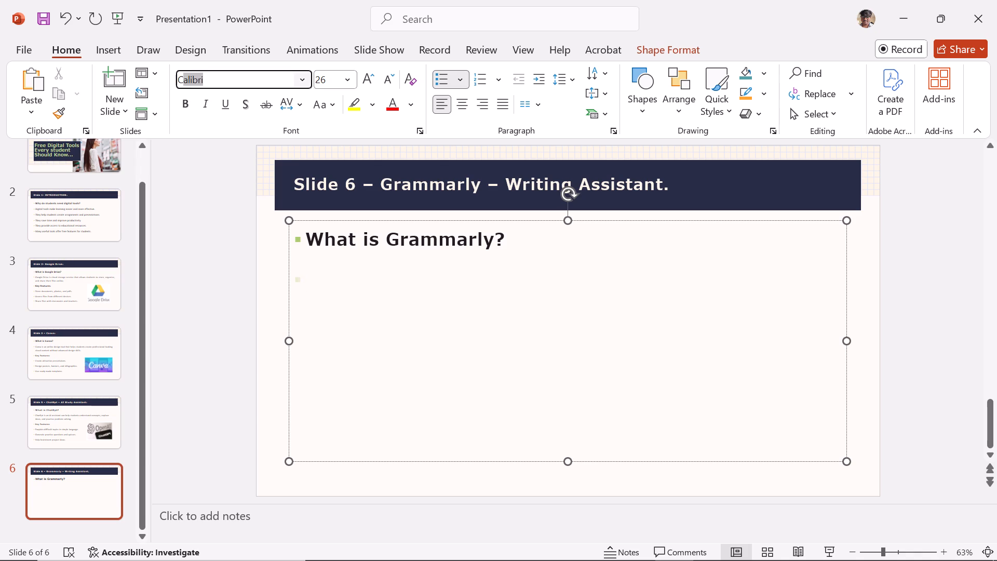
pyautogui.press('Return')
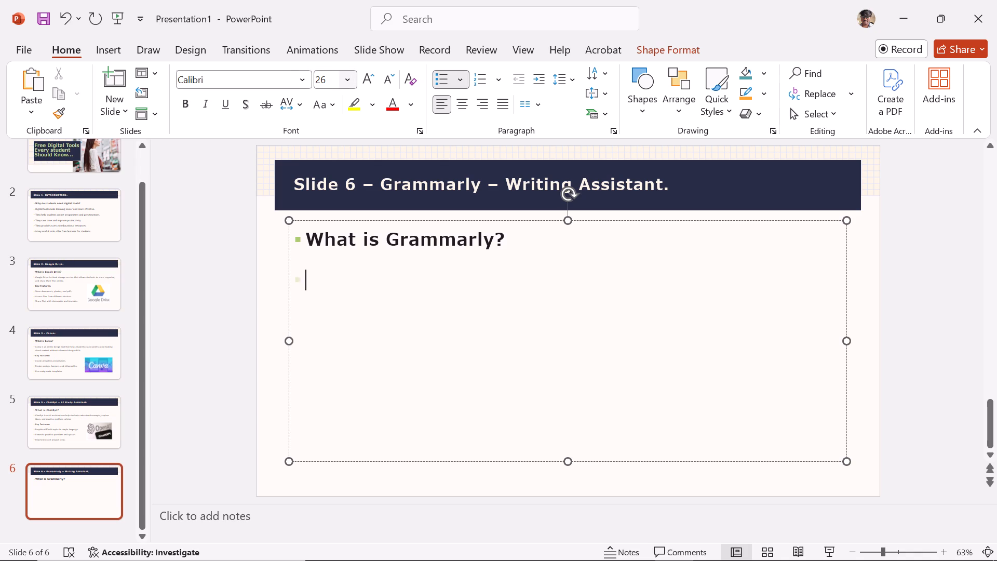
pyautogui.click(331, 82)
pyautogui.write('24')
pyautogui.press('Return')
# Enter the description "Grammarly is a digital writing assistant that helps students improve their written English." in the second bullet.
pyautogui.write('GRa')
pyautogui.press('BackSpace')
pyautogui.press('BackSpace')
pyautogui.write('rammarly is')
pyautogui.press('space')
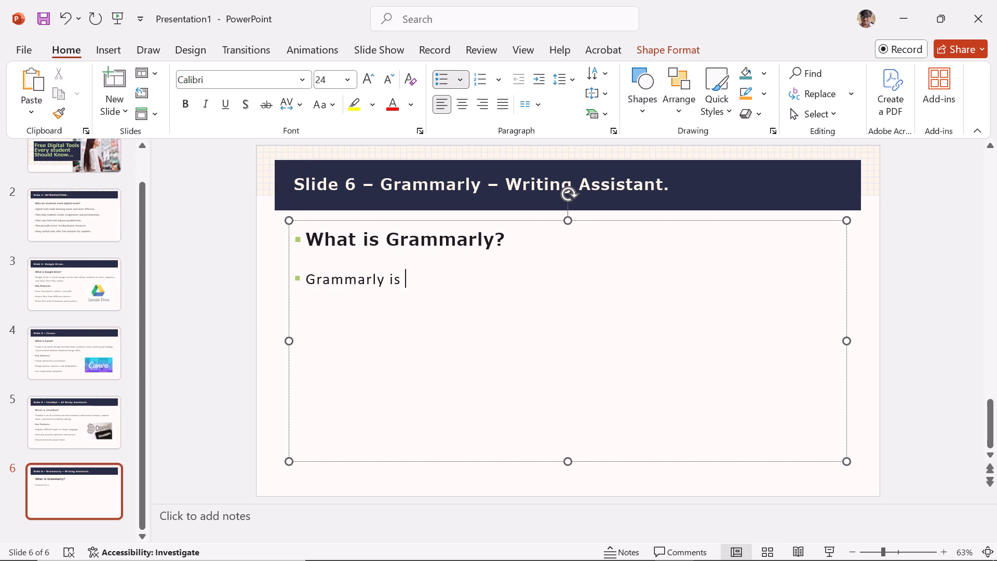
pyautogui.write('a digital')
pyautogui.press('space')
pyautogui.write('writing ass')
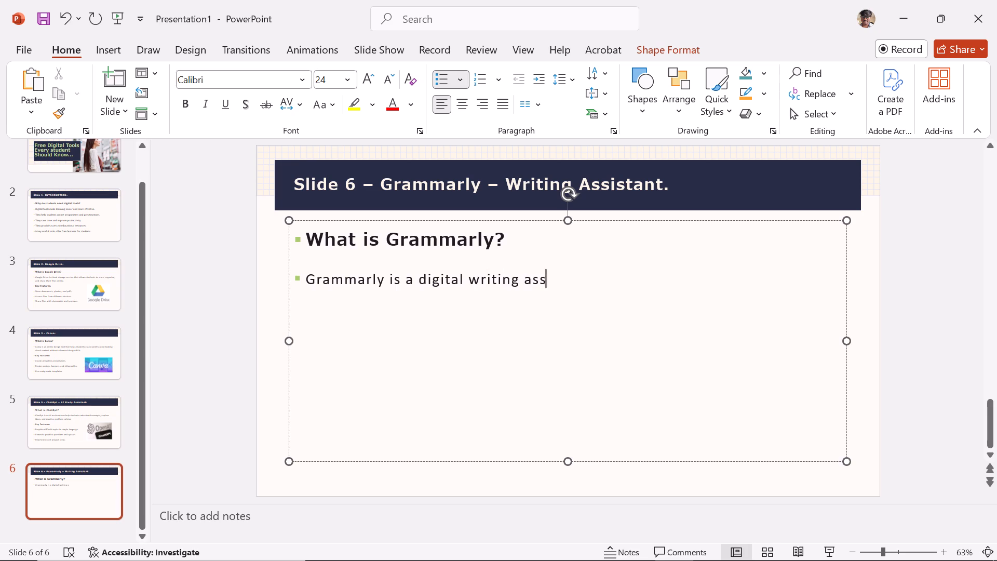
pyautogui.write('istant')
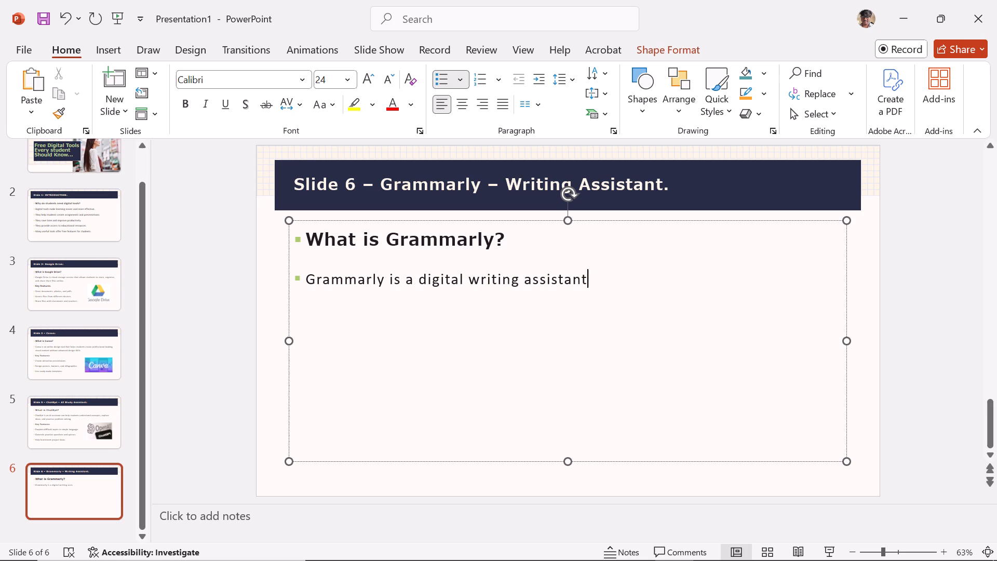
pyautogui.press('space')
pyautogui.press('h')
pyautogui.press('BackSpace')
pyautogui.write('taht')
pyautogui.press('space')
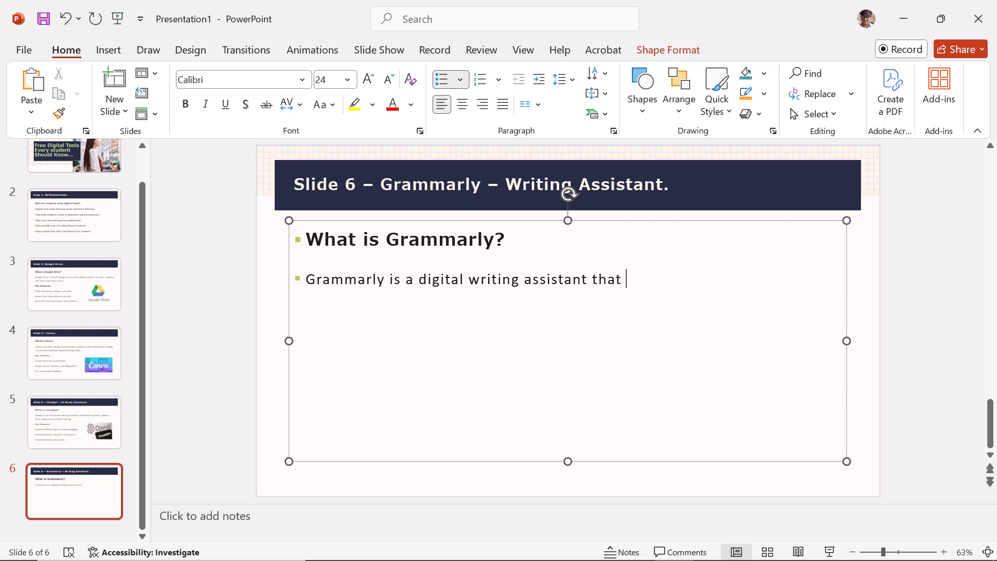
pyautogui.write('helps')
pyautogui.press('space')
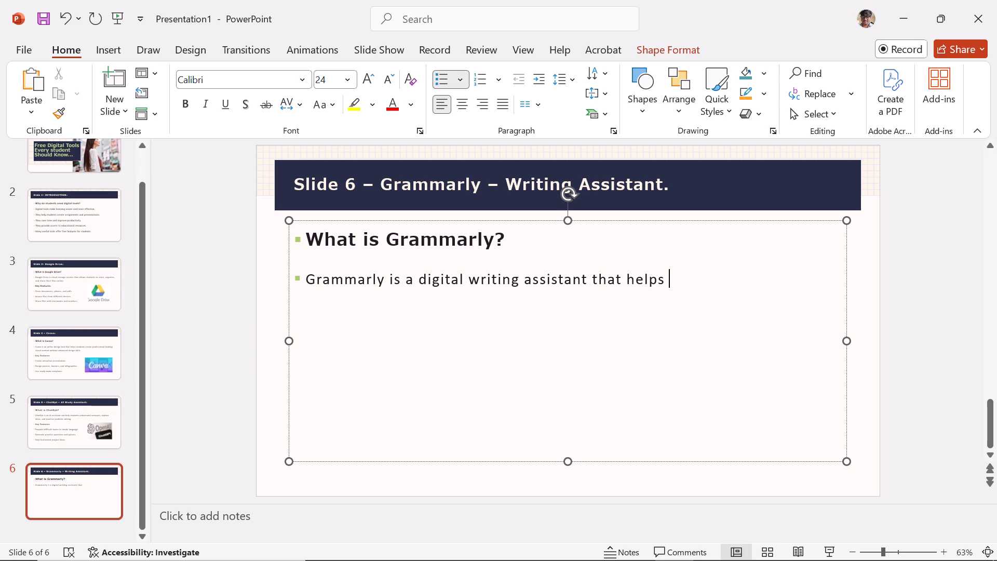
pyautogui.write('studenst')
pyautogui.press('space')
pyautogui.press('BackSpace')
pyautogui.press('BackSpace')
pyautogui.write('ts')
pyautogui.press('space')
pyautogui.write('improve')
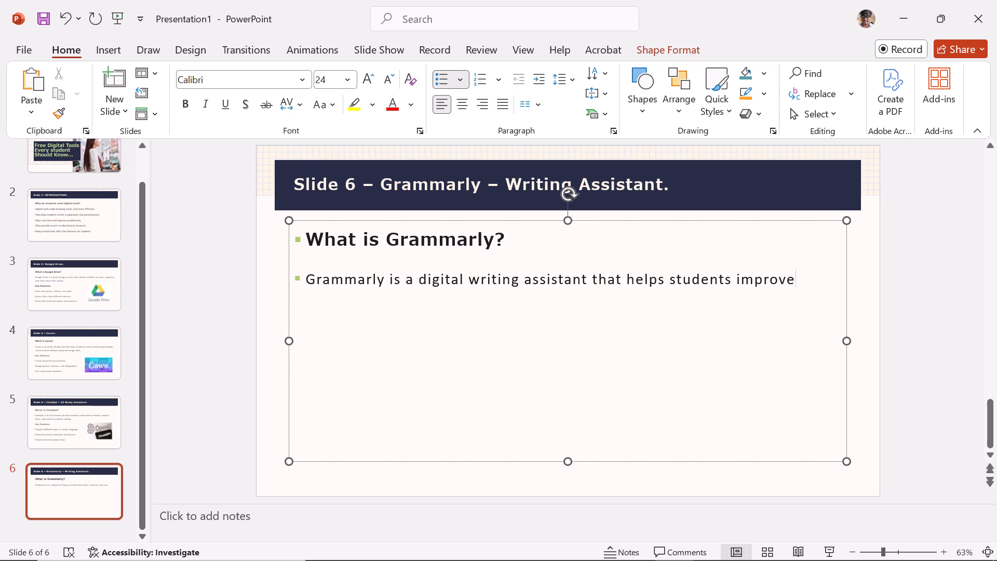
pyautogui.press('space')
pyautogui.write('thsat')
pyautogui.press('BackSpace')
pyautogui.press('BackSpace')
pyautogui.press('BackSpace')
pyautogui.write('eir')
pyautogui.press('space')
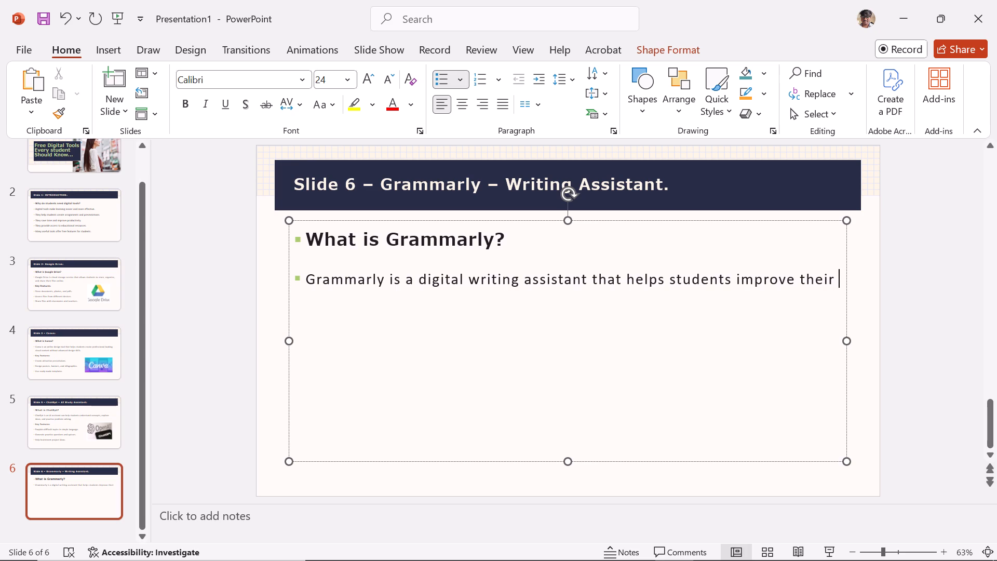
pyautogui.write('wit')
pyautogui.press('BackSpace')
pyautogui.press('BackSpace')
pyautogui.write('ritten')
pyautogui.press('space')
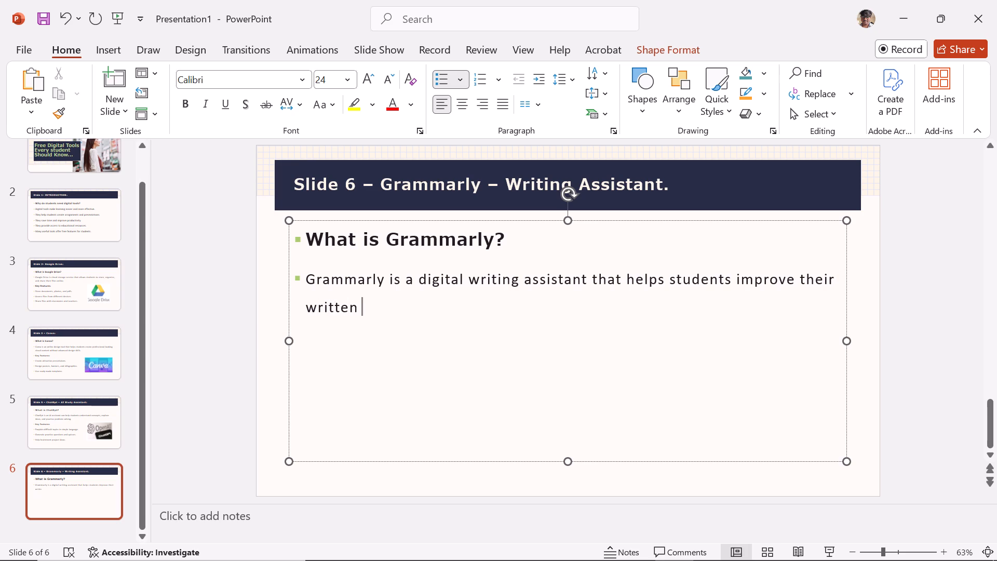
pyautogui.write('English')
pyautogui.press('.')
# Add "Key Features:" as a new bullet below the Grammarly description.
pyautogui.press('Return')
pyautogui.hotkey('shift', 'j')
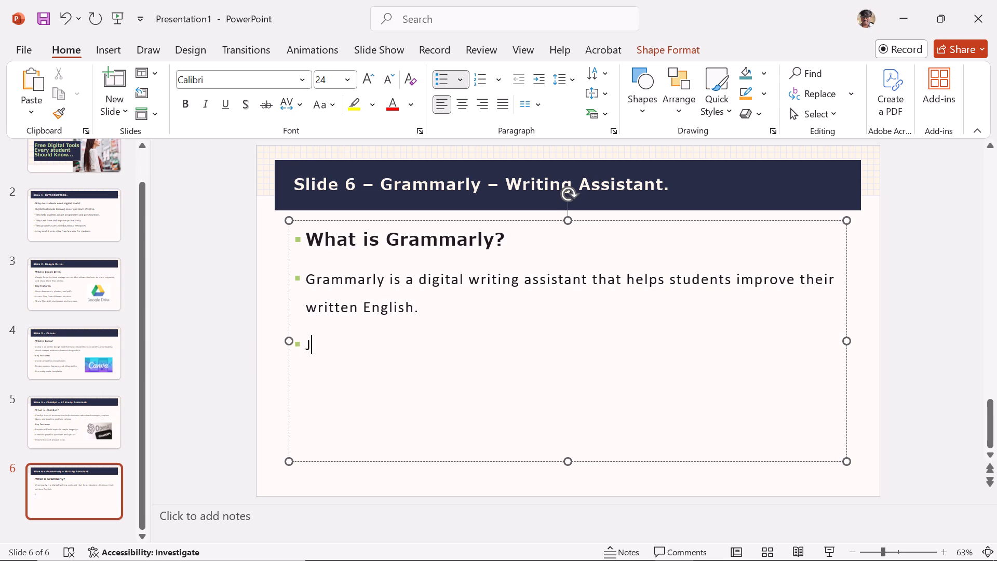
pyautogui.press('BackSpace')
pyautogui.write('KEy')
pyautogui.press('space')
pyautogui.write('Fr')
pyautogui.press('BackSpace')
pyautogui.write('ea')
pyautogui.write('tures:')
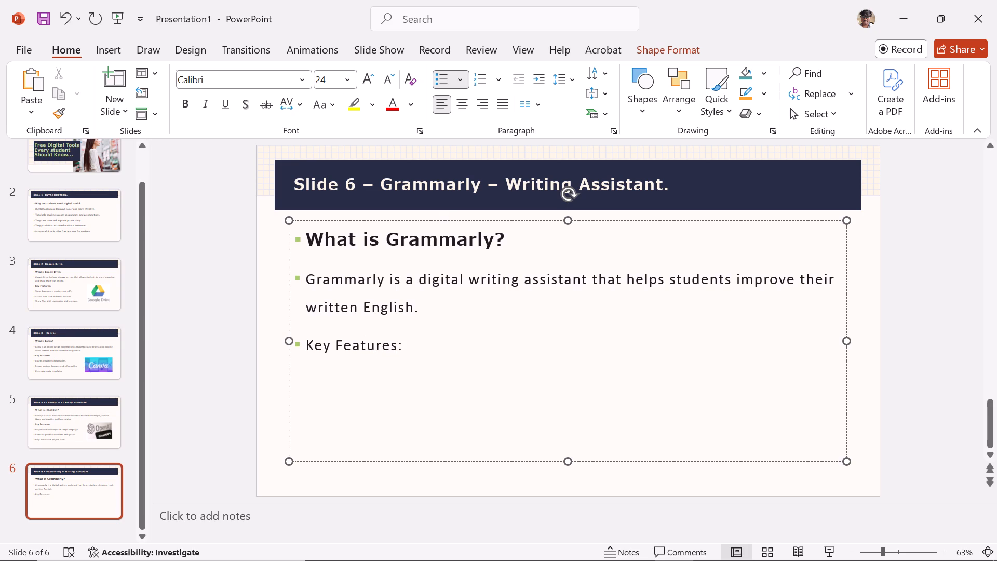
# Add the first feature bullet "Check spelling and grammer." below "Key Features:".
pyautogui.press('Return')
pyautogui.write('ch')
pyautogui.press('BackSpace')
pyautogui.press('BackSpace')
pyautogui.write('Checj')
pyautogui.press('BackSpace')
pyautogui.write('k')
pyautogui.press('space')
pyautogui.write('spelling and')
pyautogui.press('space')
pyautogui.write('grammer.')
# Start a second feature bullet below the spelling bullet with the words "Improve sentence" and the beginning of "clarity".
pyautogui.press('Return')
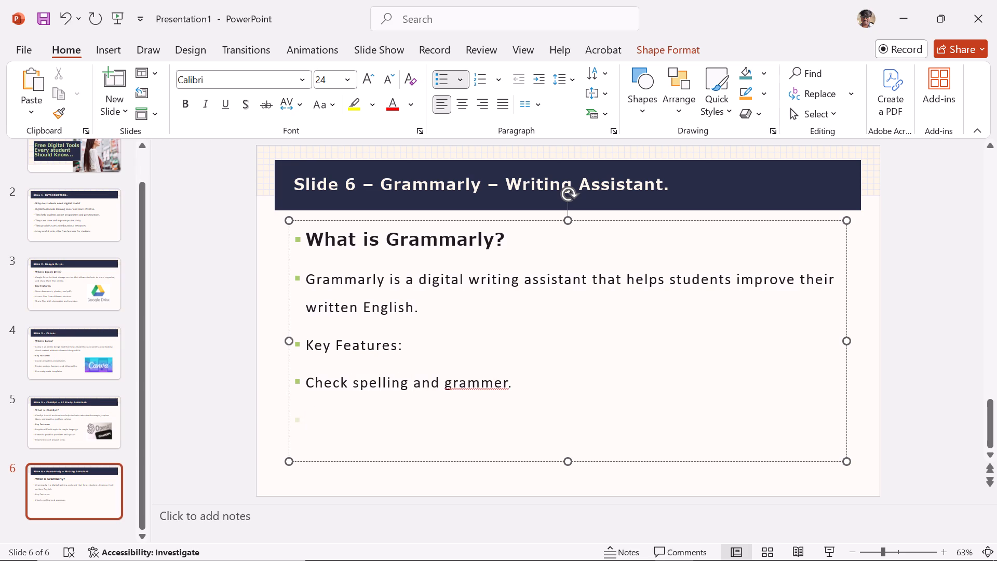
pyautogui.write('improve')
pyautogui.press('space')
pyautogui.write('sen')
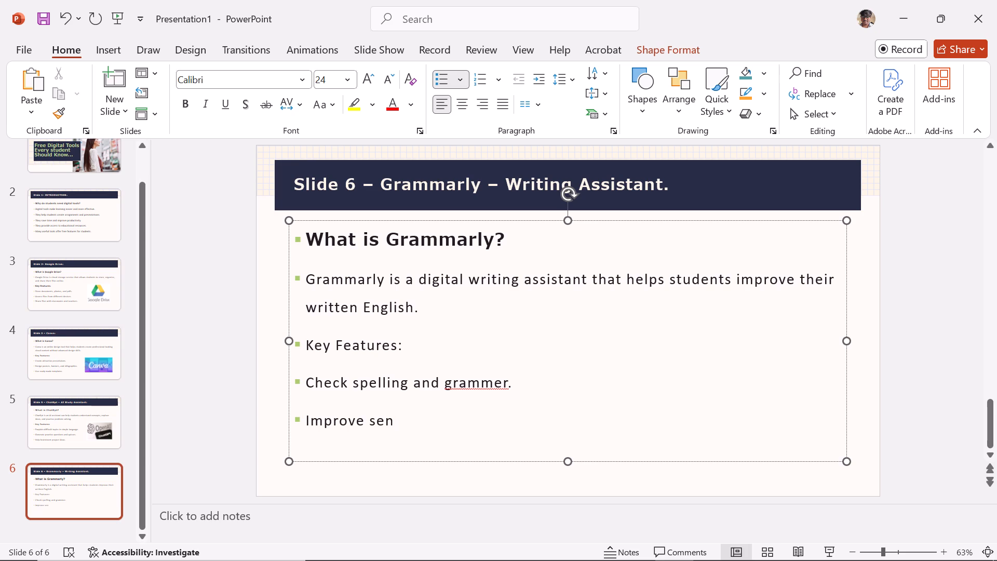
pyautogui.write('tance')
pyautogui.press('space')
pyautogui.write('clatoft')
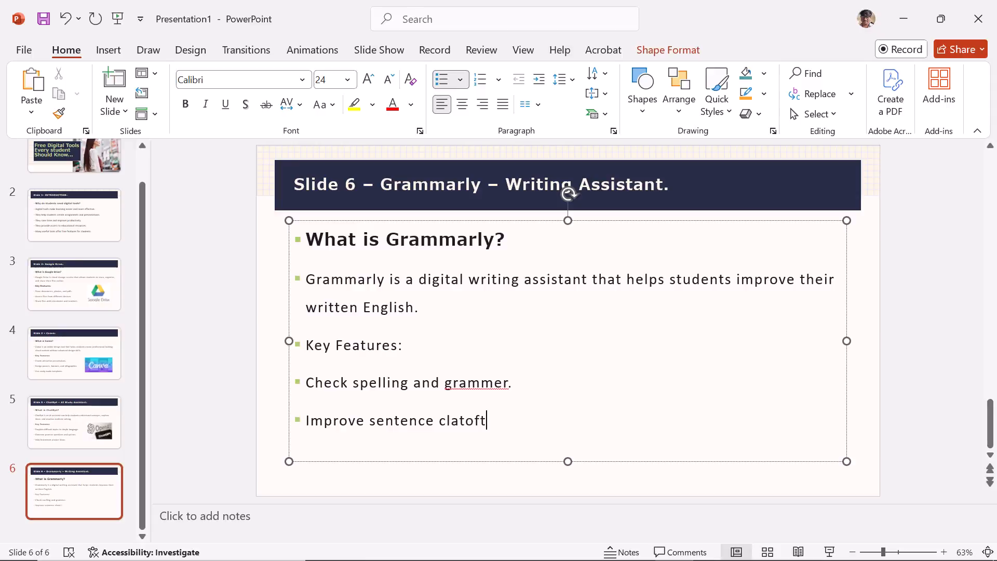
pyautogui.press('BackSpace')
pyautogui.press('BackSpace')
pyautogui.press('BackSpace')
pyautogui.press('BackSpace')
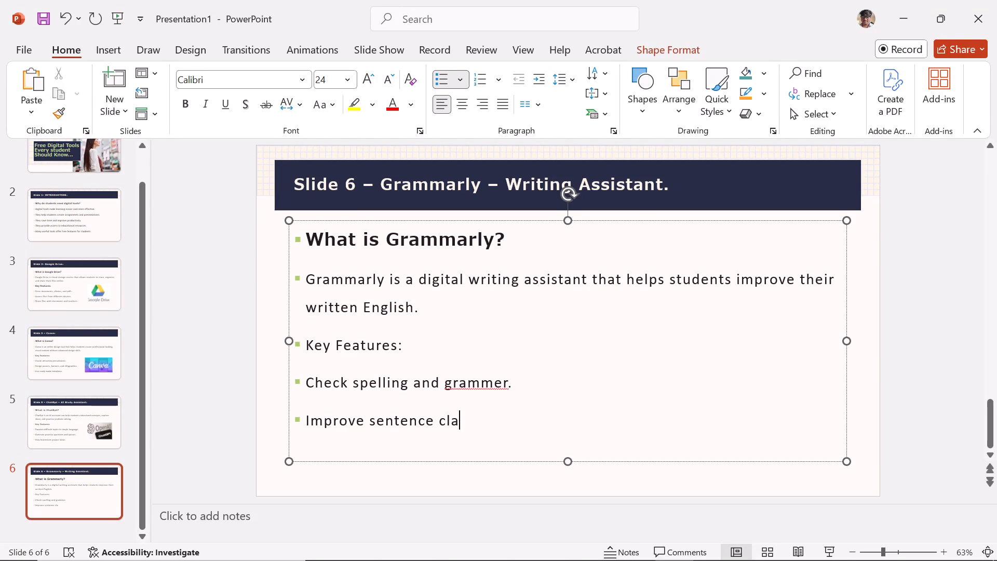
# Correct "grammer" to "grammar" in the first feature bullet.
pyautogui.click(501, 382)
pyautogui.press('BackSpace')
pyautogui.press('a')
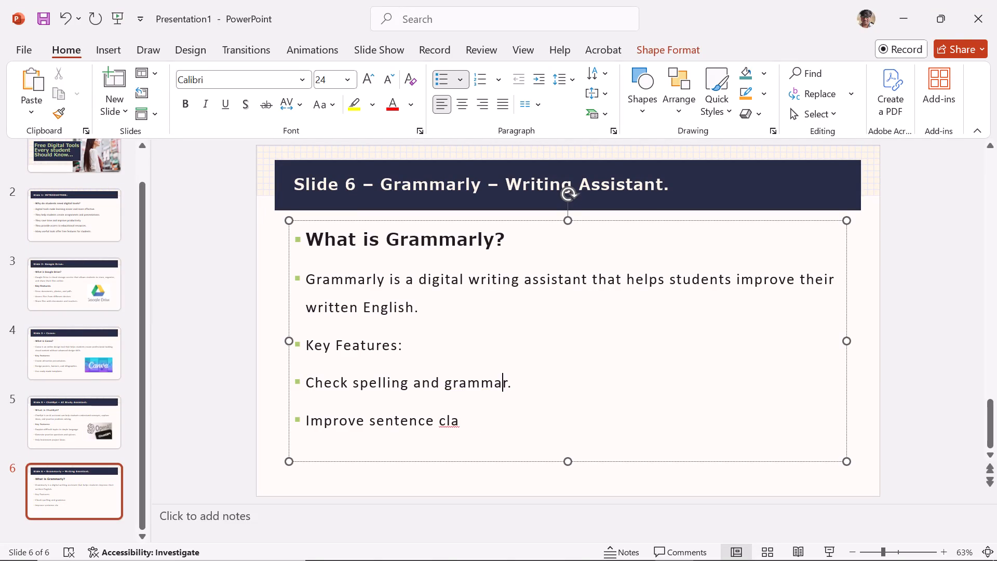
# Complete the second feature bullet so it reads "Improve sentence clarity.".
pyautogui.click(463, 424)
pyautogui.write('li')
pyautogui.write('ty')
pyautogui.press('BackSpace')
pyautogui.press('BackSpace')
pyautogui.press('BackSpace')
pyautogui.press('BackSpace')
pyautogui.write('ruty')
pyautogui.press('BackSpace')
pyautogui.press('BackSpace')
pyautogui.write('ty')
pyautogui.press('BackSpace')
pyautogui.press('BackSpace')
pyautogui.press('BackSpace')
pyautogui.write('ity')
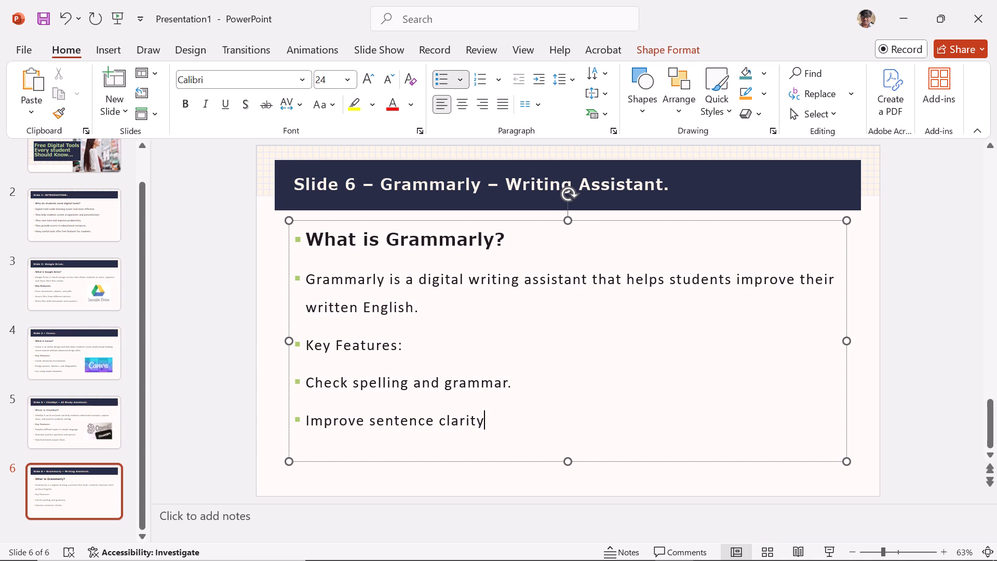
pyautogui.press('.')
# Add the third feature bullet "Get suggestions for writing style." below the sentence clarity bullet.
pyautogui.press('Return')
pyautogui.hotkey('shift', 'g')
pyautogui.write('et')
pyautogui.press('space')
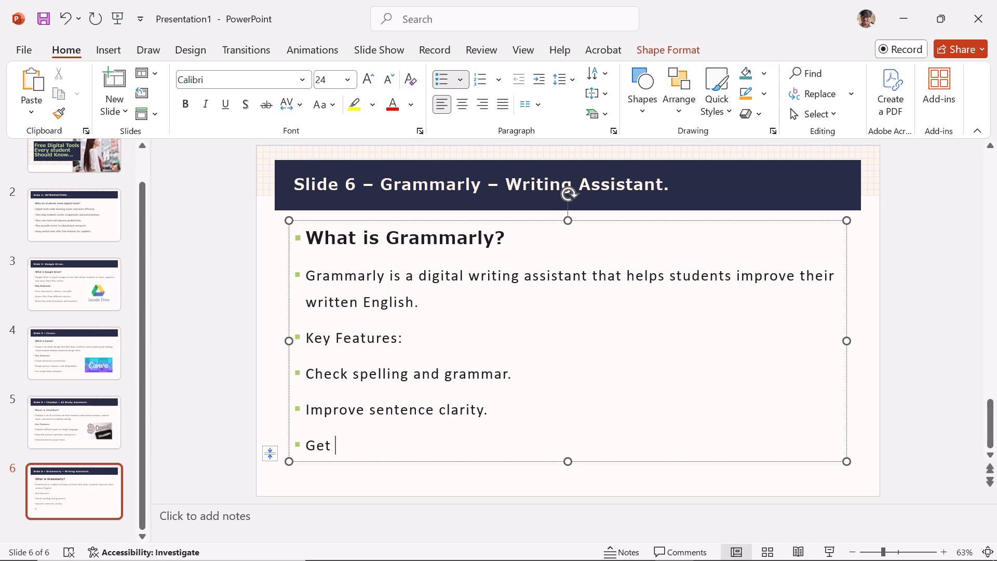
pyautogui.write('suggestions')
pyautogui.press('space')
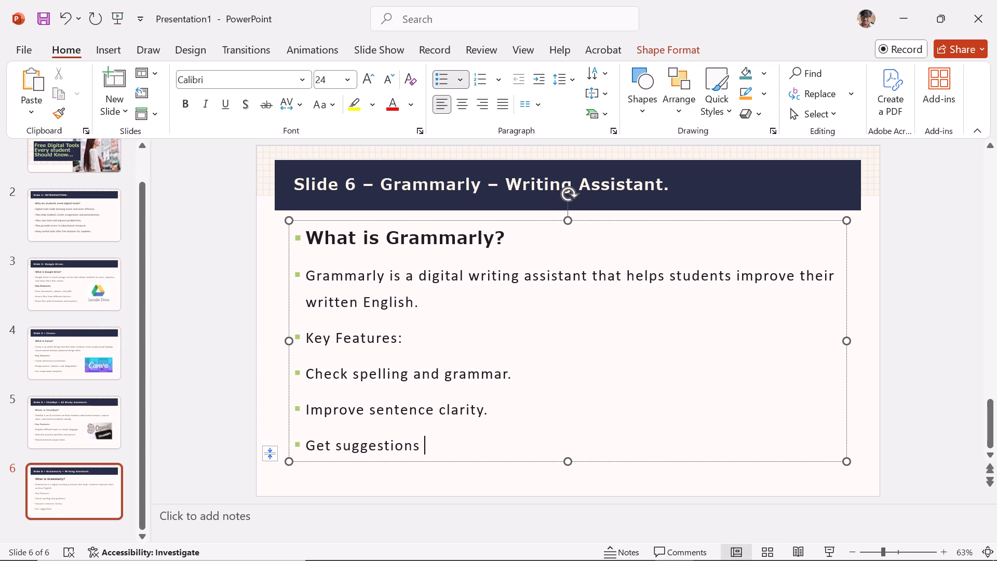
pyautogui.write('for')
pyautogui.press('space')
pyautogui.write('wt')
pyautogui.press('BackSpace')
pyautogui.write('rting')
pyautogui.press('space')
pyautogui.press('BackSpace')
pyautogui.press('BackSpace')
pyautogui.press('BackSpace')
pyautogui.press('BackSpace')
pyautogui.write('itng')
pyautogui.press('space')
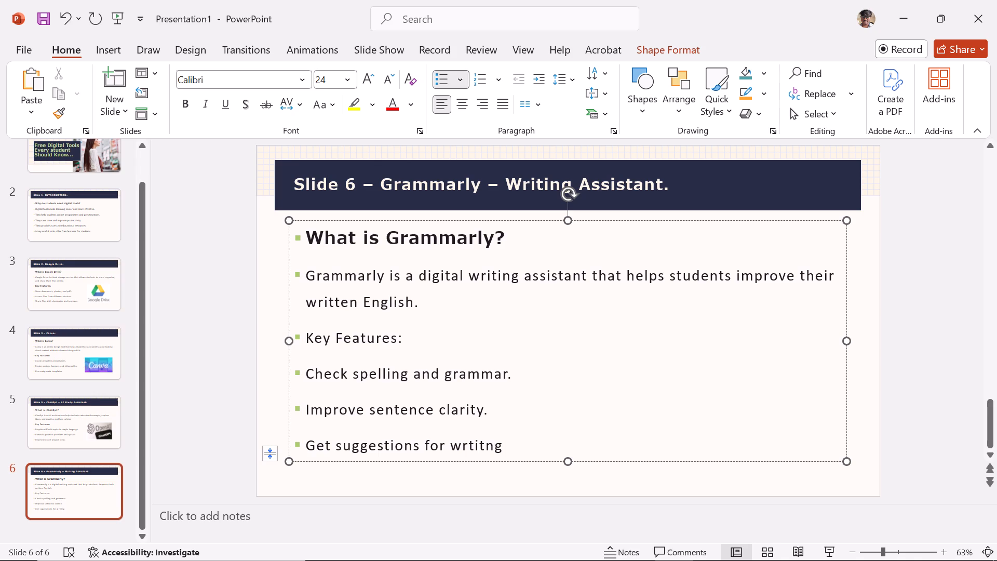
pyautogui.write('style')
pyautogui.press('BackSpace')
pyautogui.press('BackSpace')
pyautogui.press('BackSpace')
pyautogui.press('BackSpace')
pyautogui.press('BackSpace')
pyautogui.press('BackSpace')
pyautogui.press('BackSpace')
pyautogui.press('BackSpace')
pyautogui.press('BackSpace')
pyautogui.press('BackSpace')
pyautogui.press('BackSpace')
pyautogui.write('iting style.')
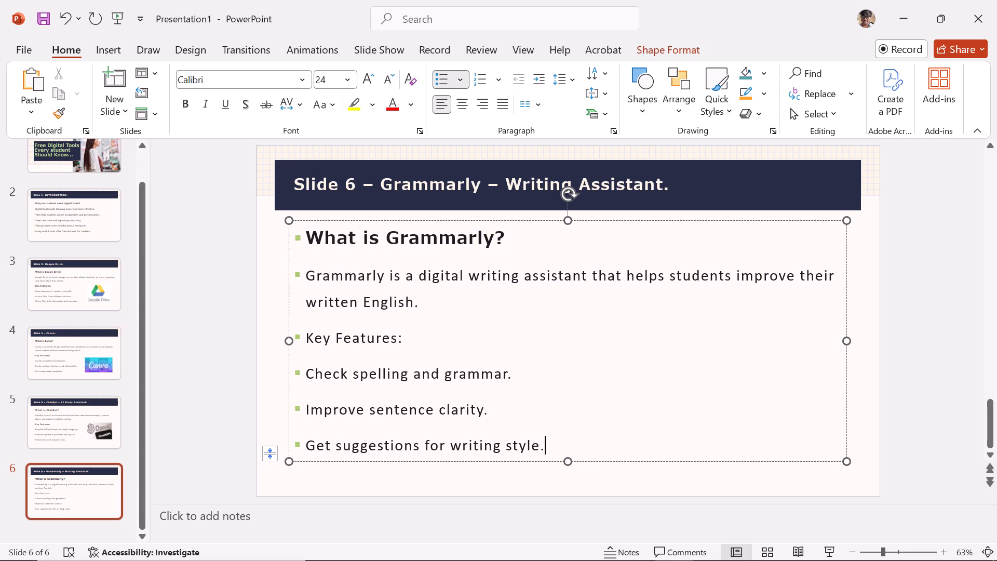
# Make the "Key Features:" line bold and set its font size to 26.
pyautogui.moveTo(415, 338); pyautogui.dragTo(306, 336)
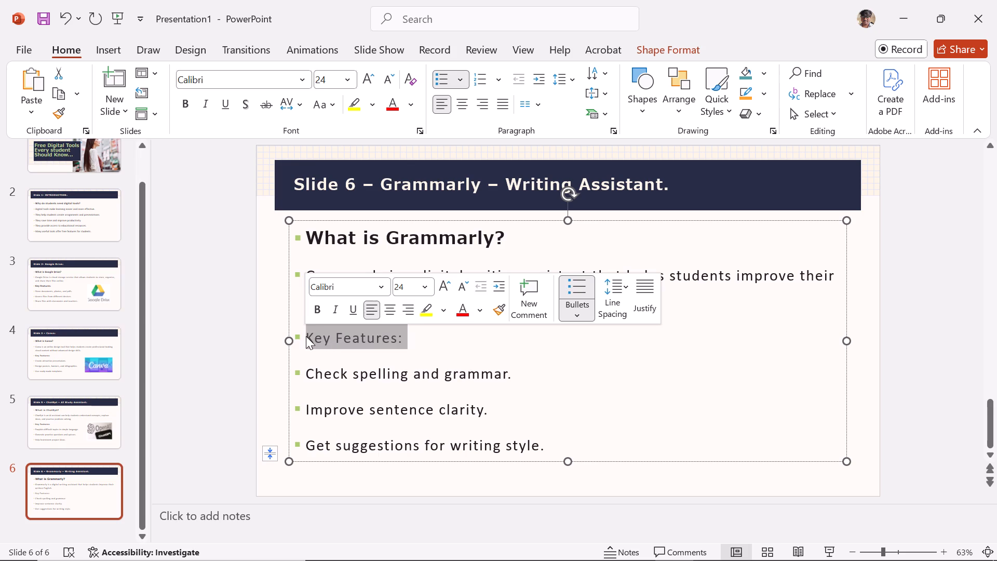
pyautogui.click(318, 314)
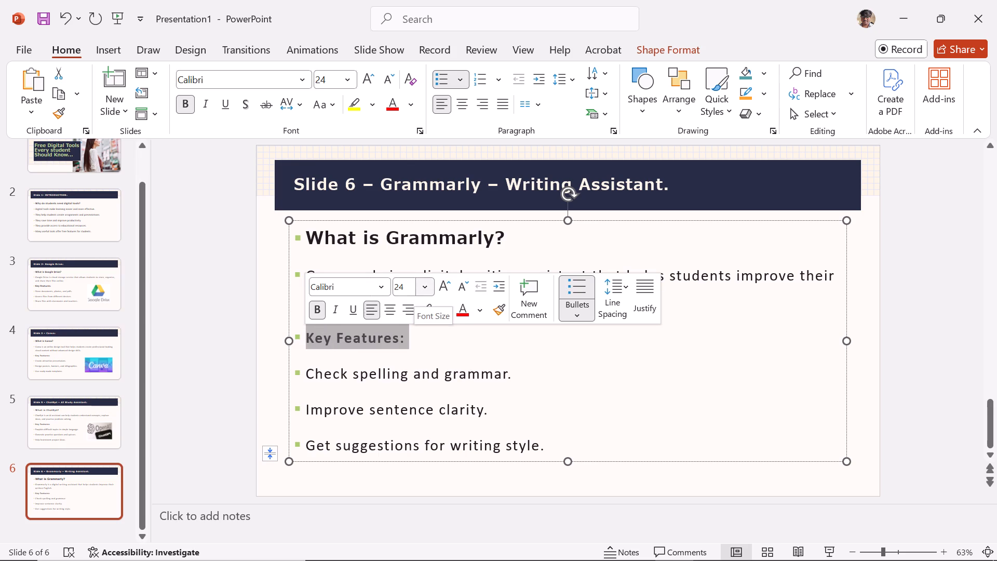
pyautogui.click(401, 291)
pyautogui.write('25')
pyautogui.press('BackSpace')
pyautogui.press('6')
pyautogui.press('Return')
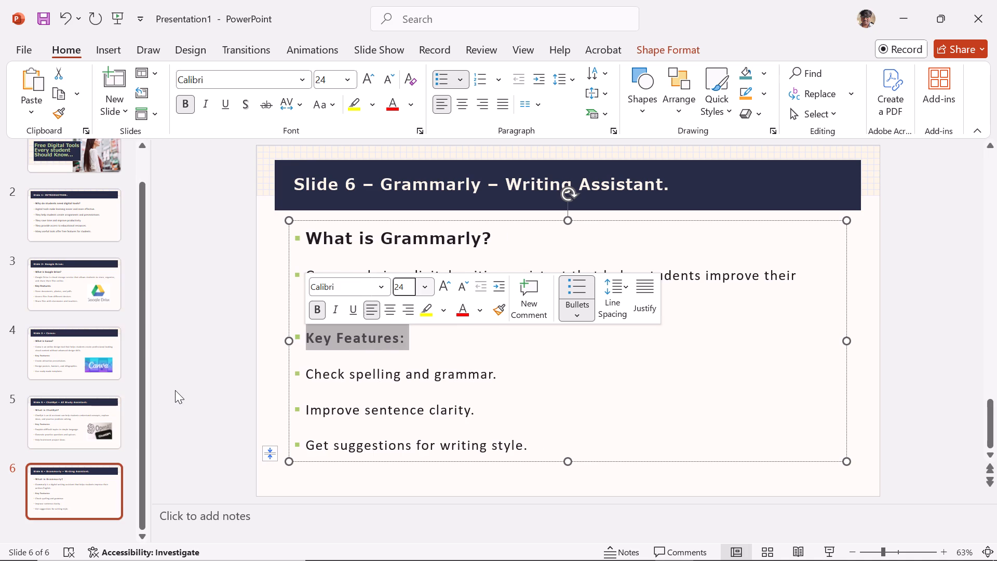
pyautogui.click(175, 390)
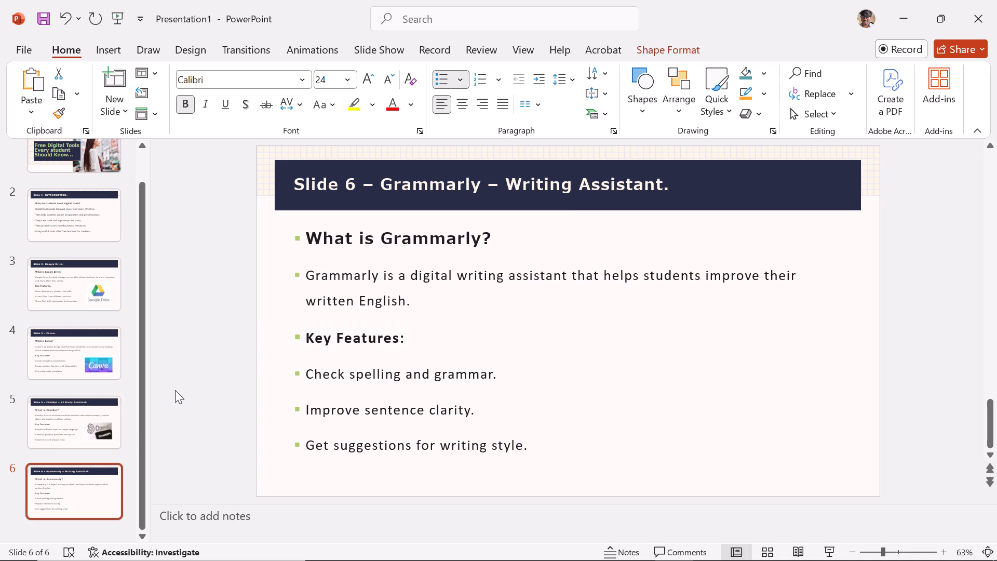
pyautogui.click(175, 390)
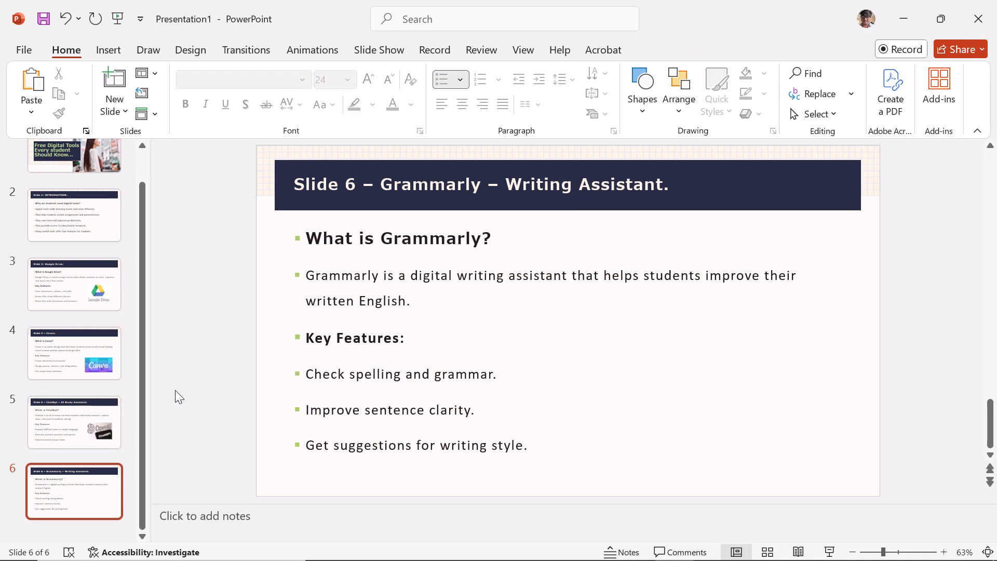
# Save the presentation as "Free Digital Tools Every student Should Know" in the personal OneDrive Documents folder.
pyautogui.scroll(-16, 175, 390)
pyautogui.hotkey('ctrl', 's')
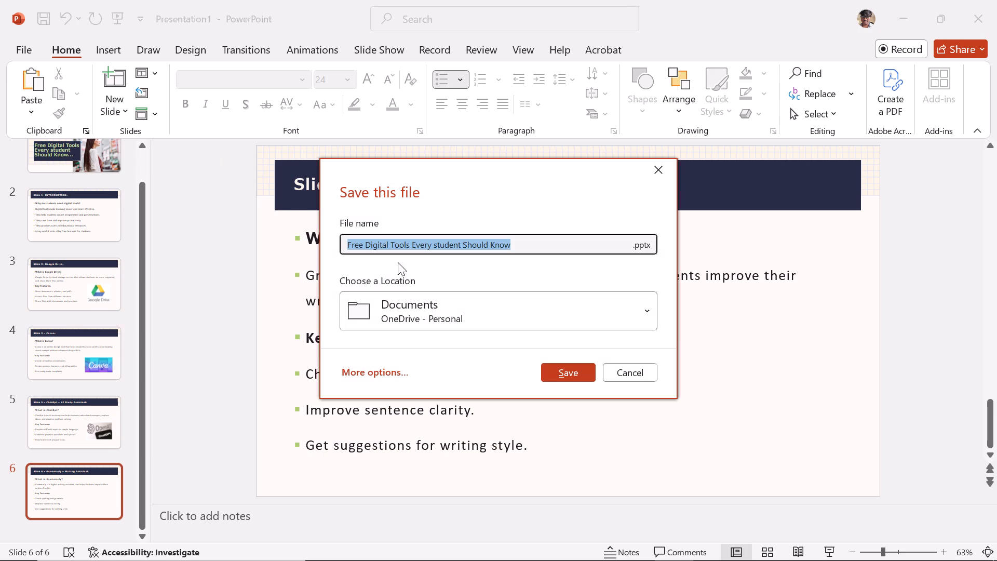
pyautogui.click(559, 371)
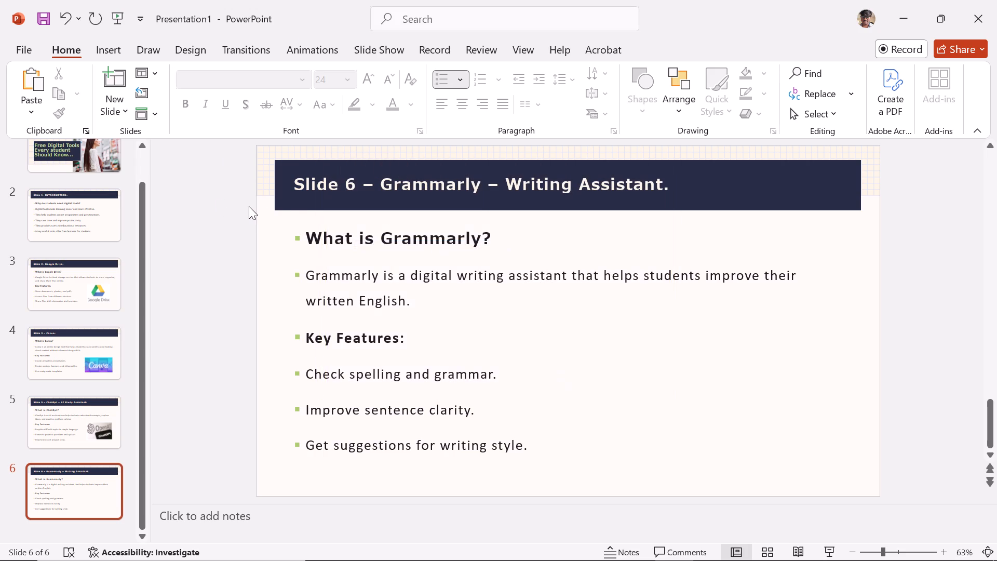
pyautogui.hotkey('ctrl', 's')
pyautogui.hotkey('ctrl', 's')
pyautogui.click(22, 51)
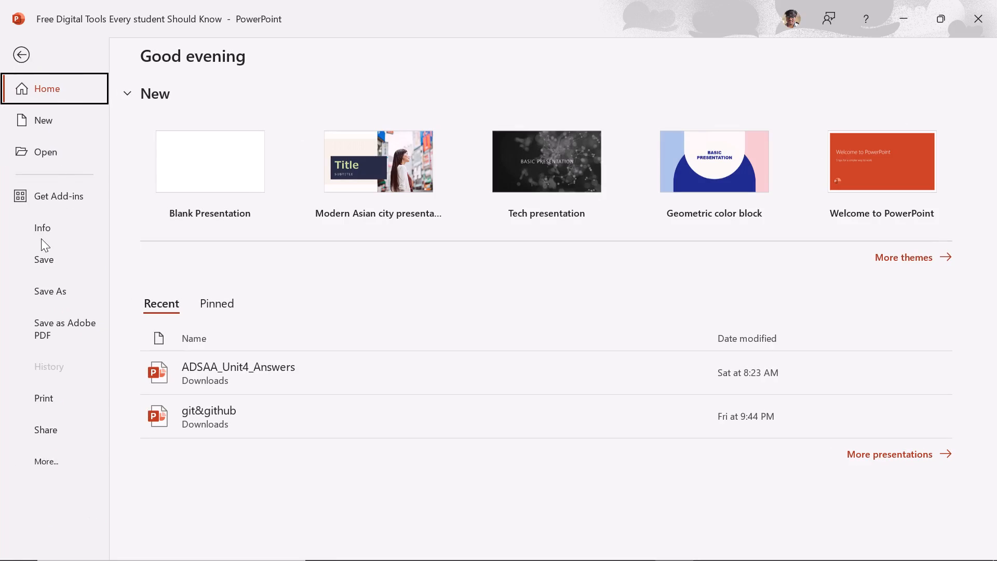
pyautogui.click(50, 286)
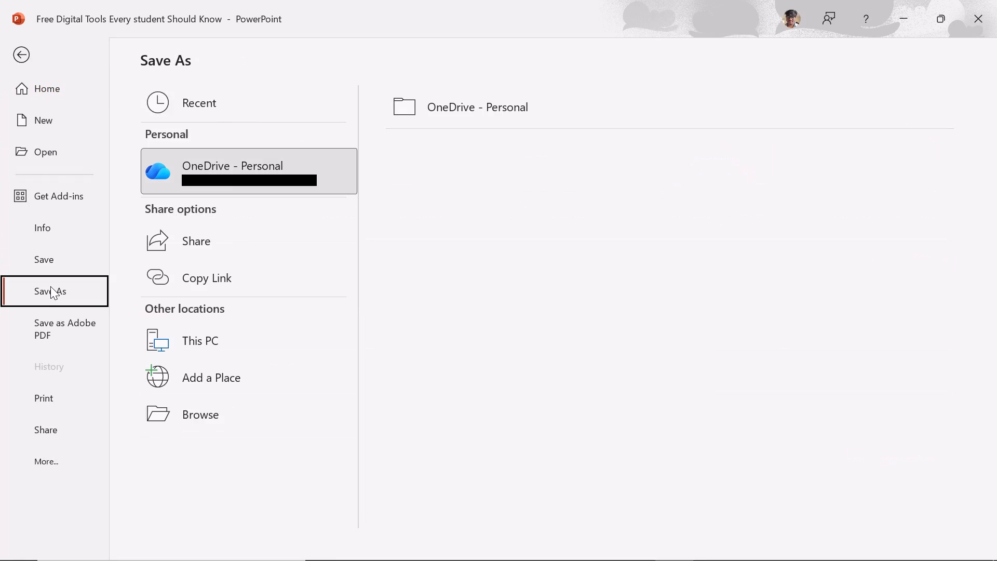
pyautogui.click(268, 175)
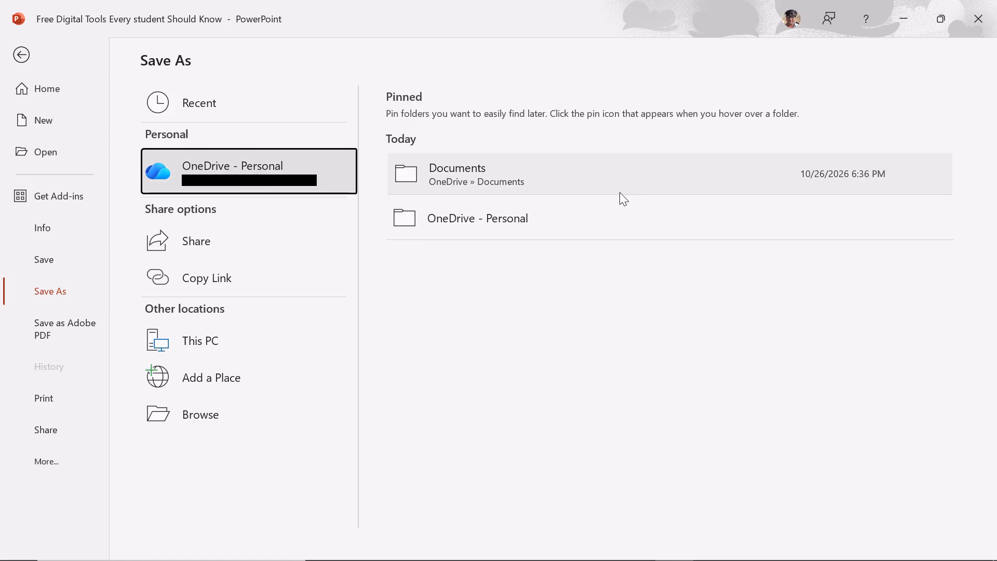
# Close the saved presentation.
pyautogui.click(996, 0)
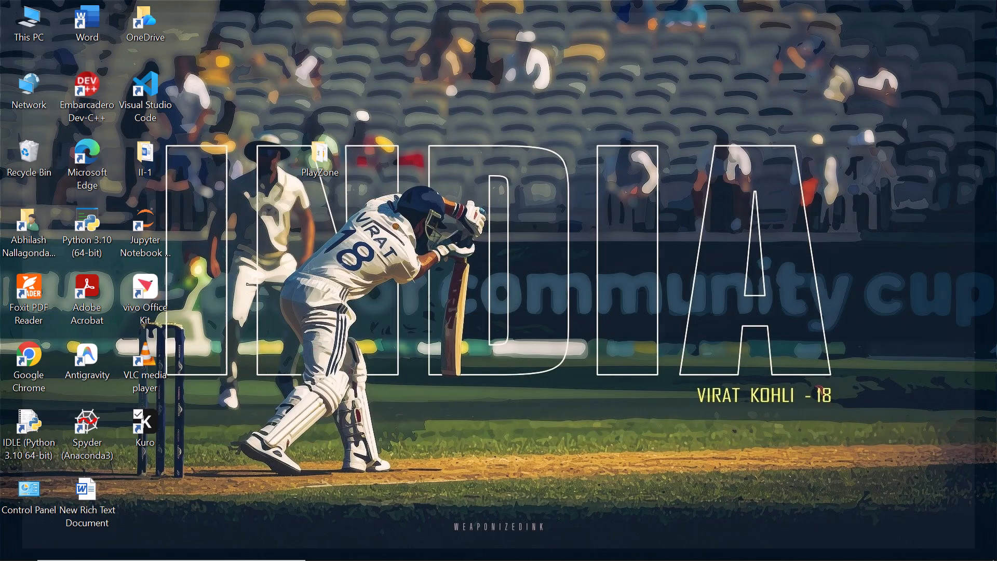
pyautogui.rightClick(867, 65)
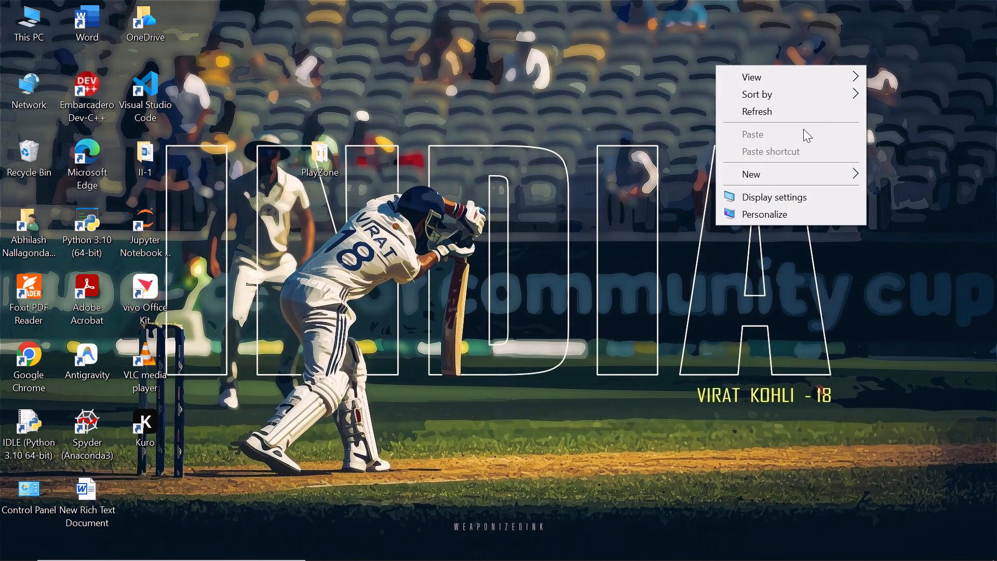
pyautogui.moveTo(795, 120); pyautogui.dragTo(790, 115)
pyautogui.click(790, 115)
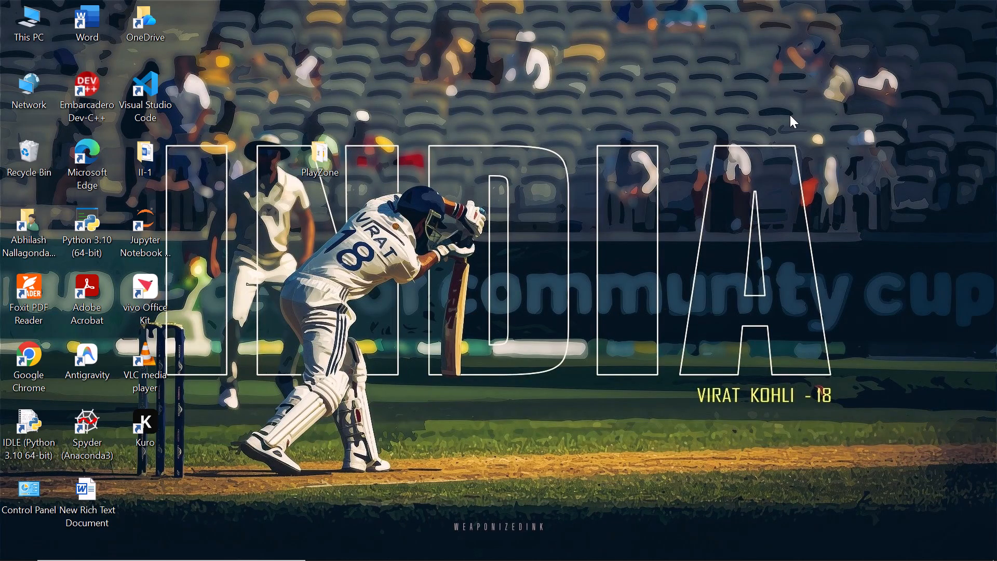
# Permanently delete the PlayZone folder from the desktop, bypassing the Recycle Bin.
pyautogui.click(327, 150)
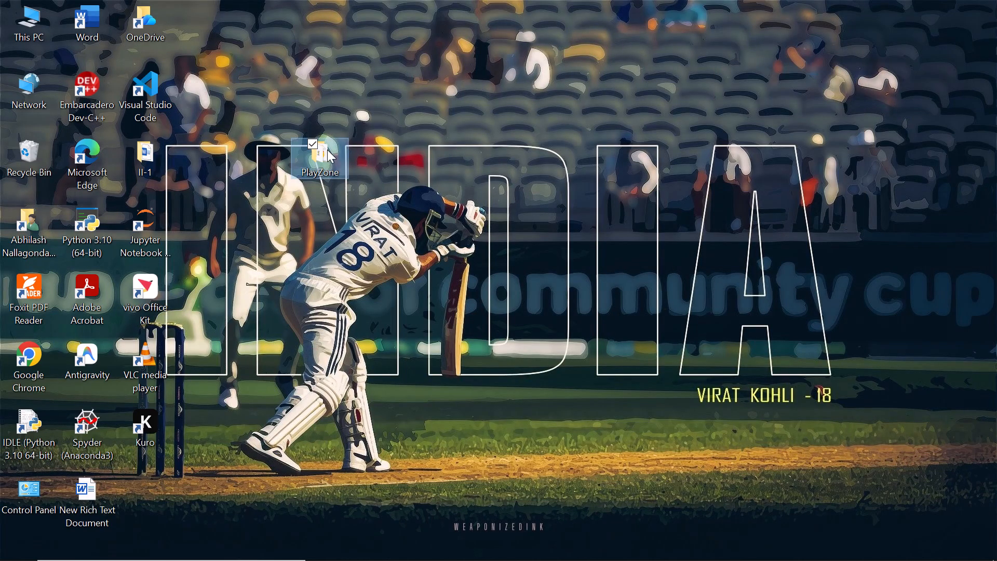
pyautogui.hotkey('shift', 'Delete')
pyautogui.press('Return')
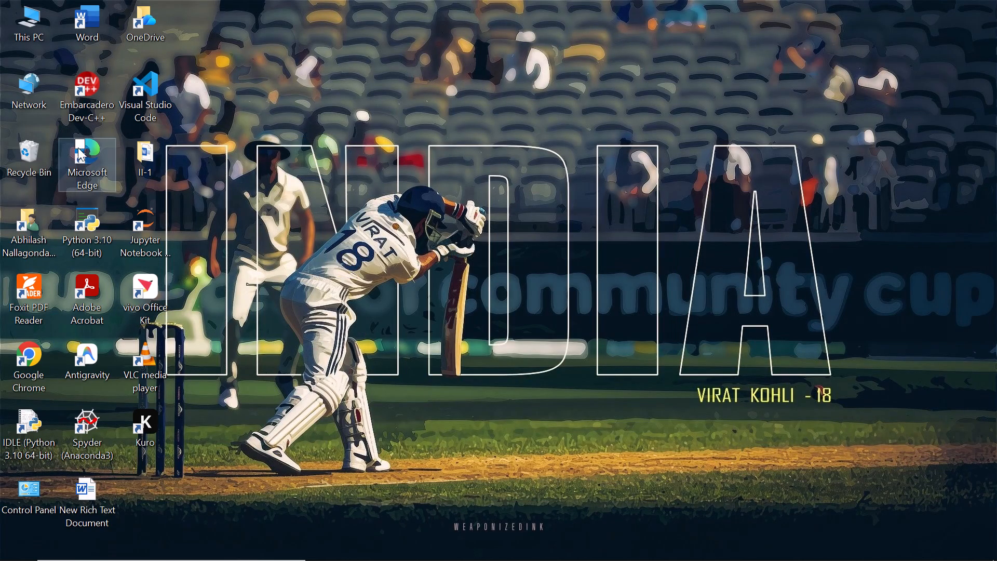
# Review the deleted files in the Recycle Bin, close its window, and empty the bin.
pyautogui.doubleClick(51, 153)
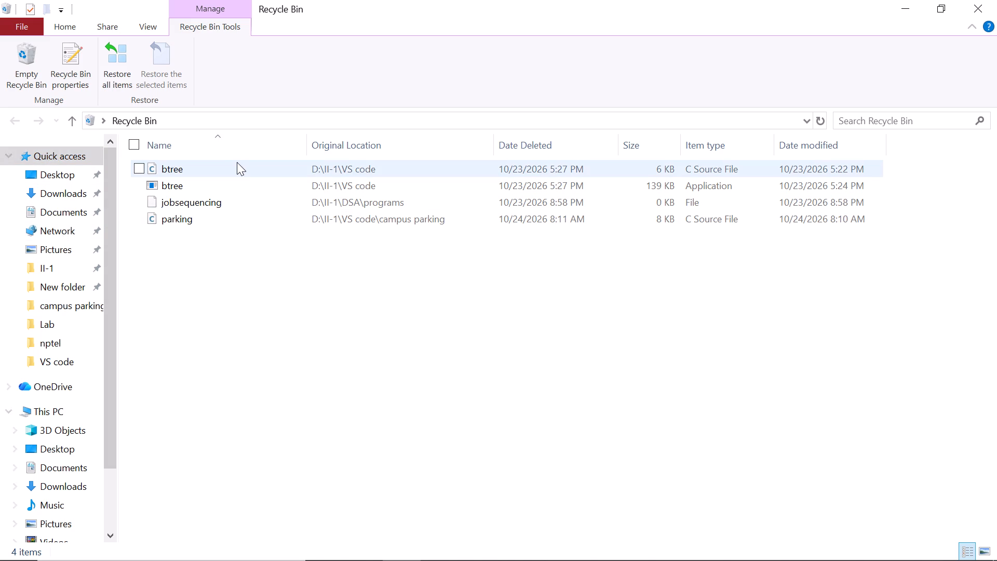
pyautogui.doubleClick(189, 234)
pyautogui.click(996, 0)
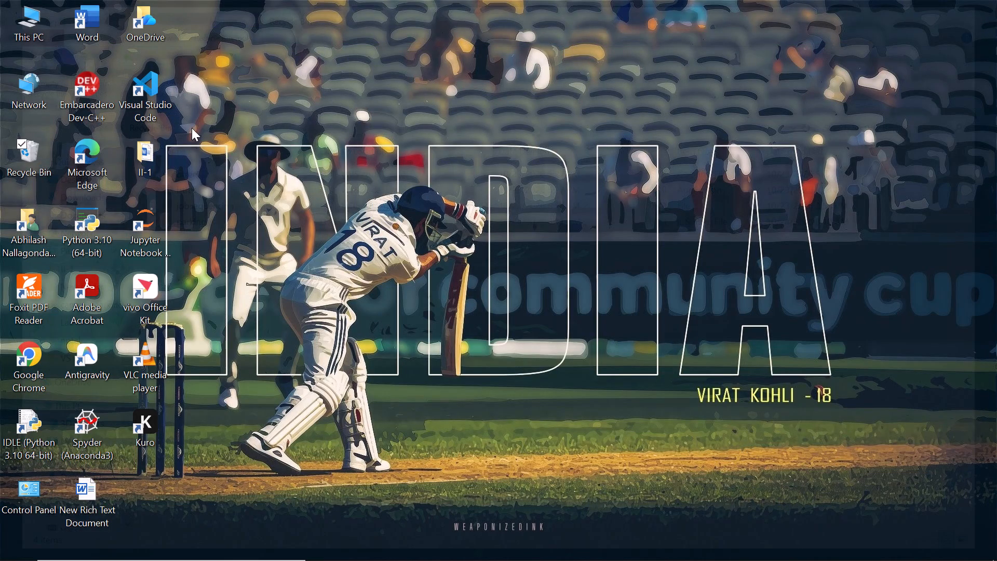
pyautogui.doubleClick(25, 148)
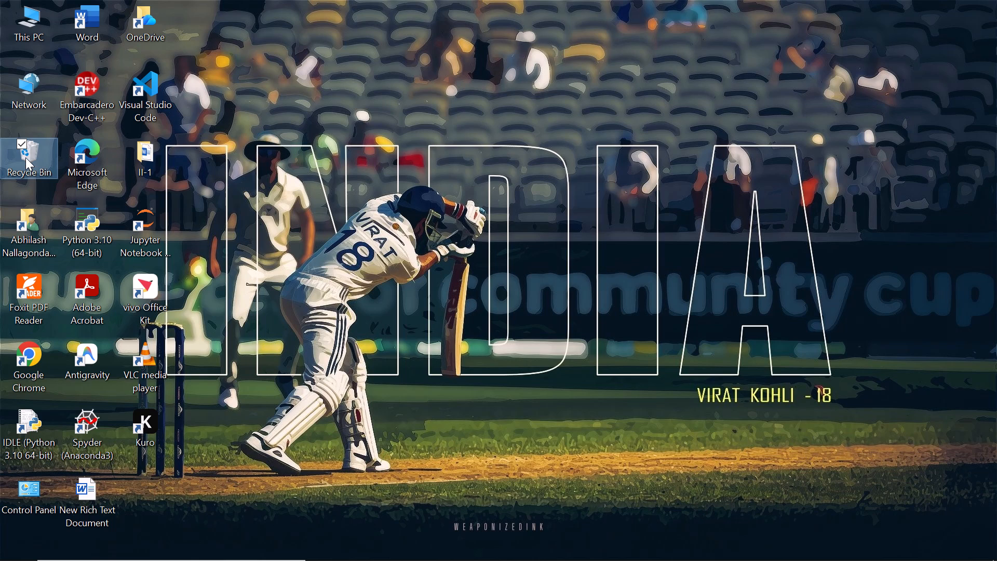
pyautogui.doubleClick(25, 157)
pyautogui.click(996, 0)
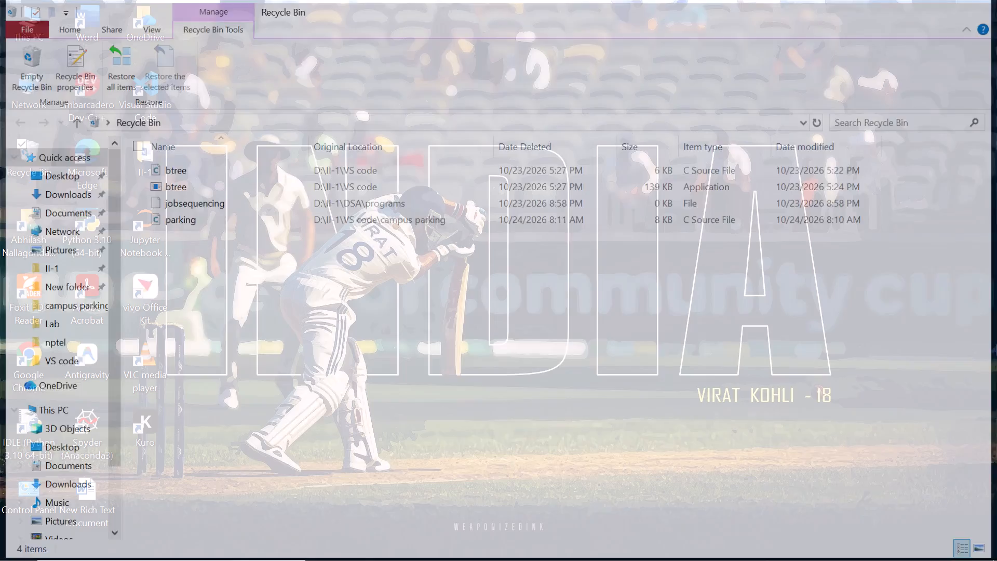
pyautogui.click(35, 149)
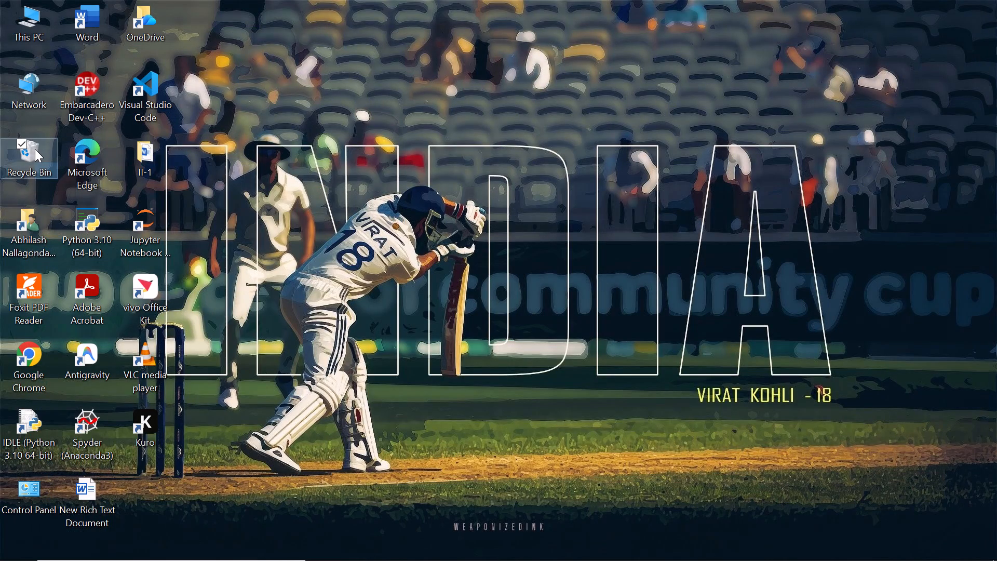
pyautogui.rightClick(35, 149)
pyautogui.click(37, 173)
pyautogui.press('Return')
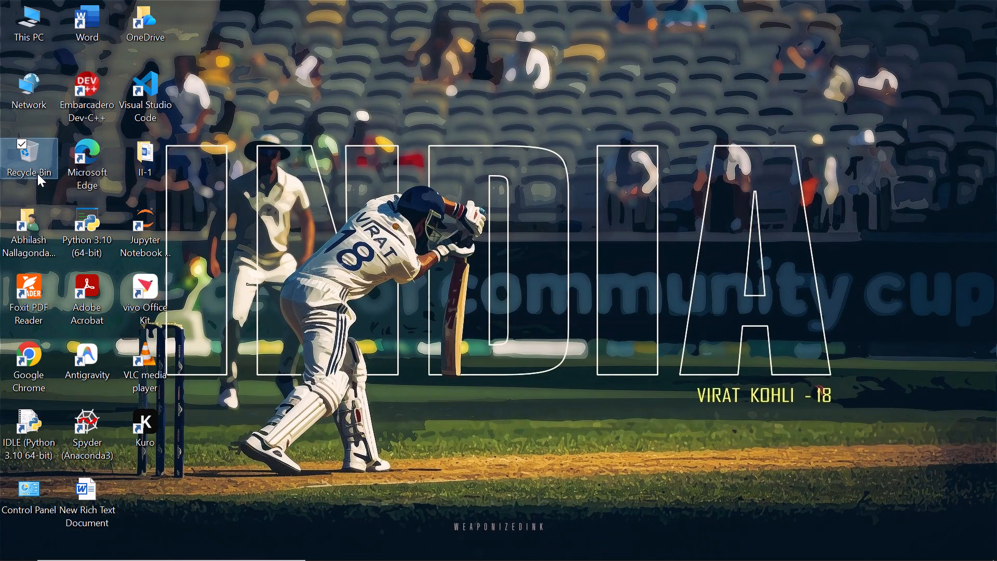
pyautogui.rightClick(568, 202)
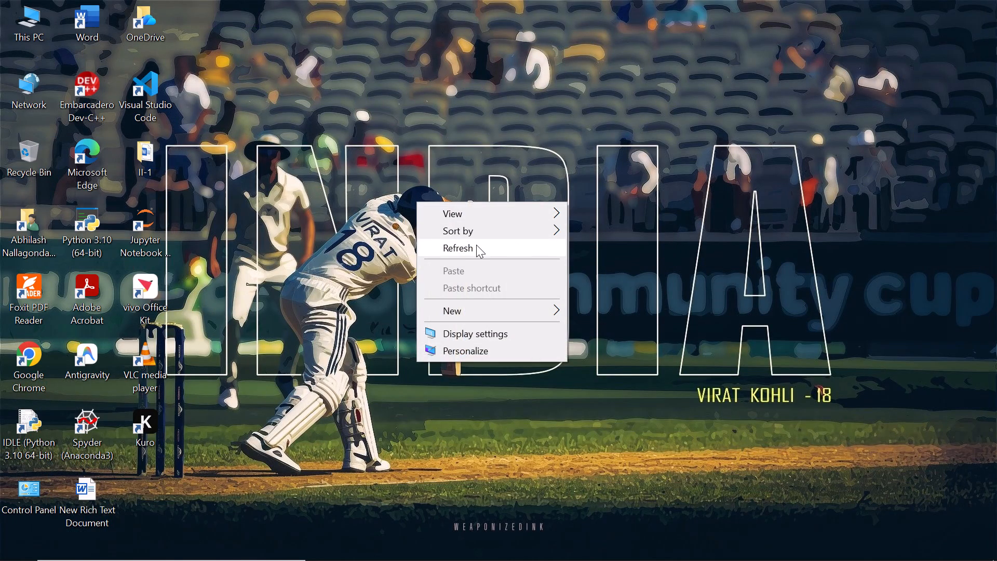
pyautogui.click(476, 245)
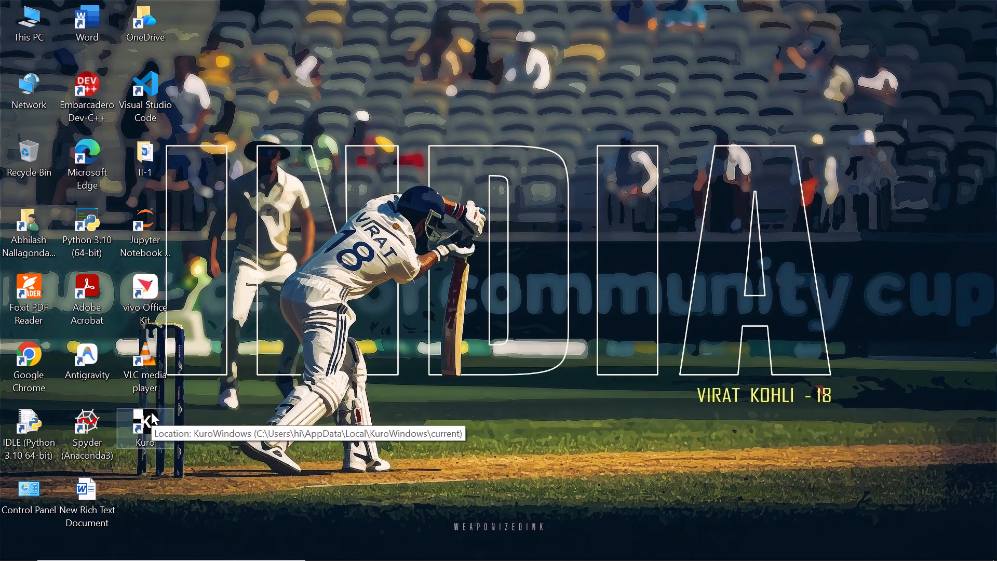
# Launch Kuro from its desktop shortcut.
pyautogui.doubleClick(151, 412)
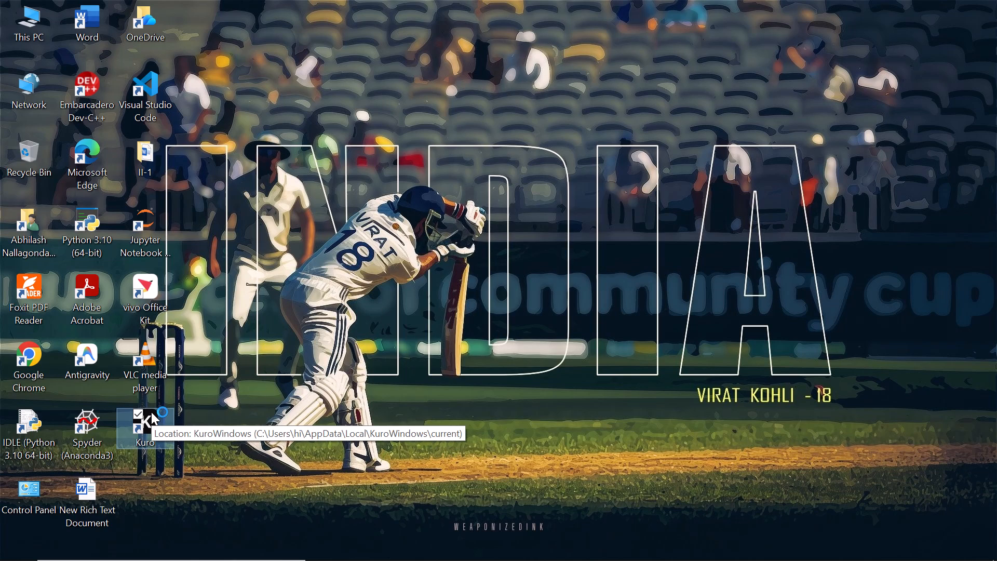